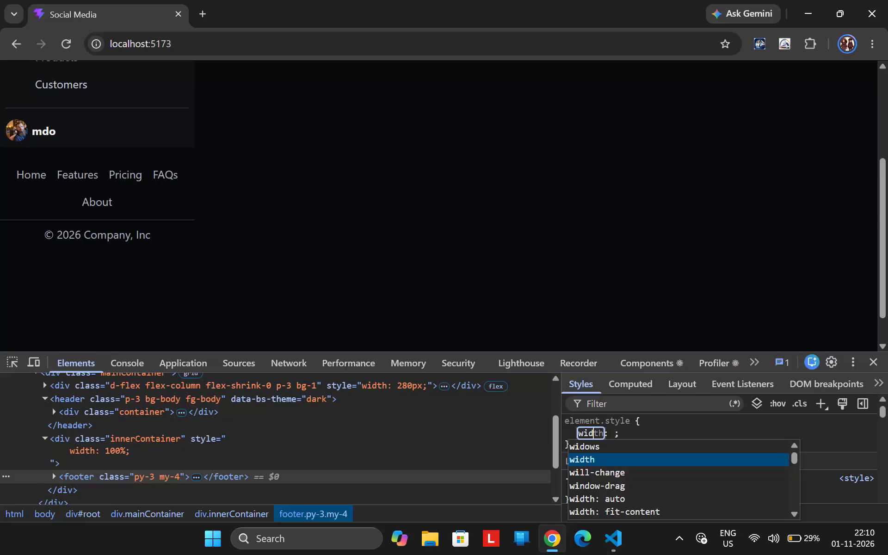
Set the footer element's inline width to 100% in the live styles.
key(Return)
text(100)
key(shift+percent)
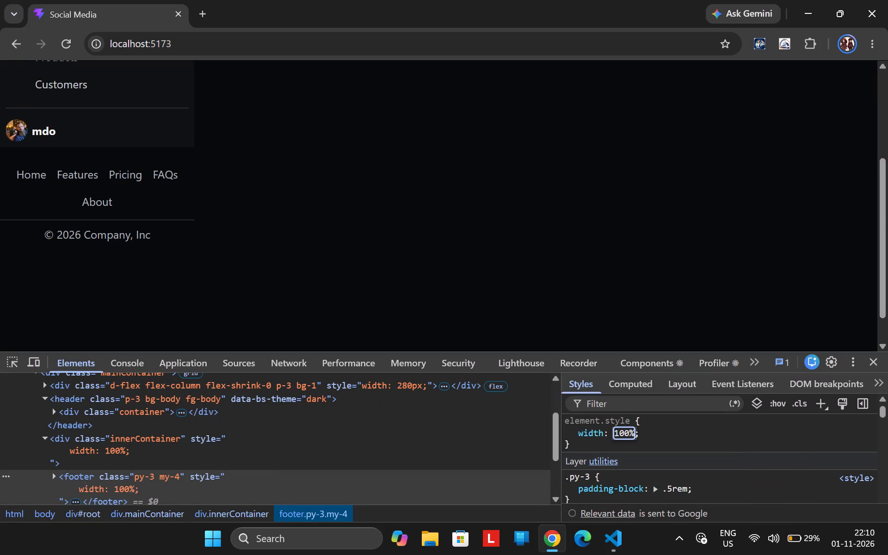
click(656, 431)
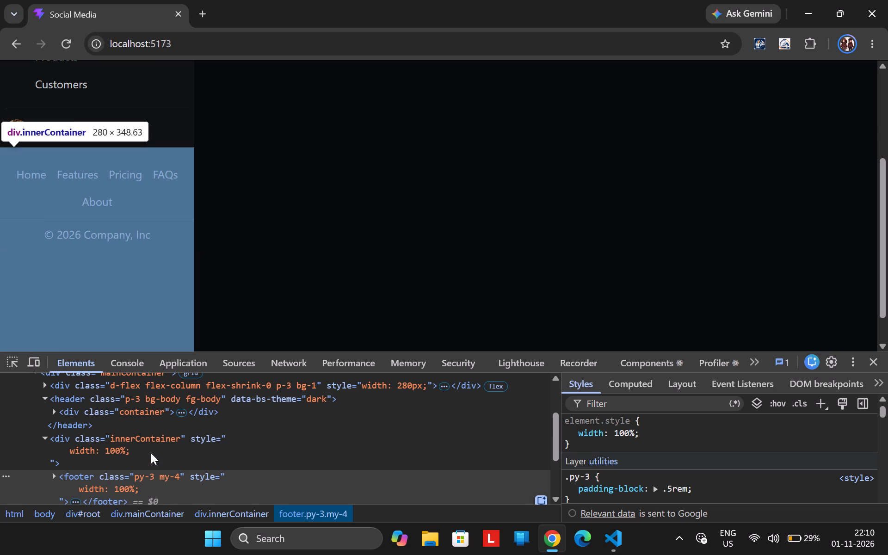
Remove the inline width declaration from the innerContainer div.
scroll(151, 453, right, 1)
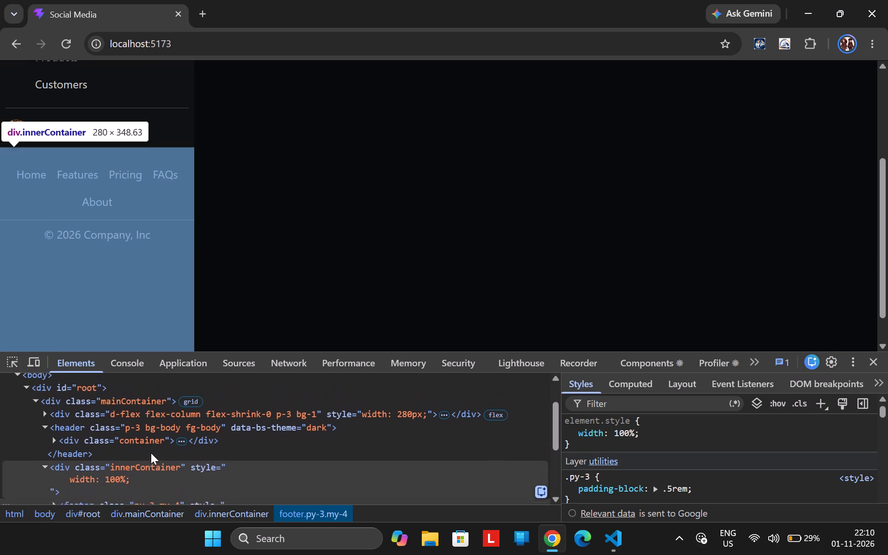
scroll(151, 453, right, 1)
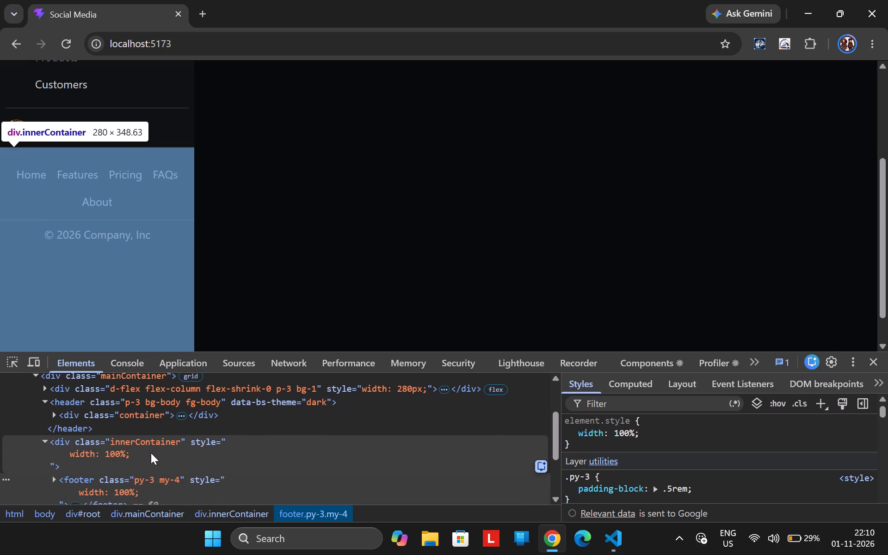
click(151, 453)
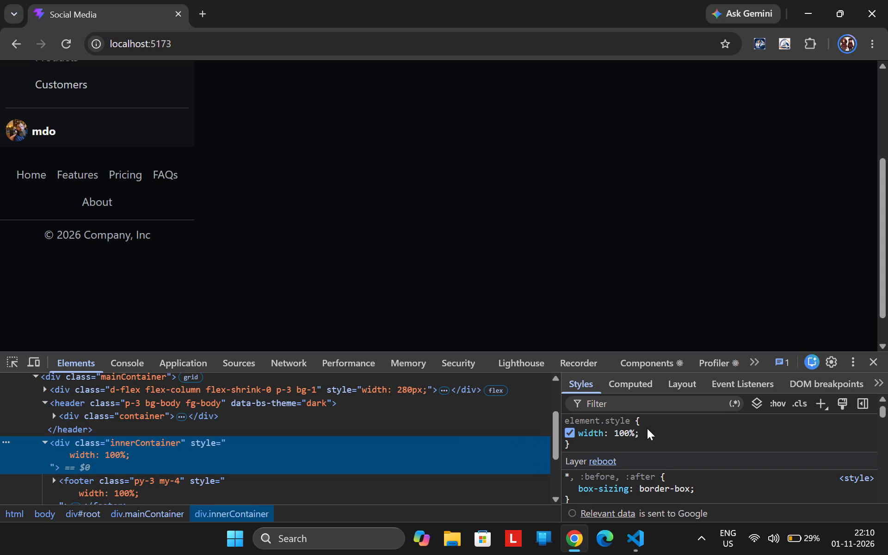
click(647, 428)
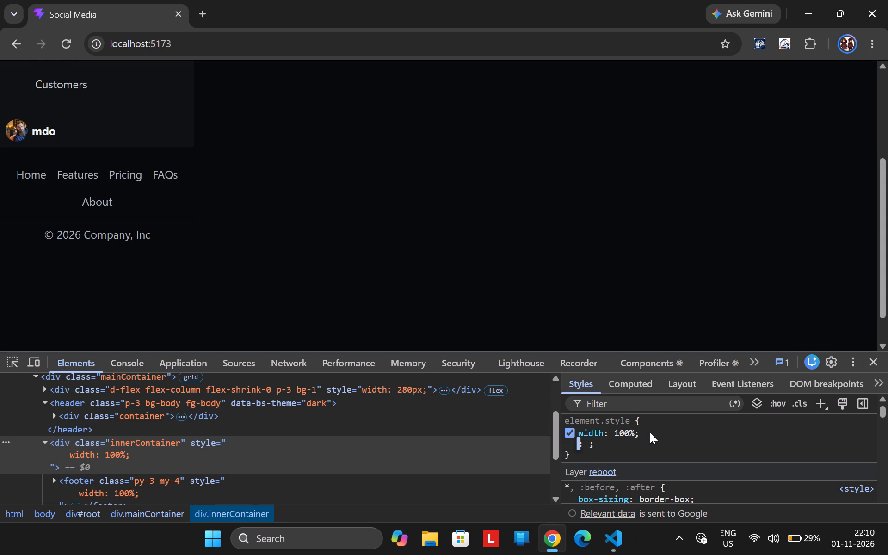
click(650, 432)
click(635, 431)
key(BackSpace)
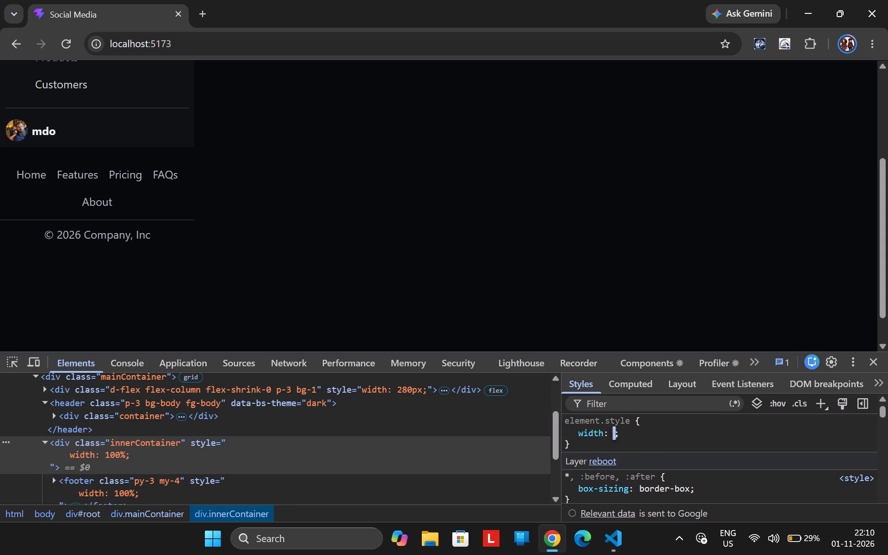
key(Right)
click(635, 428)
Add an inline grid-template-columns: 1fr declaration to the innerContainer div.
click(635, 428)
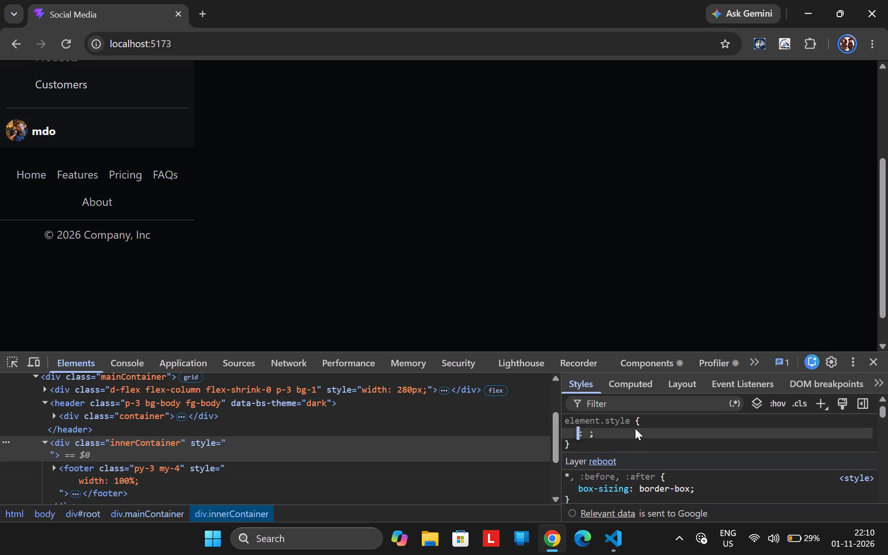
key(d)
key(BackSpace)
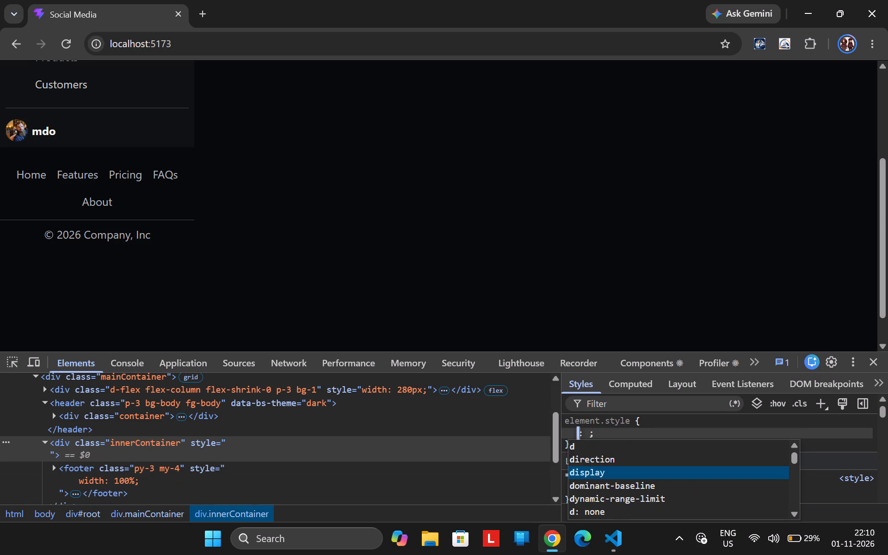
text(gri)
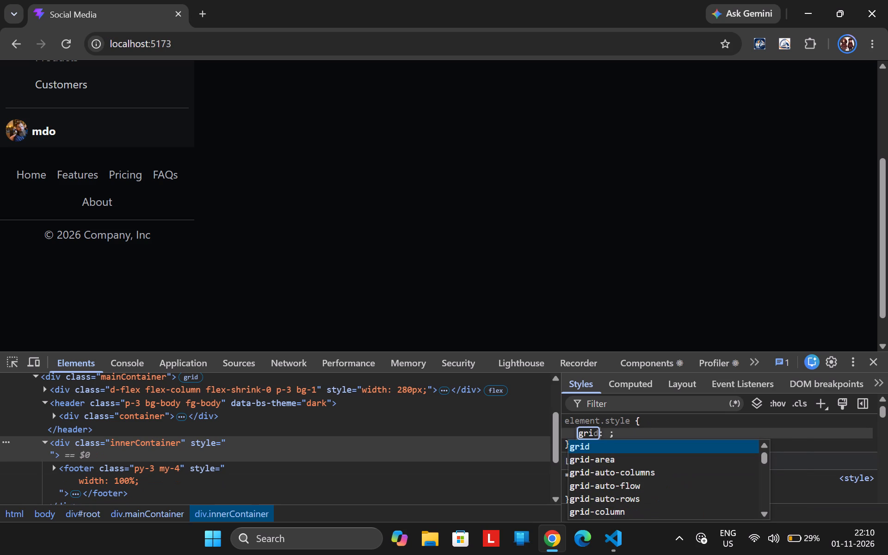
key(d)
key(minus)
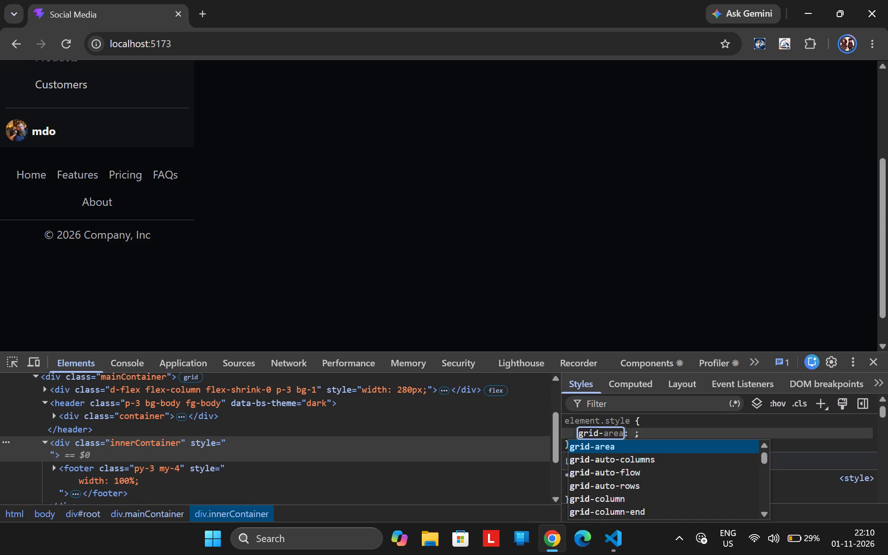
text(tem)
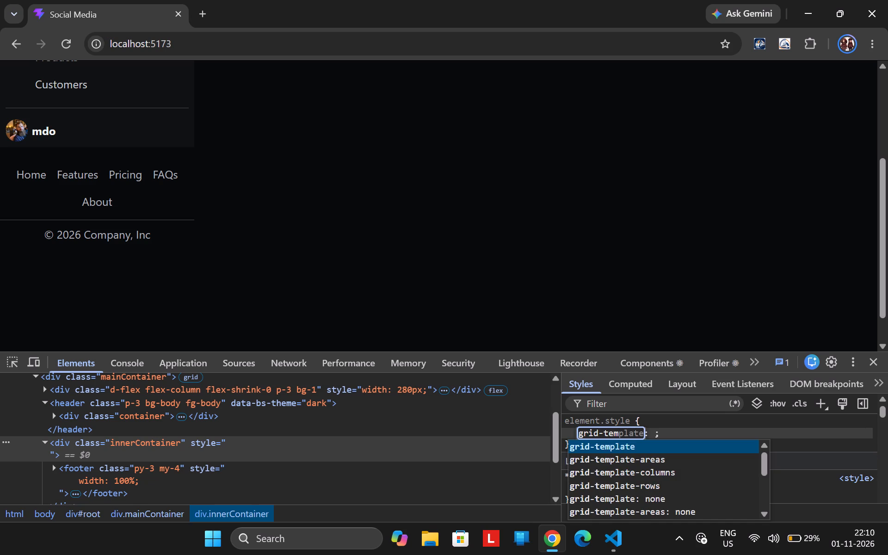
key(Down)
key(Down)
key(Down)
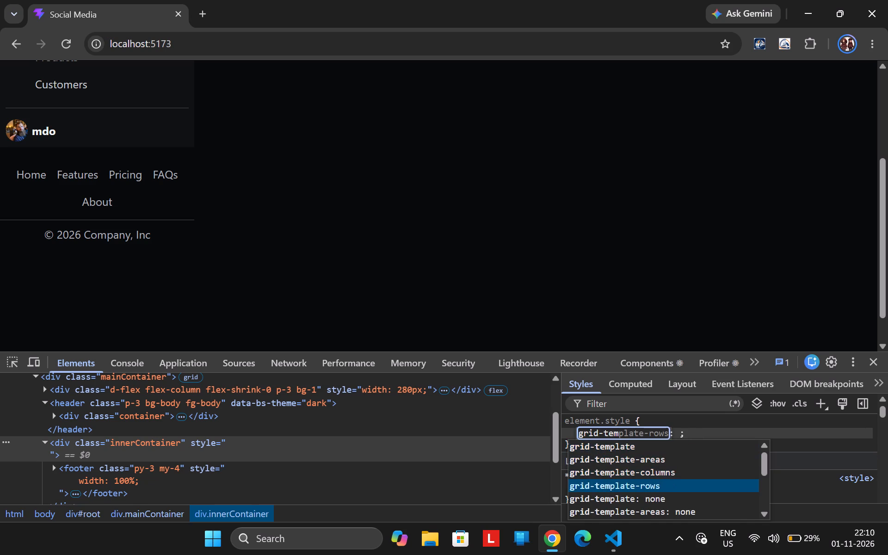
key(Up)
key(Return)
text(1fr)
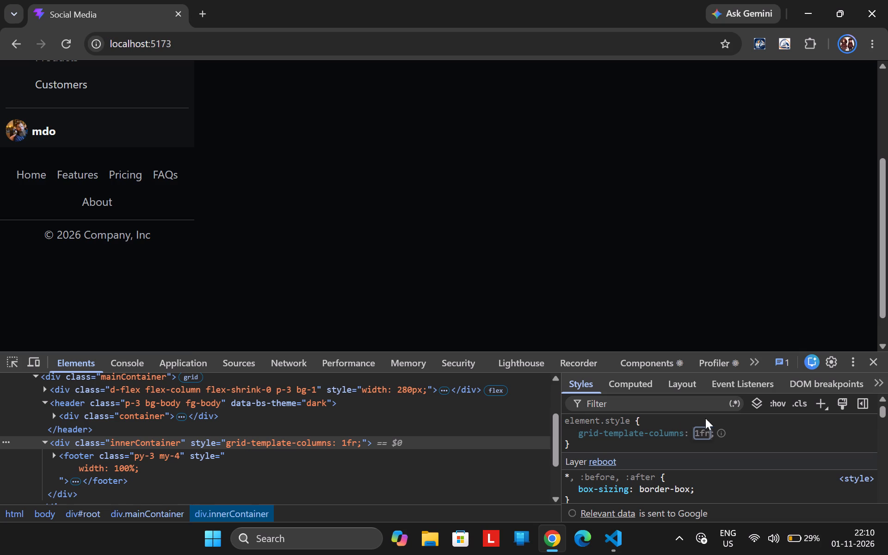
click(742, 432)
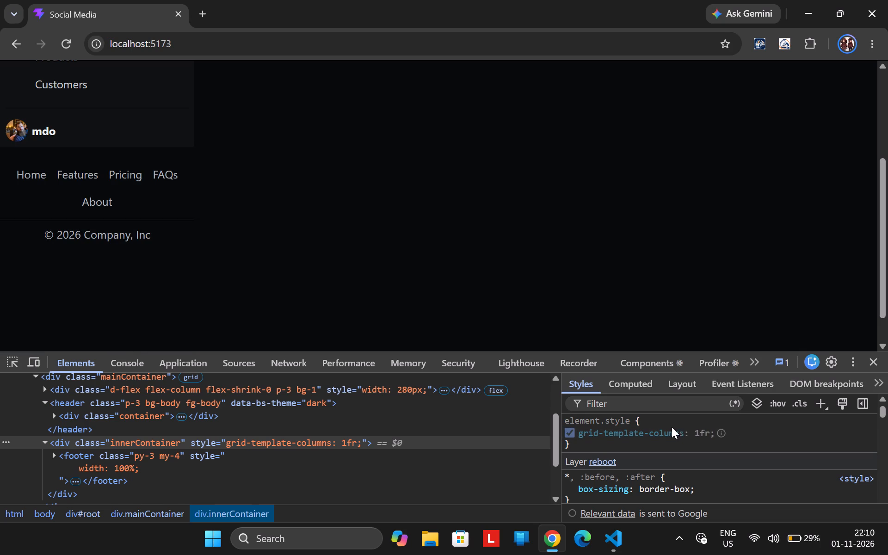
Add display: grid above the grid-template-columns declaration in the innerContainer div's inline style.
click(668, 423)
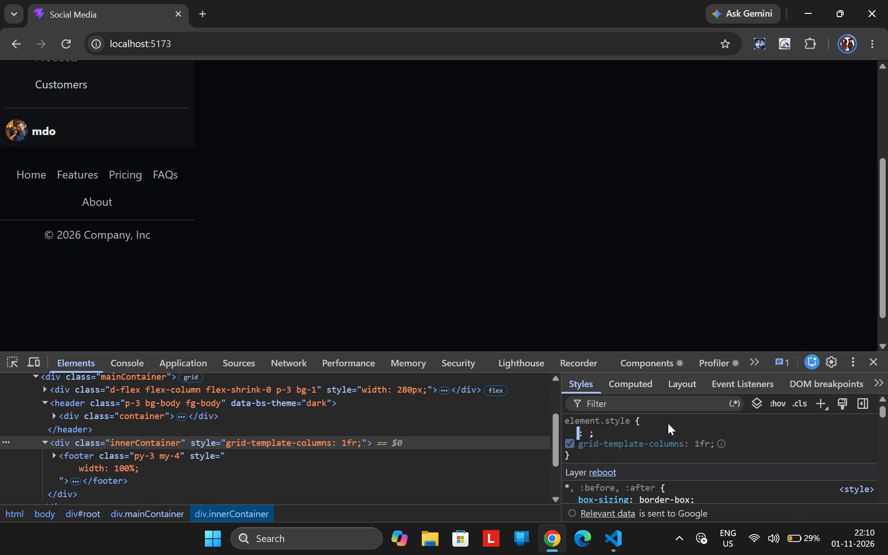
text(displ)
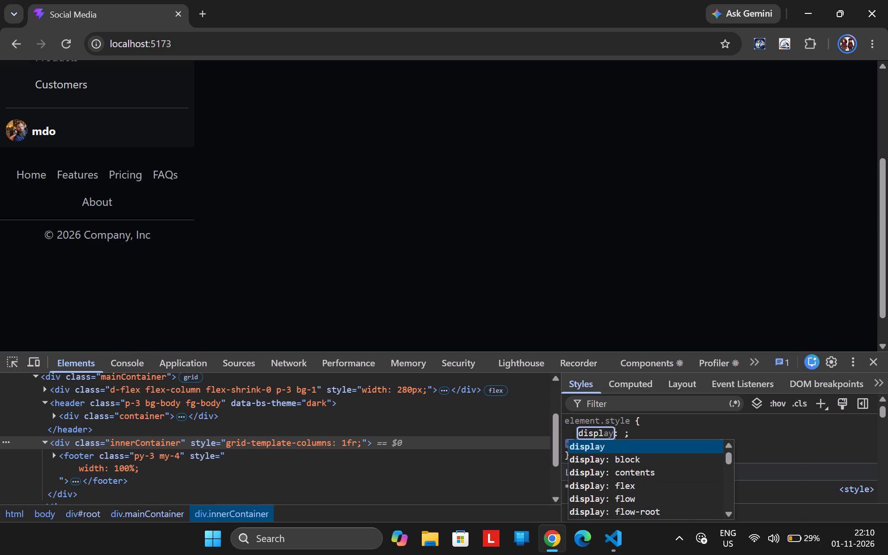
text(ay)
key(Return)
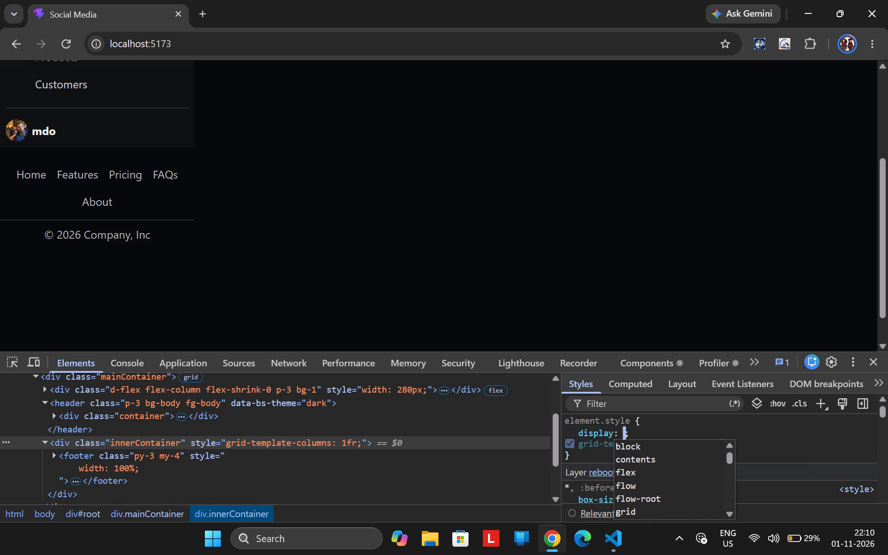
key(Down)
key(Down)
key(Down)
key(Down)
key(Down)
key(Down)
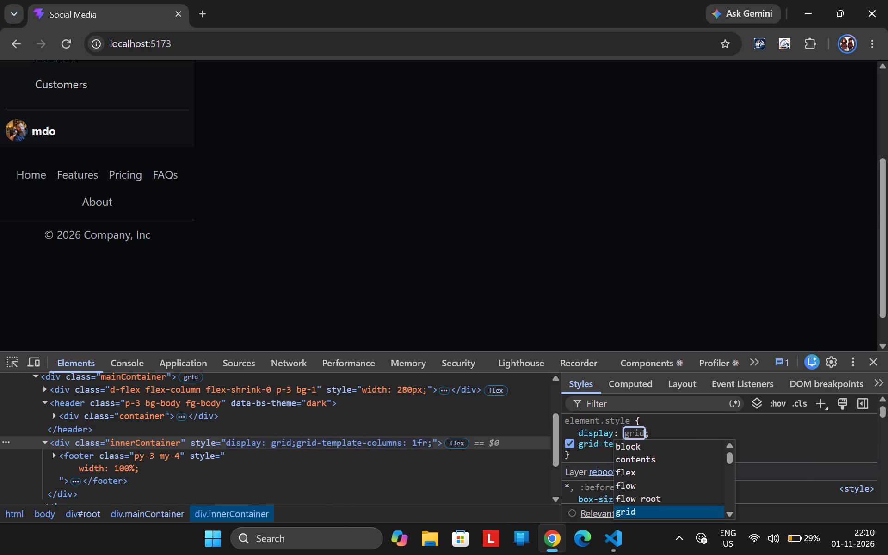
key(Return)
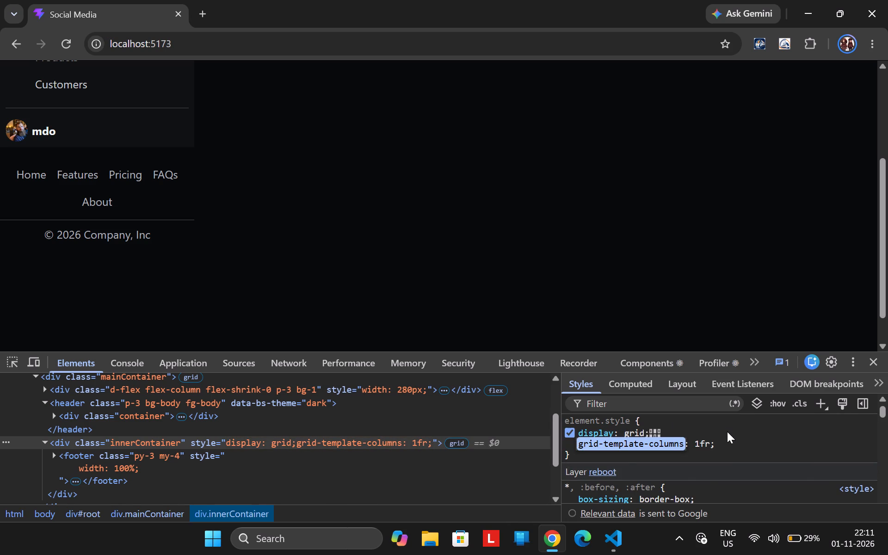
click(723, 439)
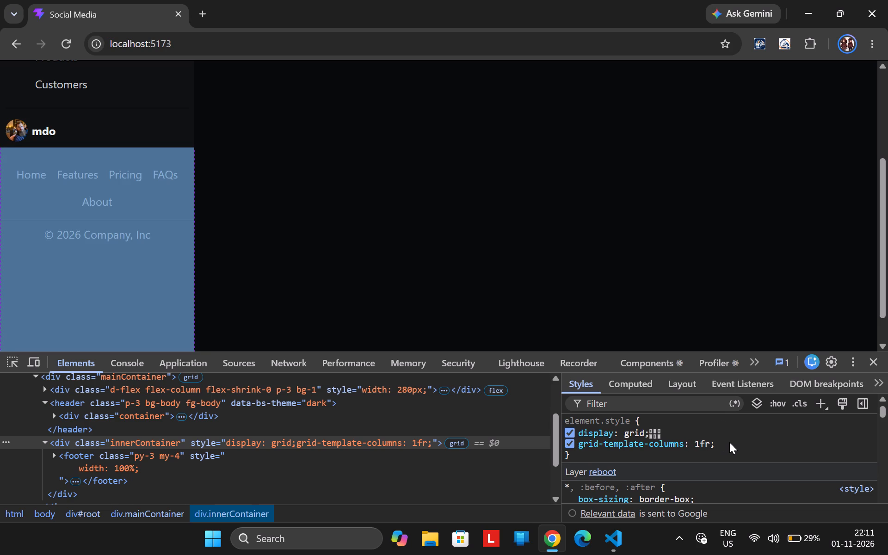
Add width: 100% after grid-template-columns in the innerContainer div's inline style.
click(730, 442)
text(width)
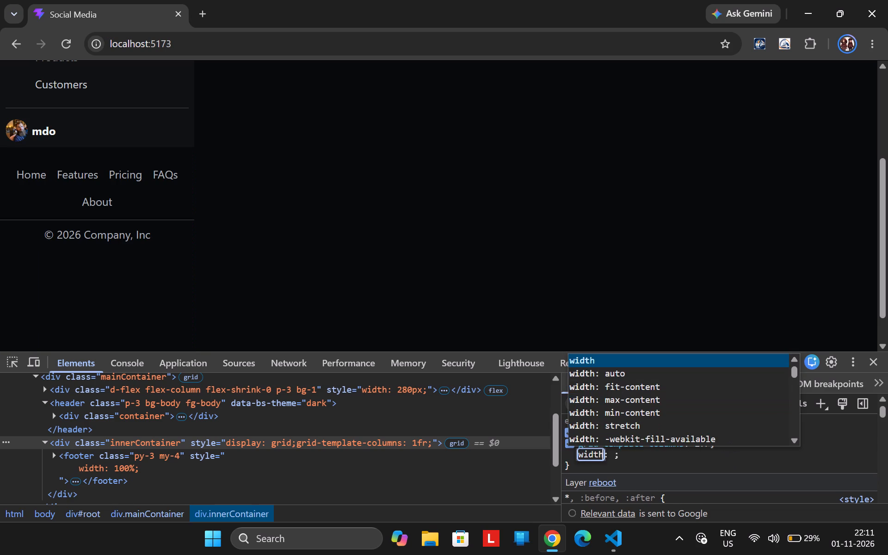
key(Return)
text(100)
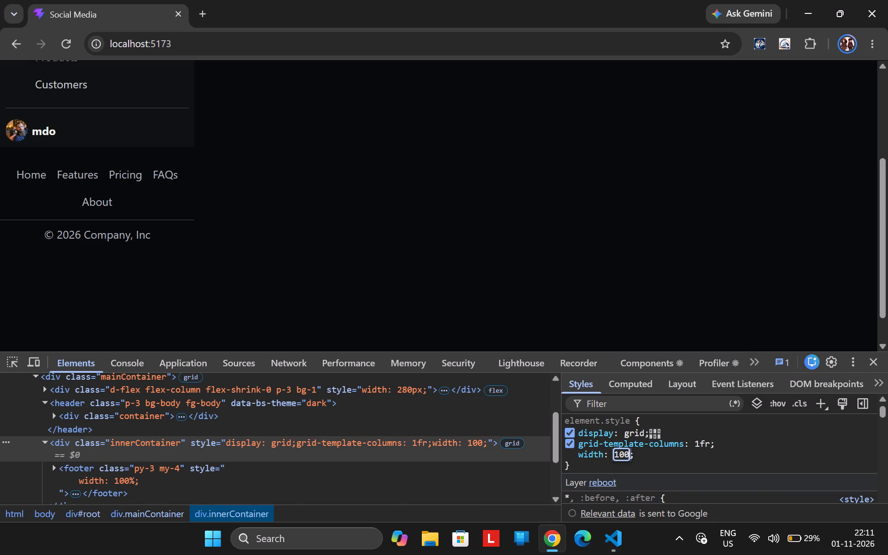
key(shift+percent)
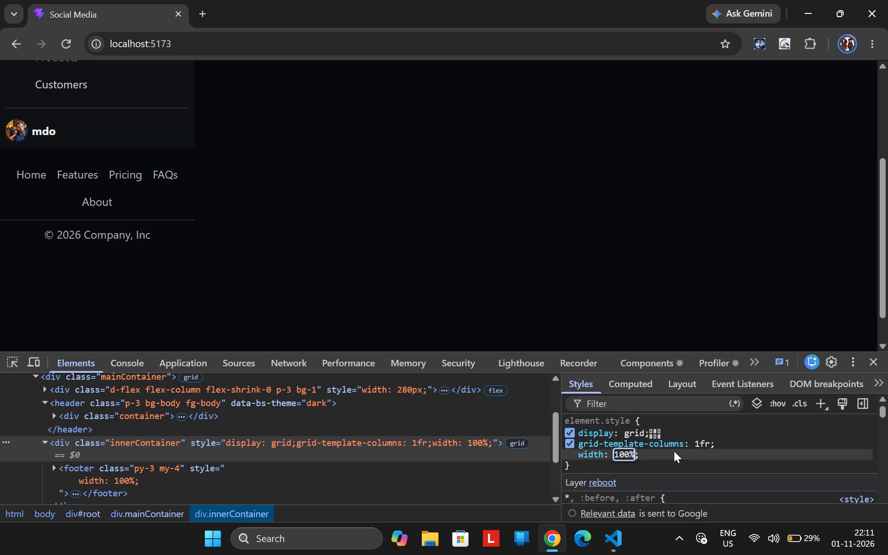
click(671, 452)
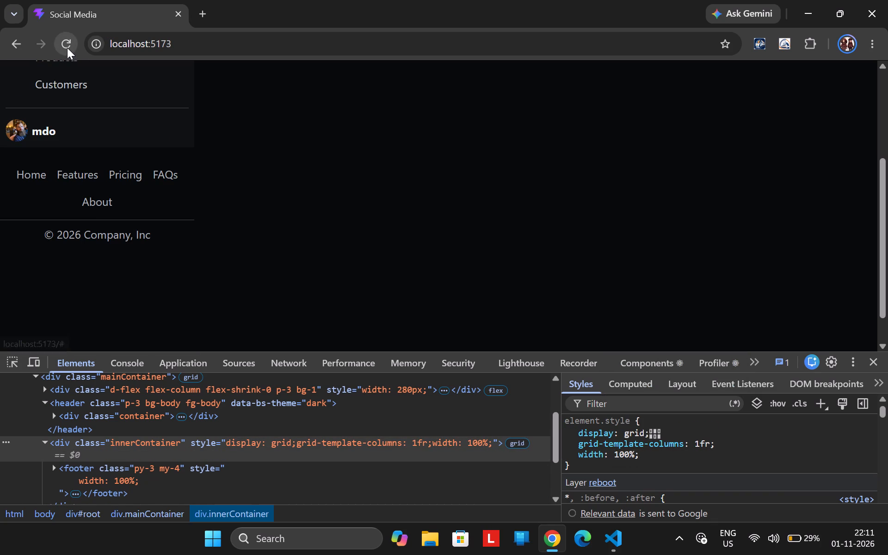
Reload the localhost:5173 page to discard the temporary inline style edits.
click(67, 48)
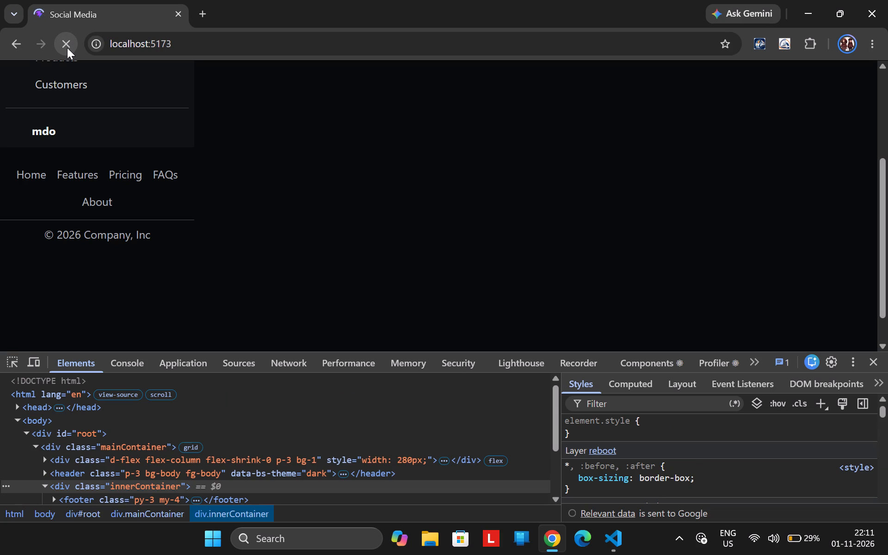
scroll(105, 185, up, 2)
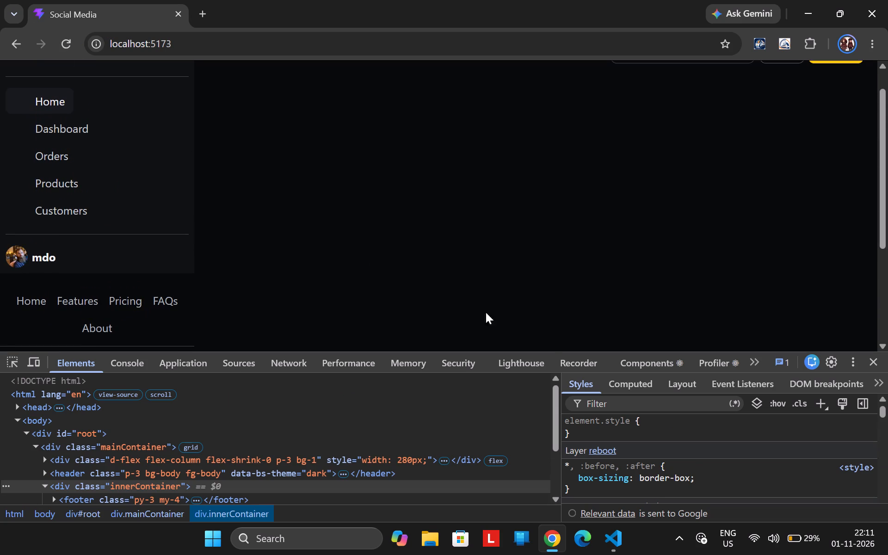
Switch to Visual Studio Code, review the mainContainer grid rules in App.css, and return to the browser.
click(613, 532)
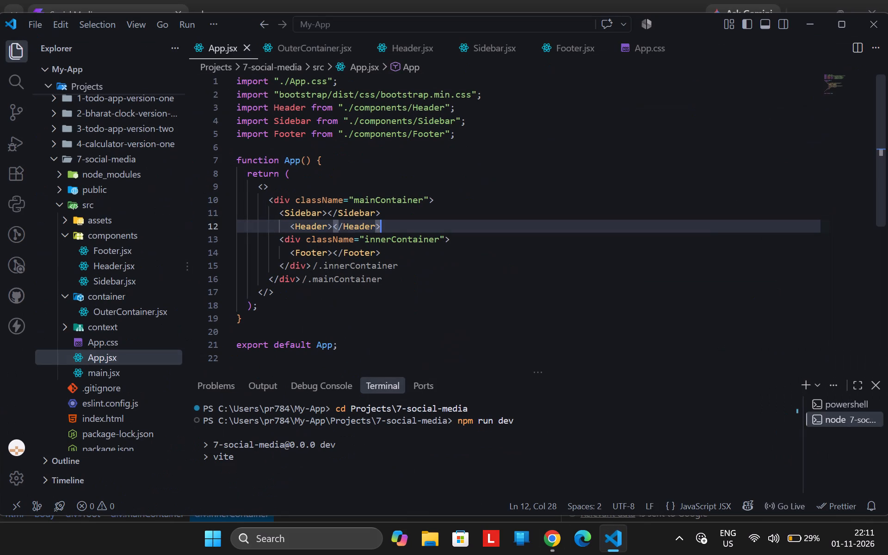
click(650, 54)
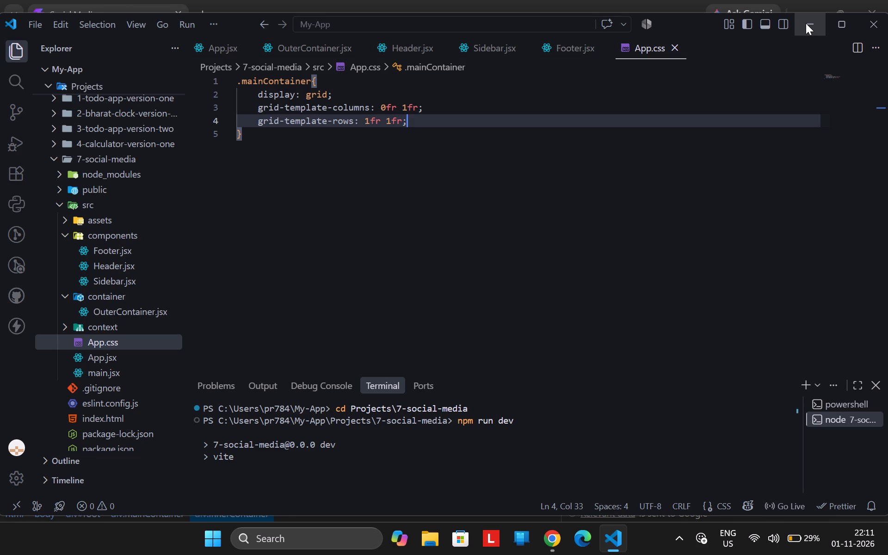
click(806, 23)
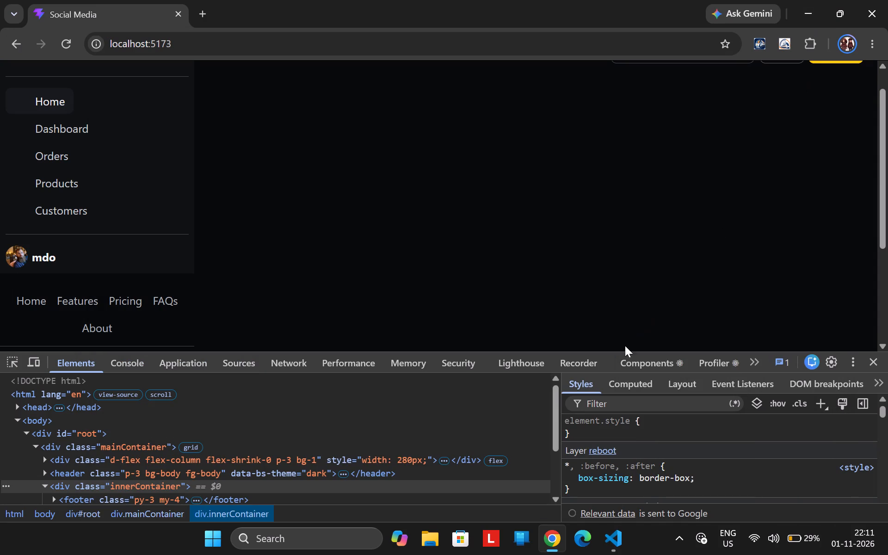
Switch to the Mail app and open the Gmail inbox.
click(344, 539)
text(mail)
click(325, 129)
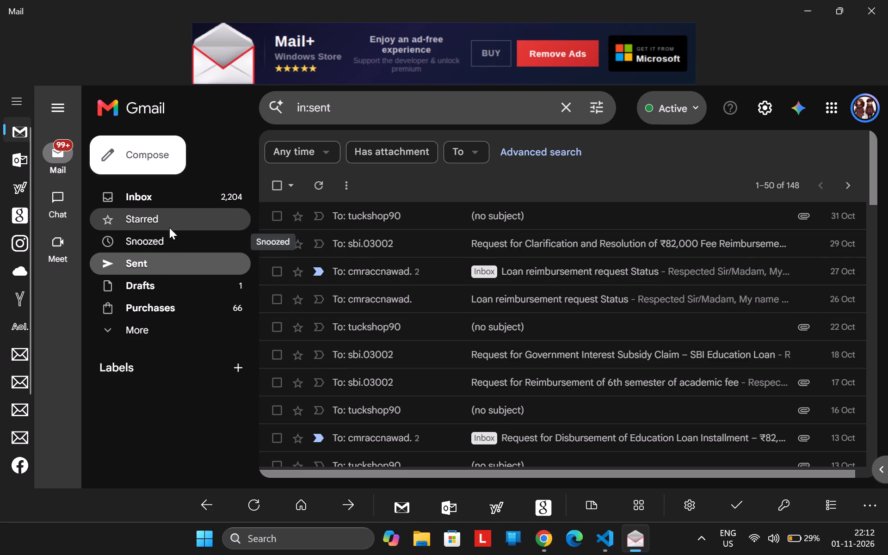
click(178, 198)
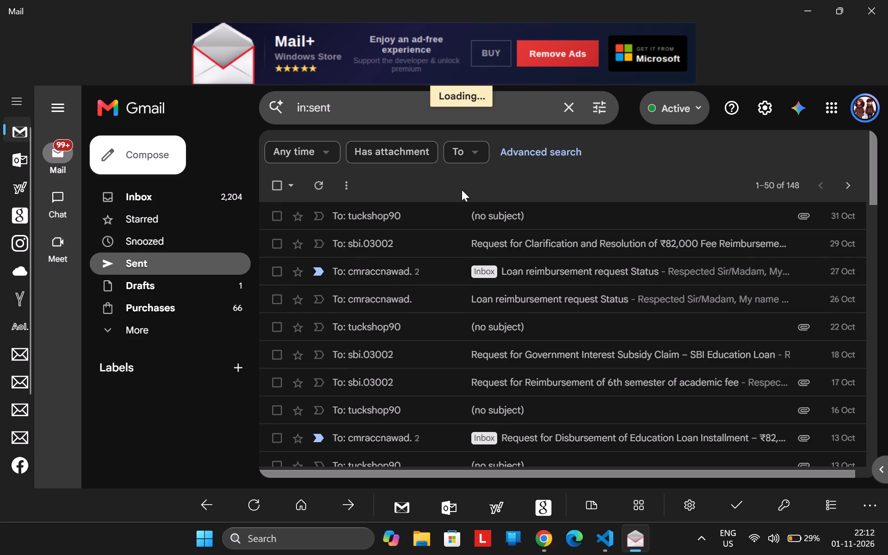
scroll(403, 352, down, 2)
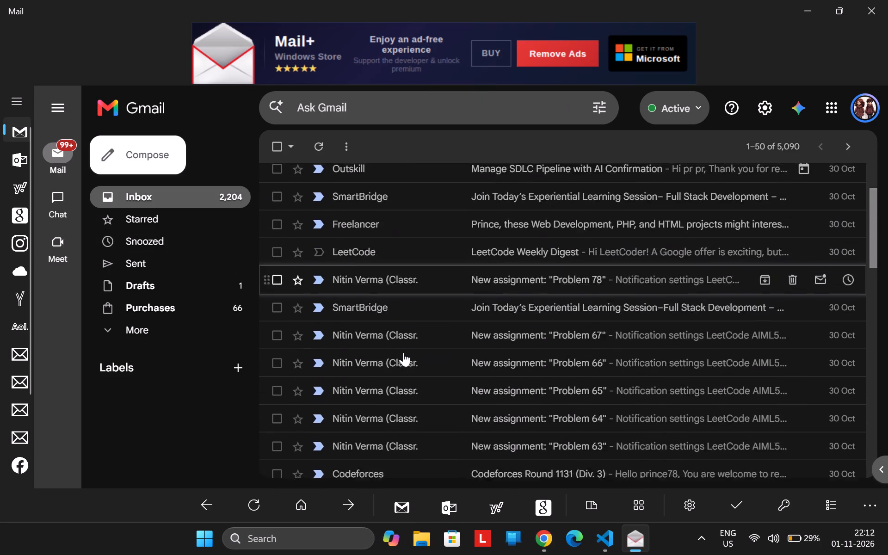
scroll(403, 352, down, 1)
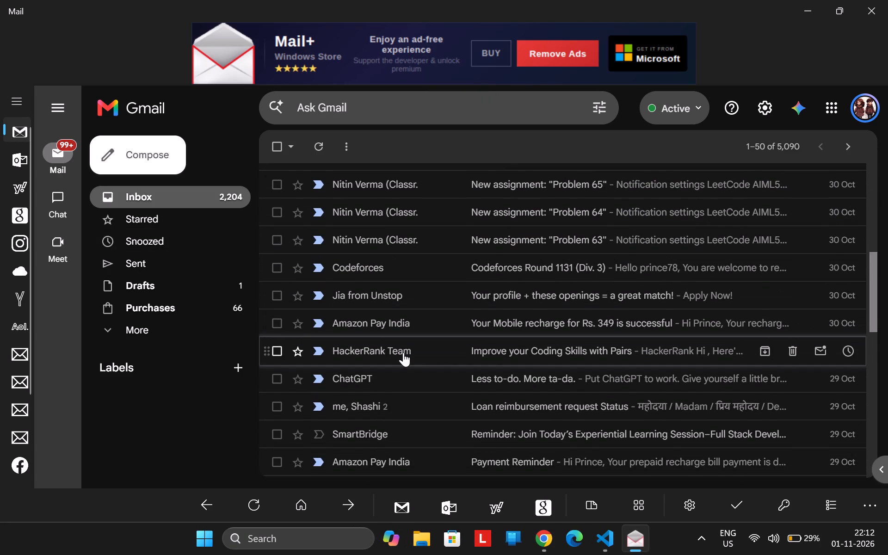
scroll(403, 352, down, 1)
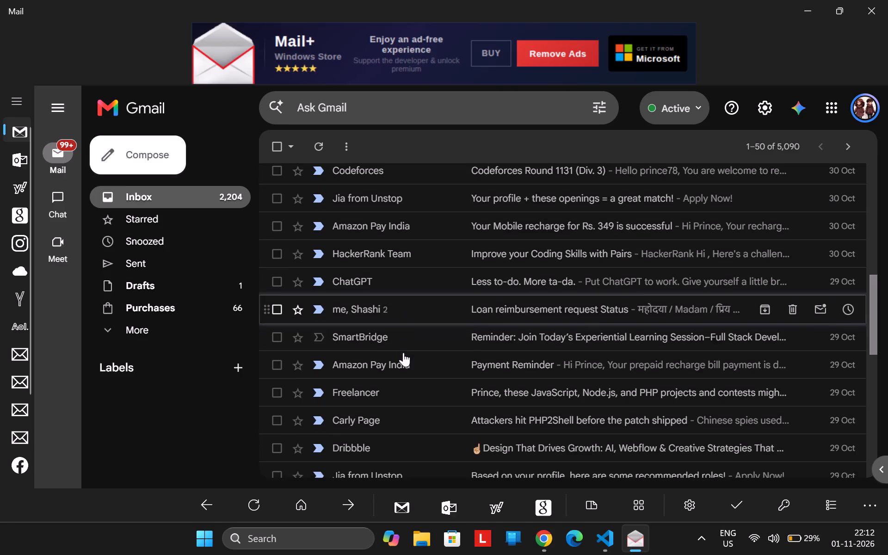
scroll(535, 366, down, 1)
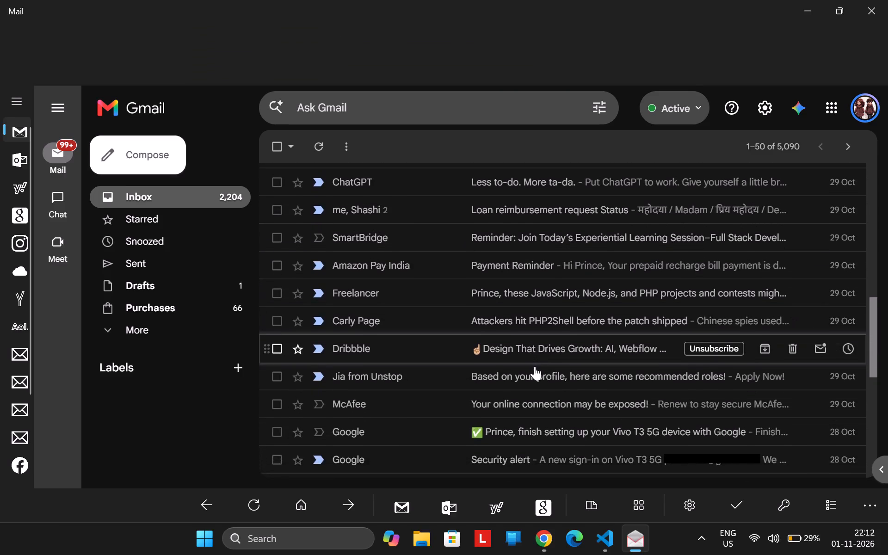
scroll(535, 366, down, 2)
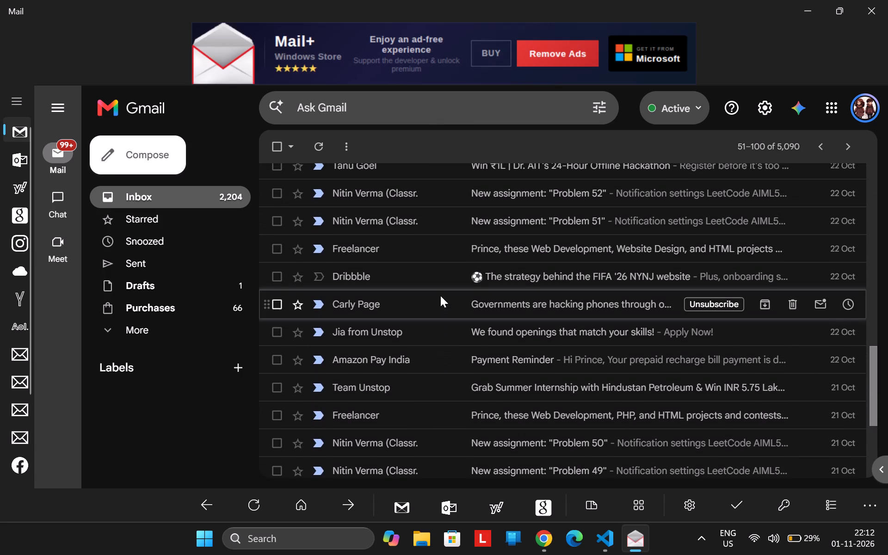
scroll(440, 296, up, 2)
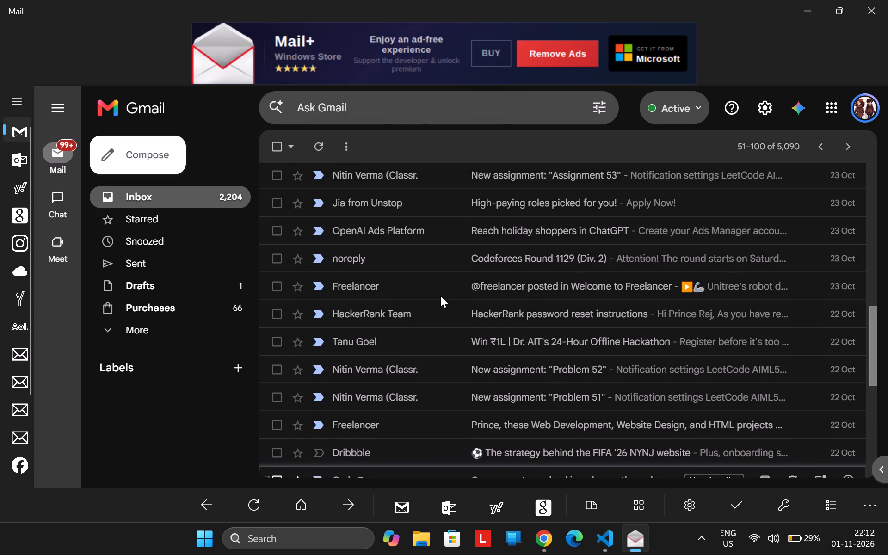
scroll(440, 296, up, 3)
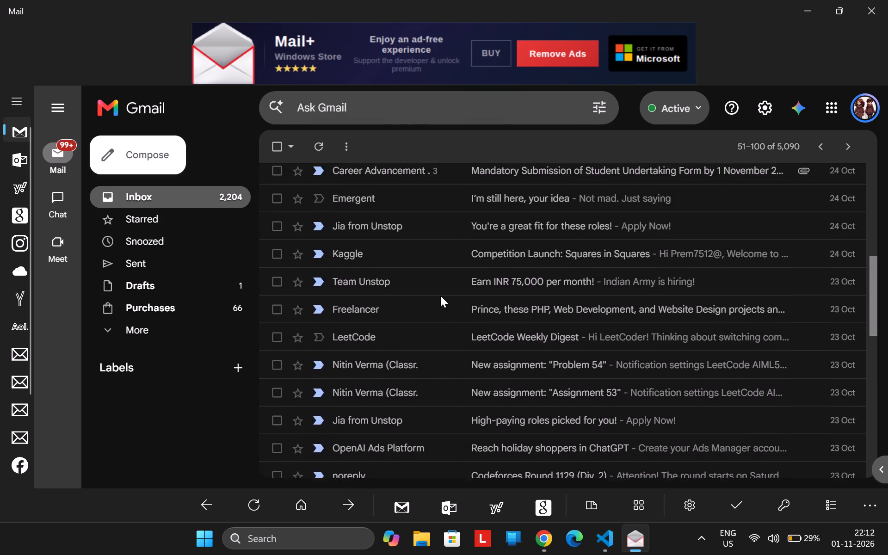
scroll(440, 296, up, 3)
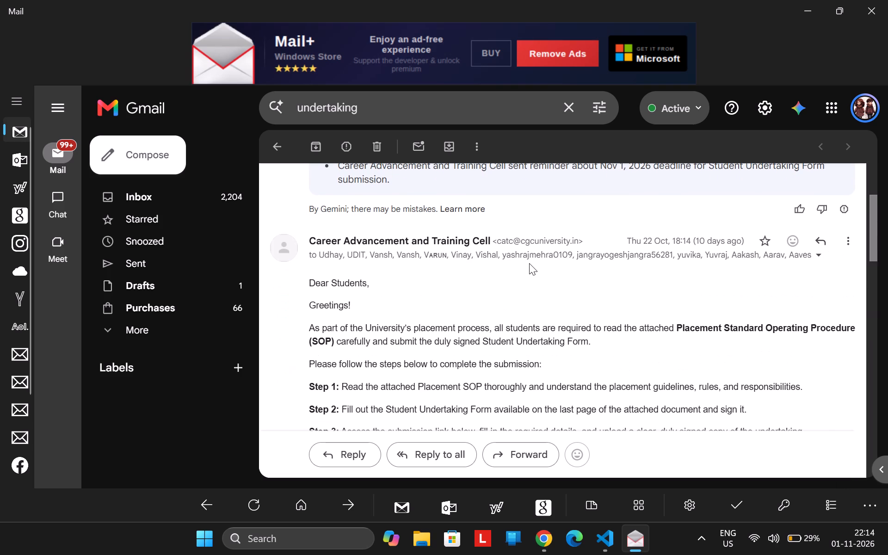
scroll(529, 263, down, 1)
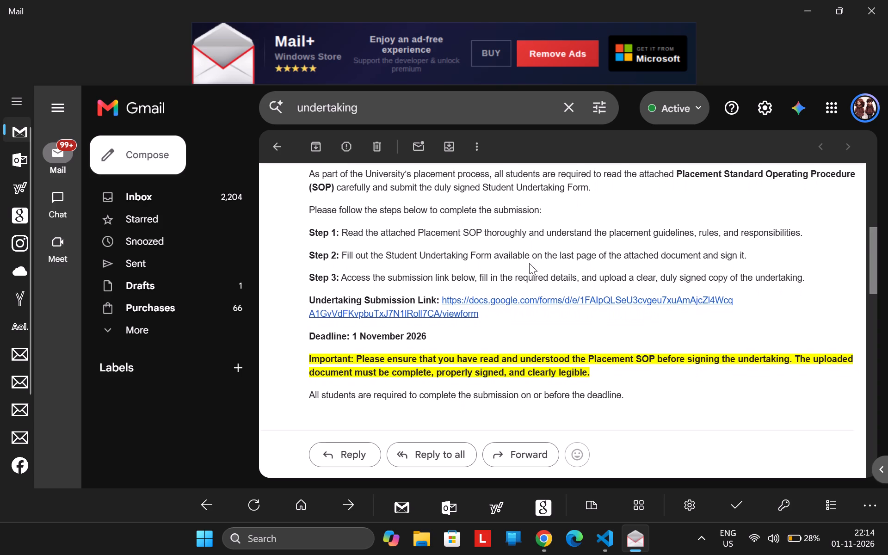
scroll(468, 342, down, 2)
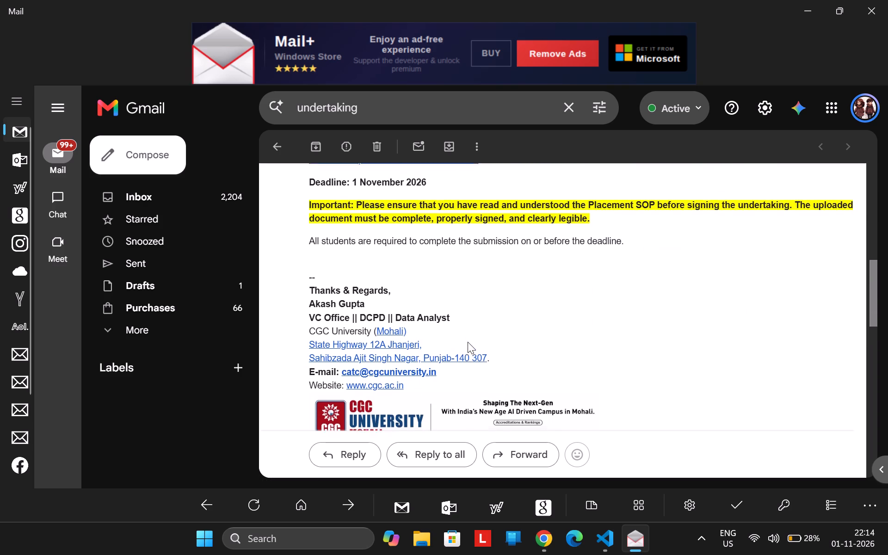
scroll(468, 342, down, 3)
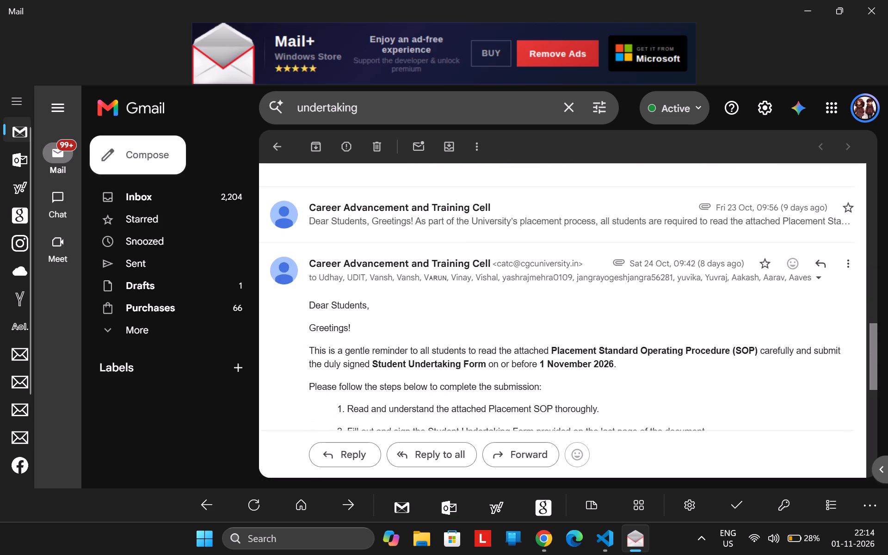
scroll(494, 354, down, 2)
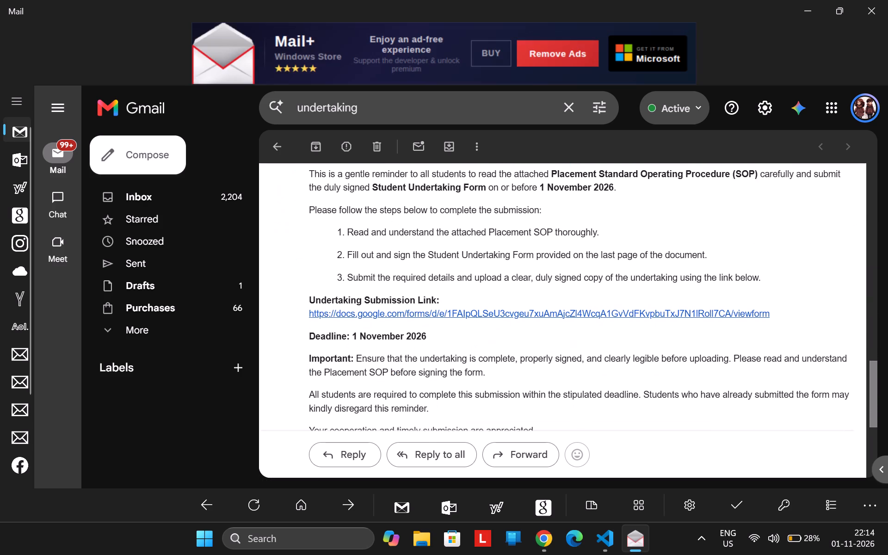
Download the Placement Standard Operating Procedure (SOP) PDF attached to the 24 October reminder and dismiss the completion dialog.
scroll(494, 354, down, 3)
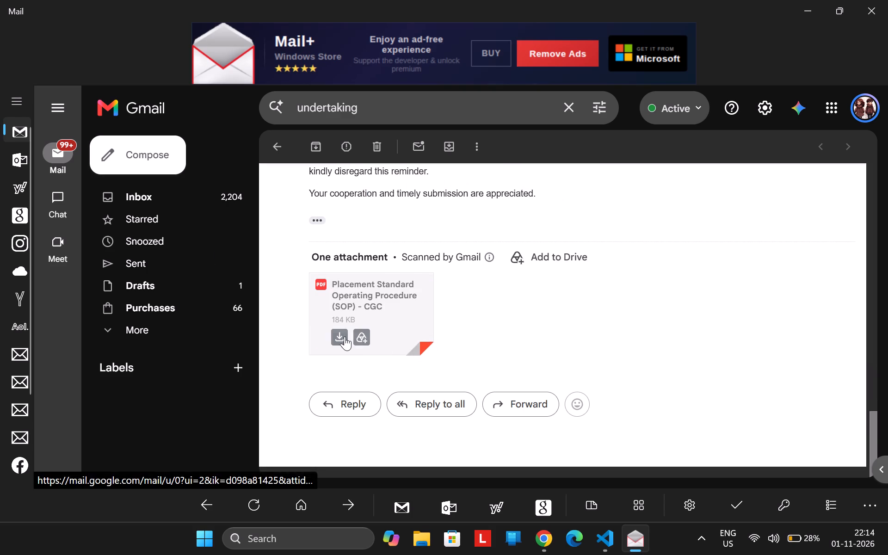
click(340, 338)
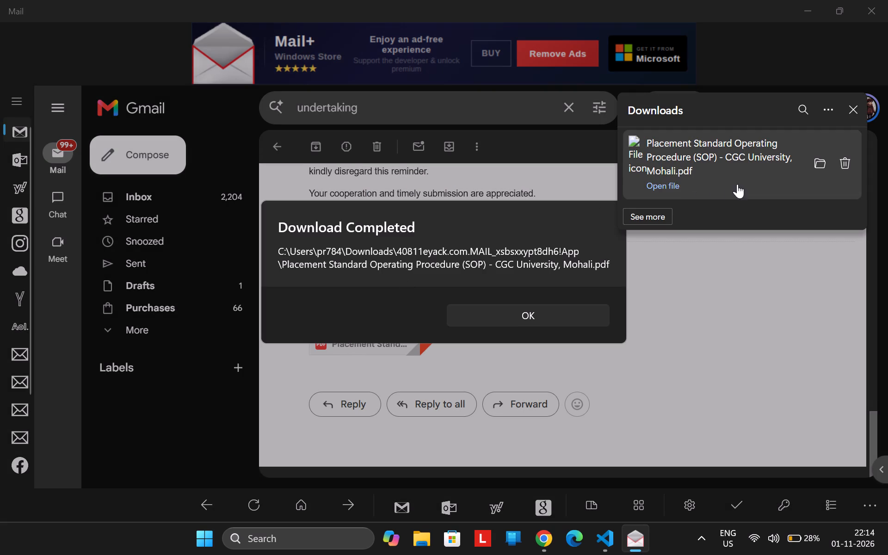
click(525, 314)
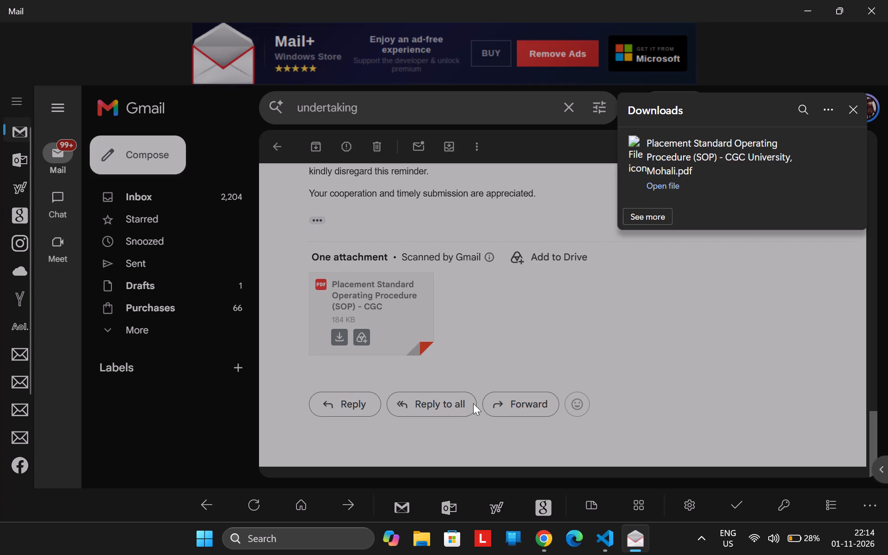
Switch to File Explorer to locate the downloaded Placement SOP PDF.
click(418, 536)
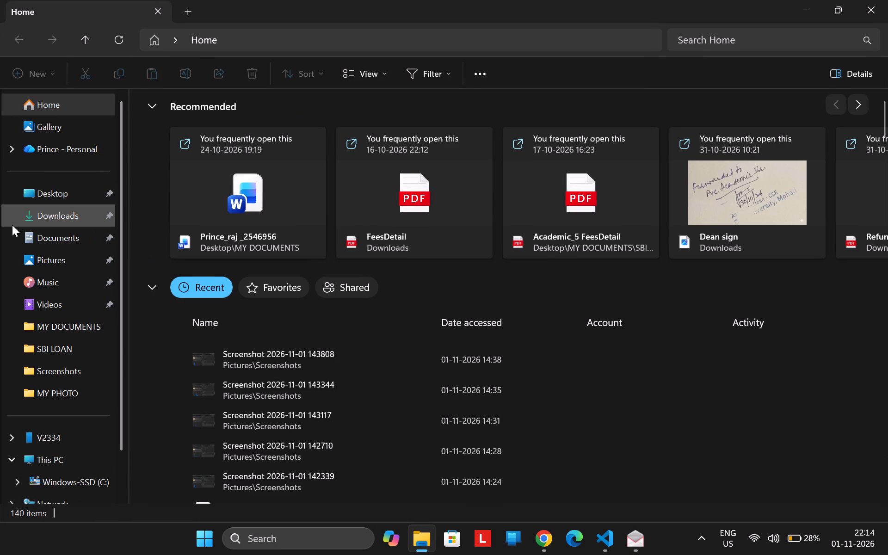
In File Explorer, copy the Placement Standard Operating Procedure (SOP) PDF from the Mail folder in Downloads.
click(65, 221)
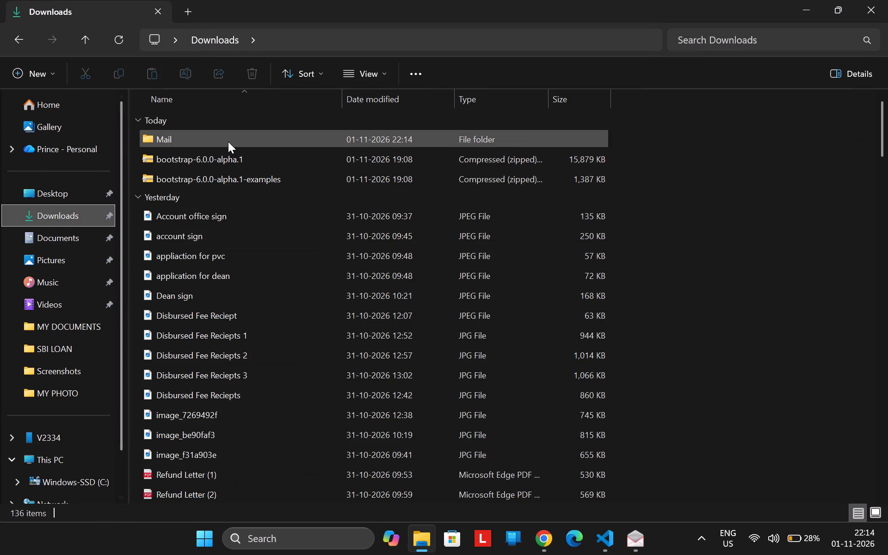
scroll(237, 162, up, 4)
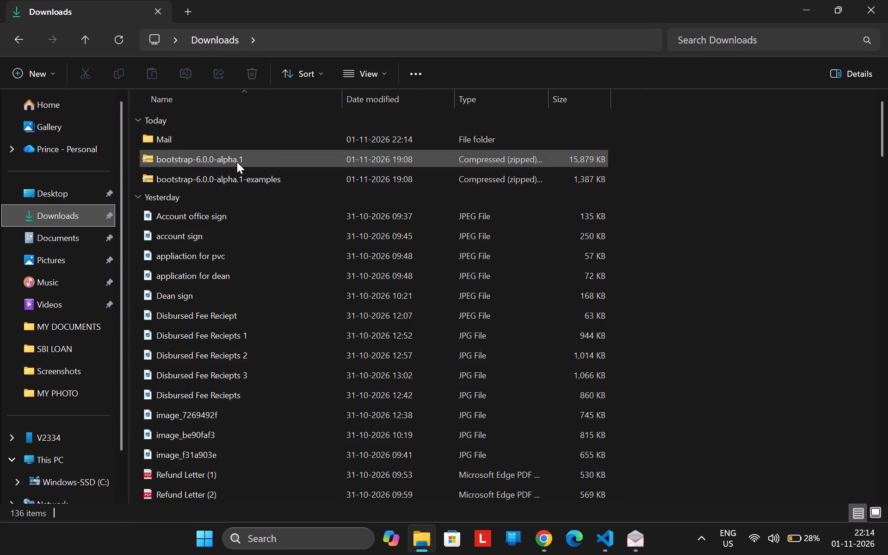
click(246, 140)
double_click(246, 140)
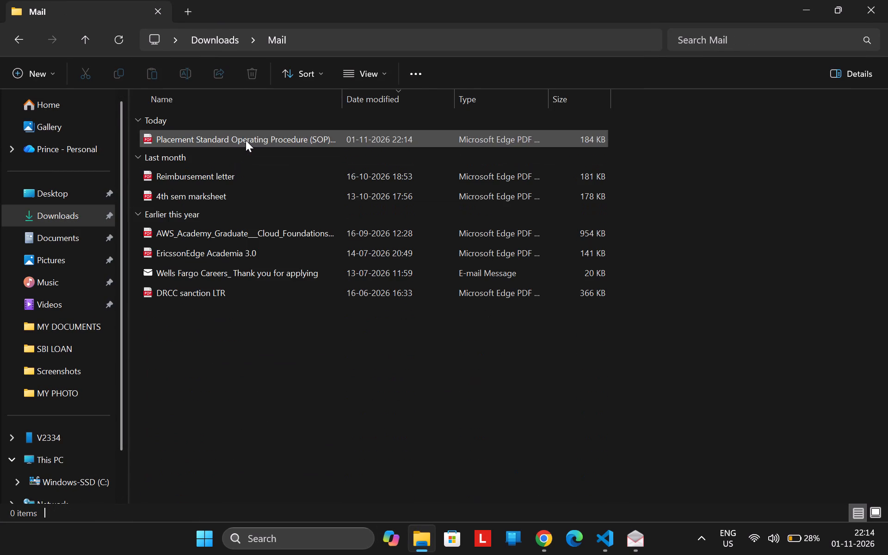
click(290, 143)
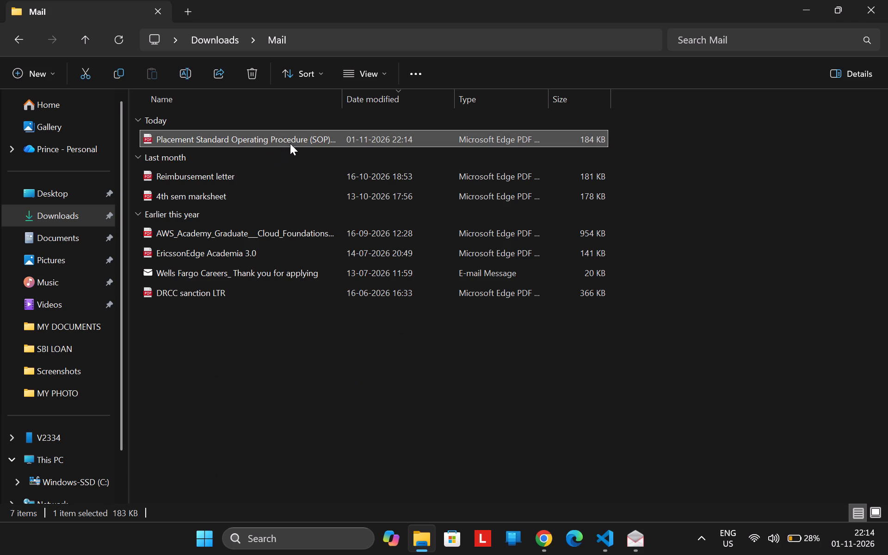
key(ctrl+c)
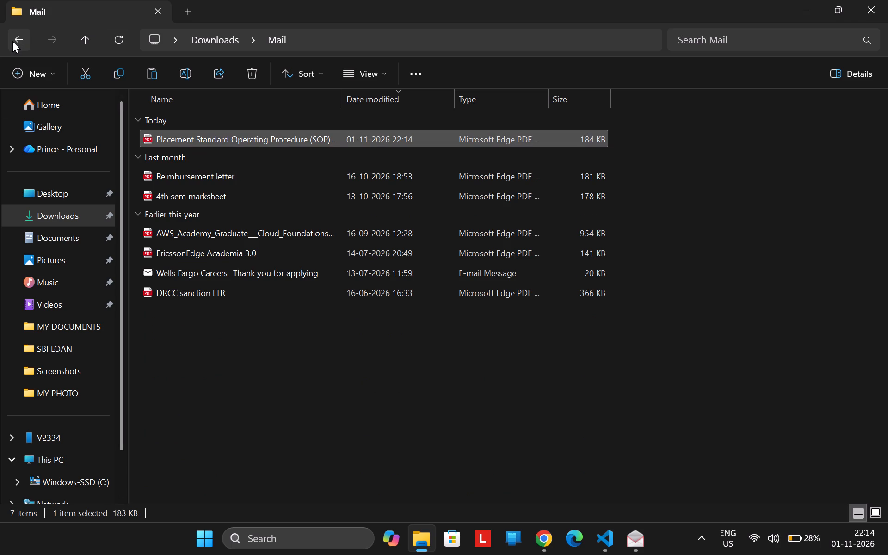
Return to Downloads, reopen the Mail folder and open the Placement Standard Operating Procedure (SOP) PDF in Microsoft Edge.
click(12, 41)
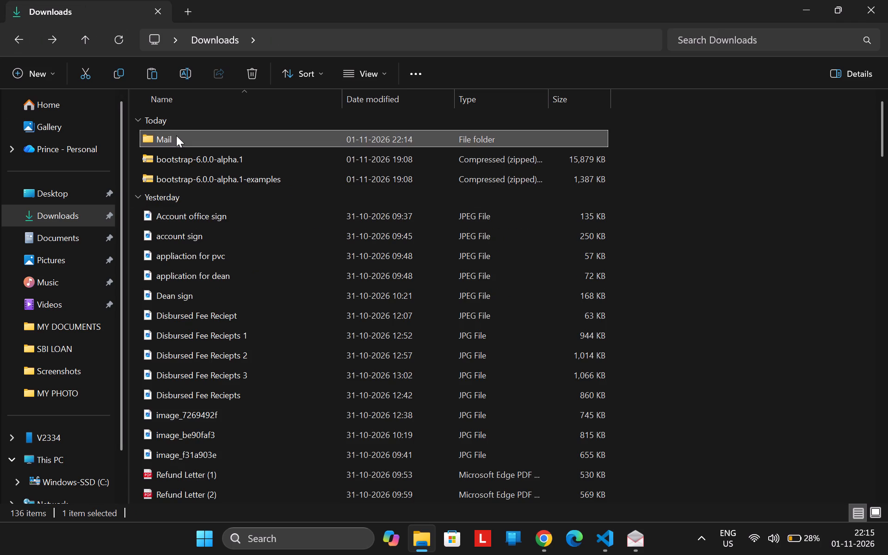
double_click(179, 138)
double_click(216, 138)
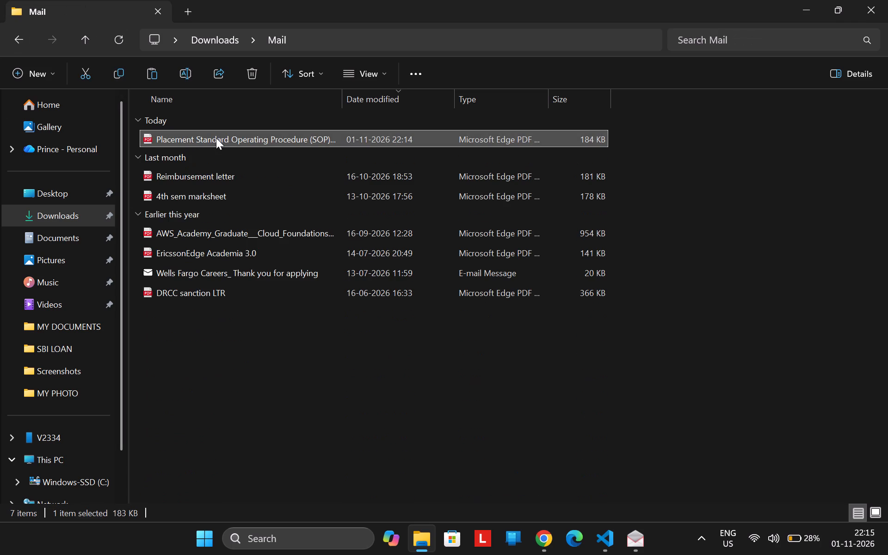
Examine the SOP PDF's pages, especially the Appendix 1 Student Registration and Undertaking form, and close the document.
scroll(415, 210, down, 3)
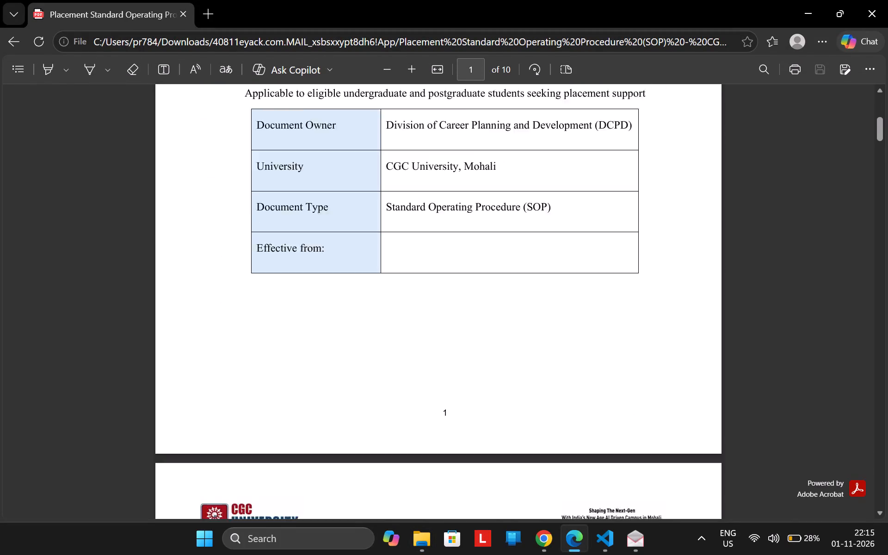
scroll(415, 210, down, 16)
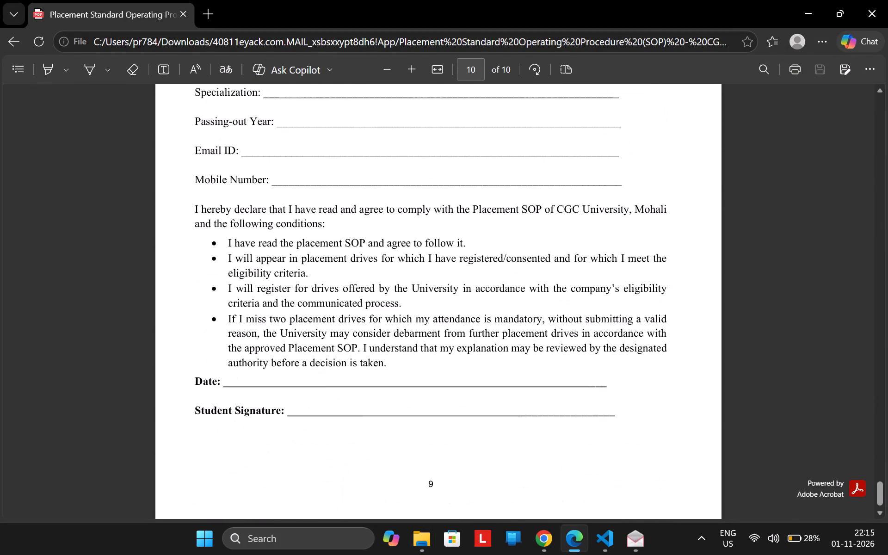
scroll(415, 210, down, 10)
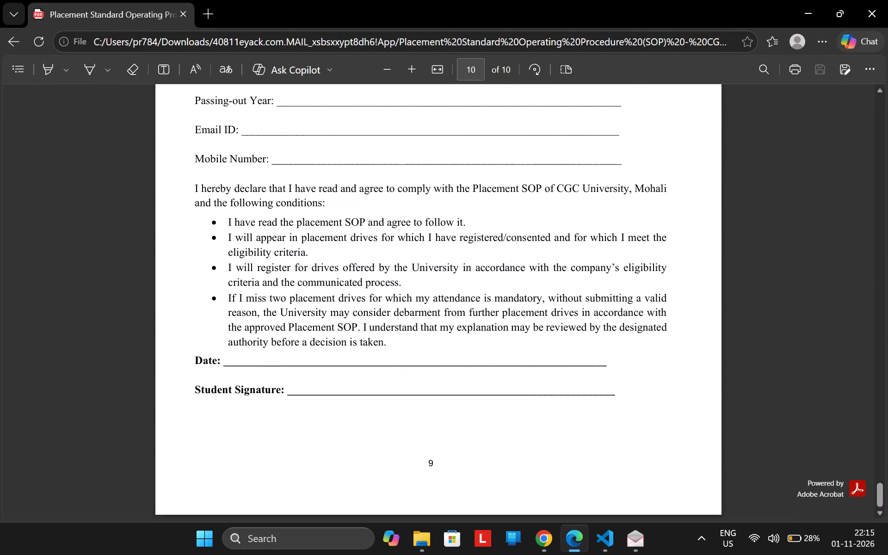
scroll(415, 210, up, 6)
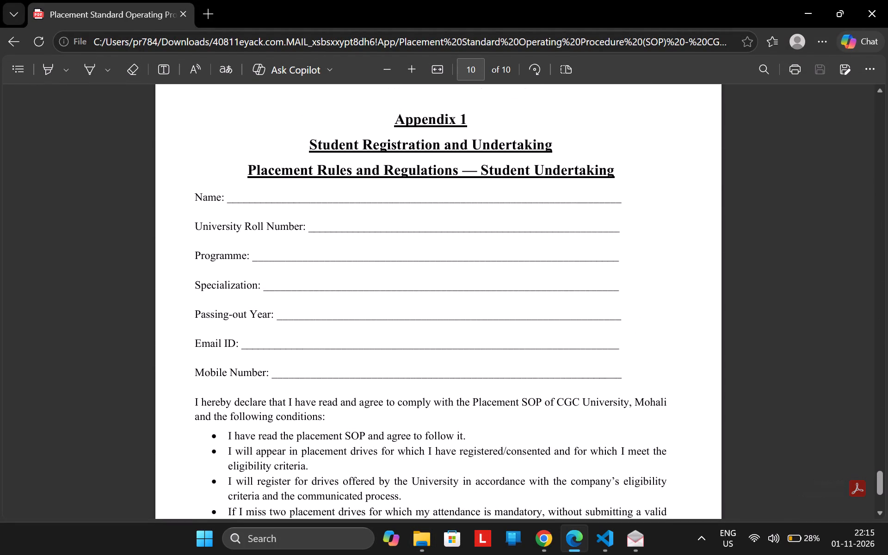
scroll(415, 210, up, 1)
scroll(415, 210, down, 1)
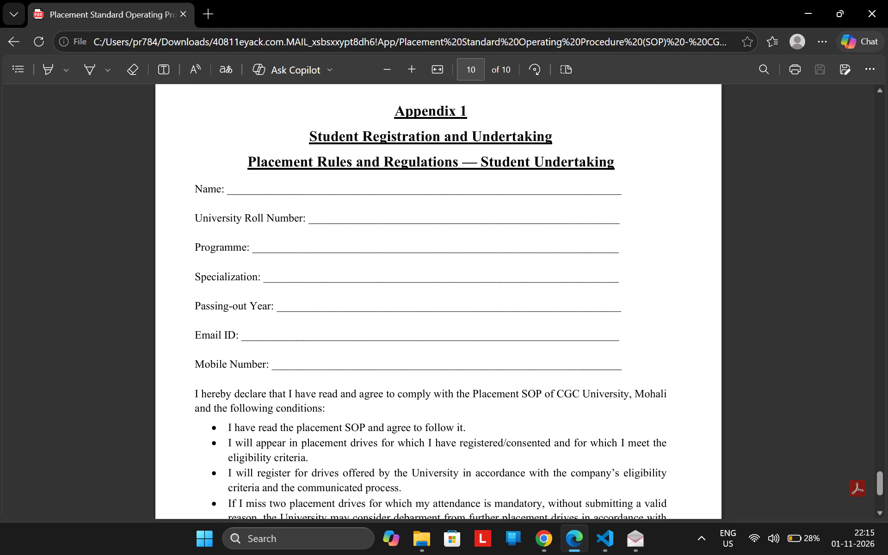
scroll(415, 210, down, 1)
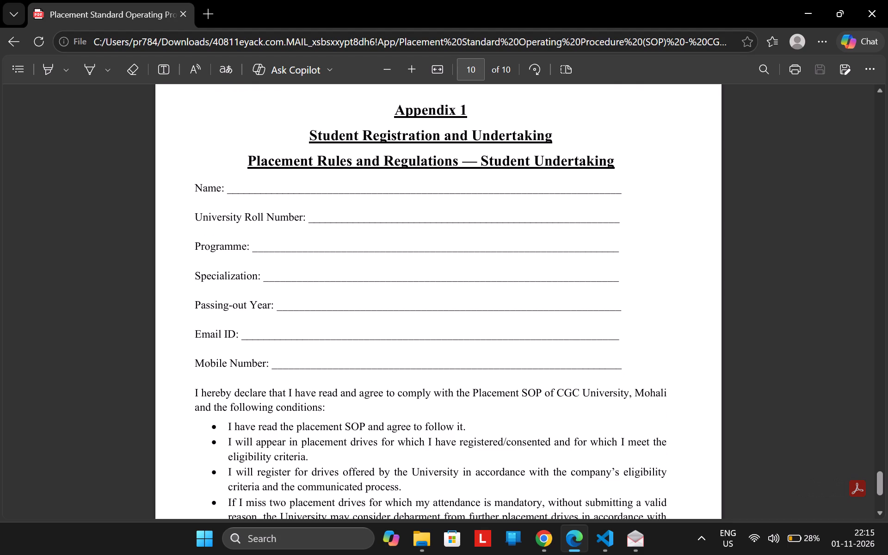
click(352, 183)
scroll(352, 183, up, 4)
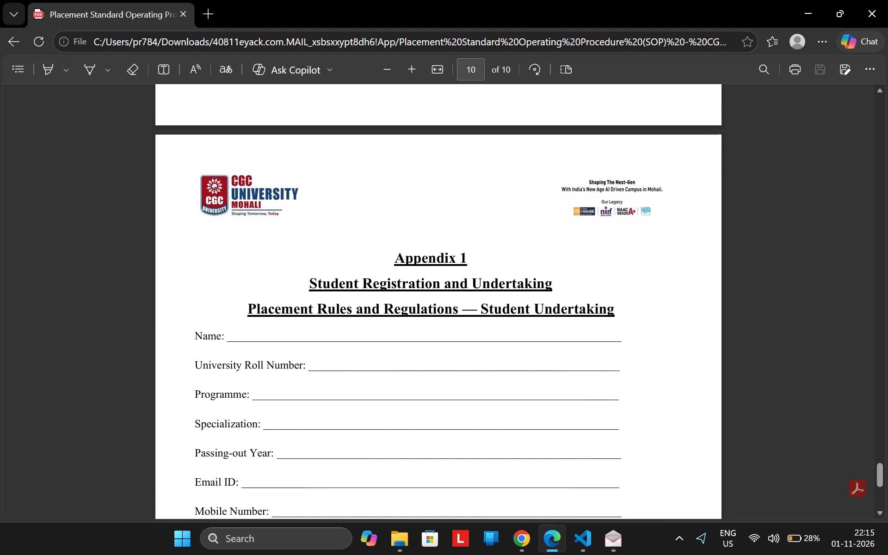
scroll(352, 183, up, 1)
scroll(352, 183, down, 8)
scroll(352, 183, up, 6)
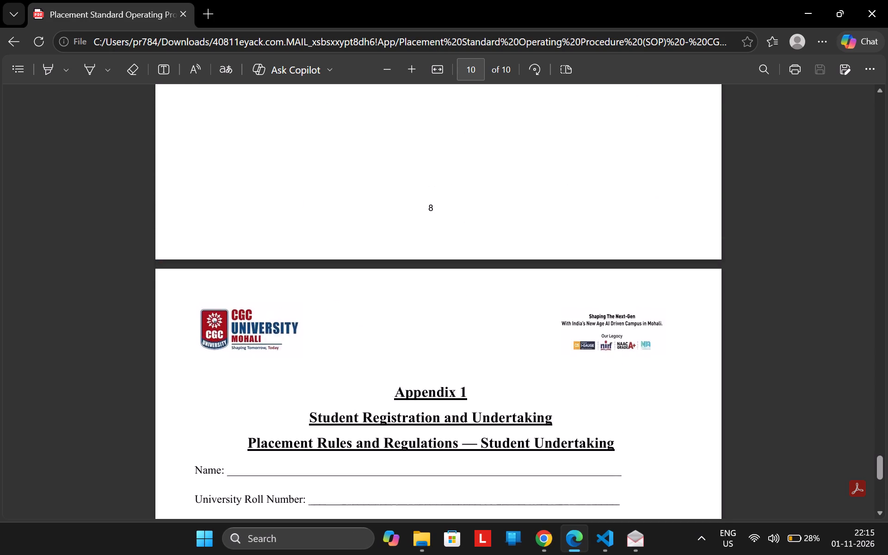
scroll(352, 183, up, 16)
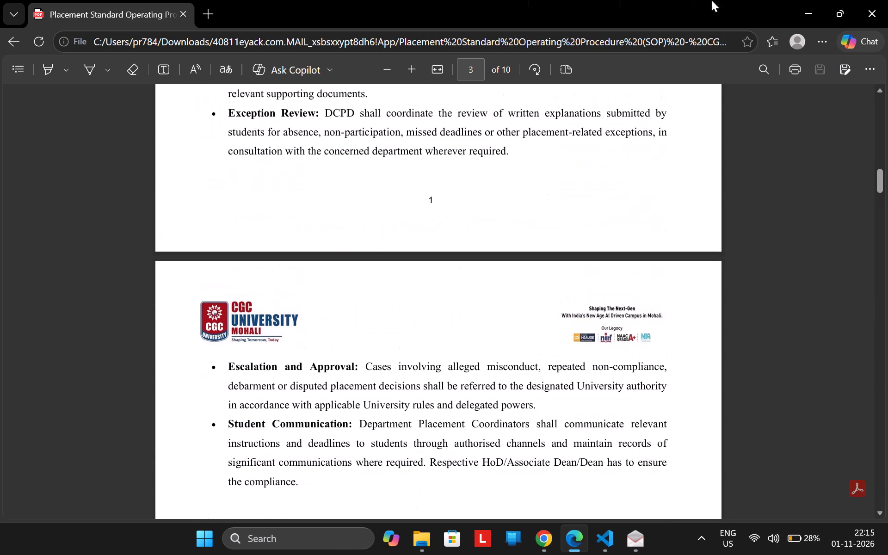
click(884, 3)
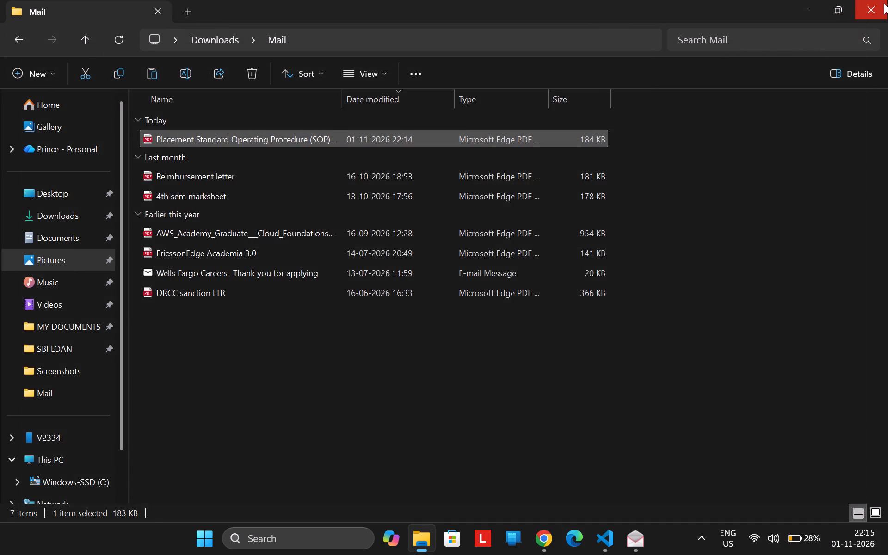
Return from File Explorer to the Mail app, dismiss the downloads list and review the undertaking email's closing instructions and attachment.
right_click(417, 135)
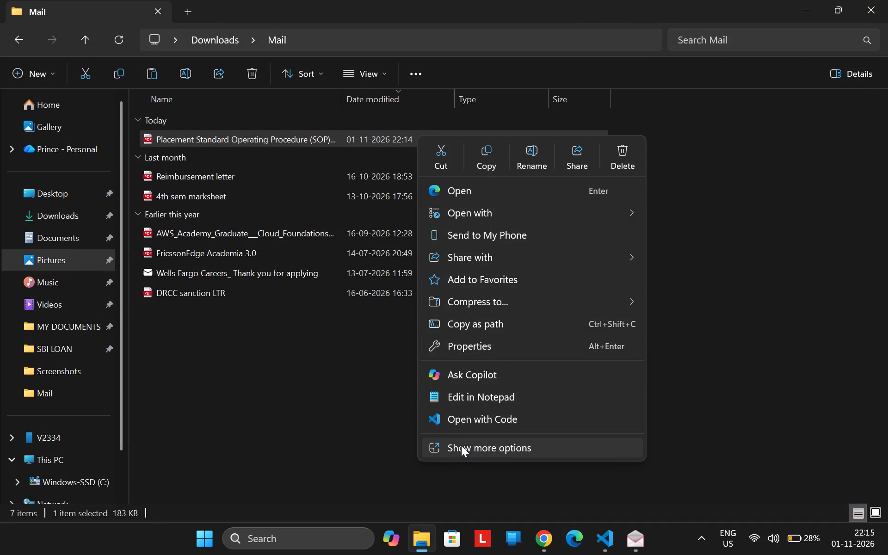
click(735, 290)
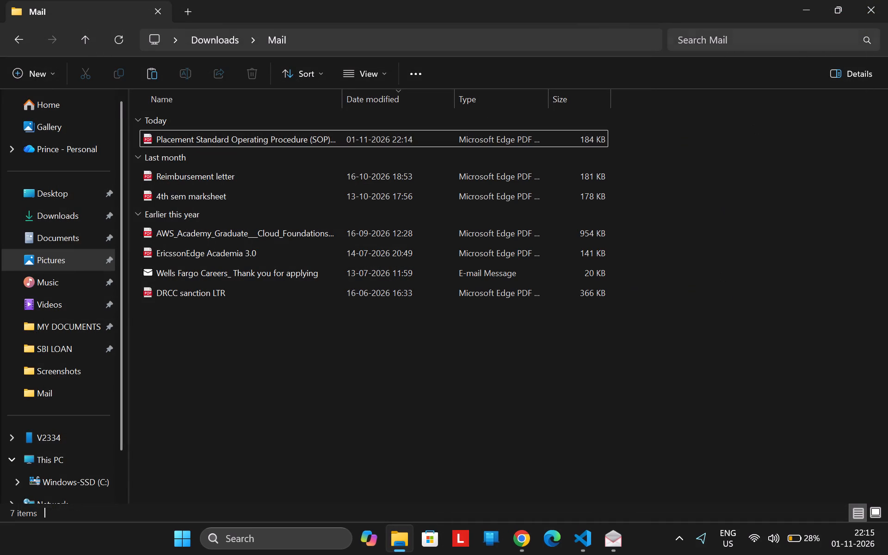
click(807, 4)
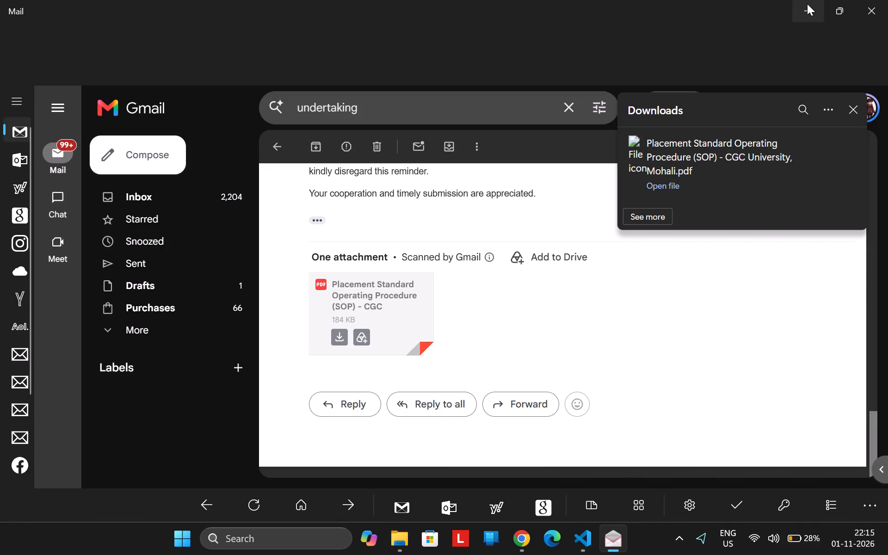
click(851, 108)
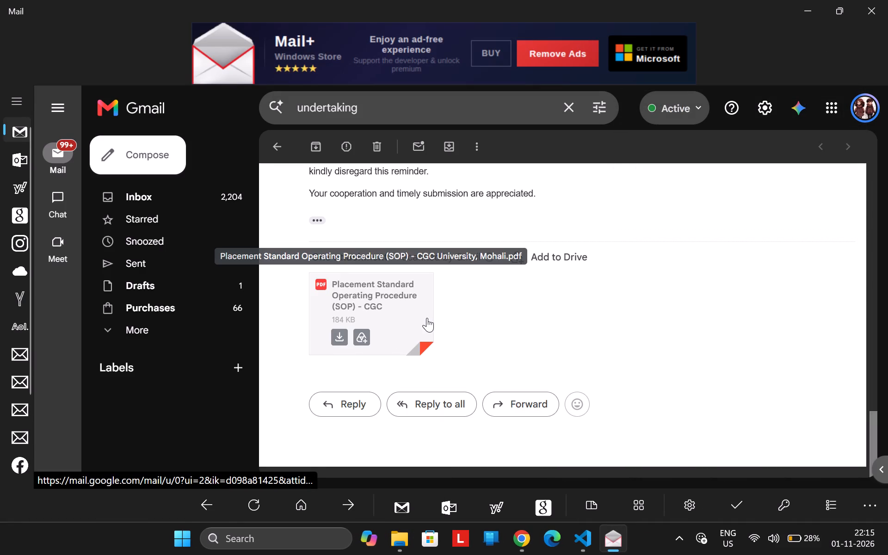
scroll(427, 318, up, 1)
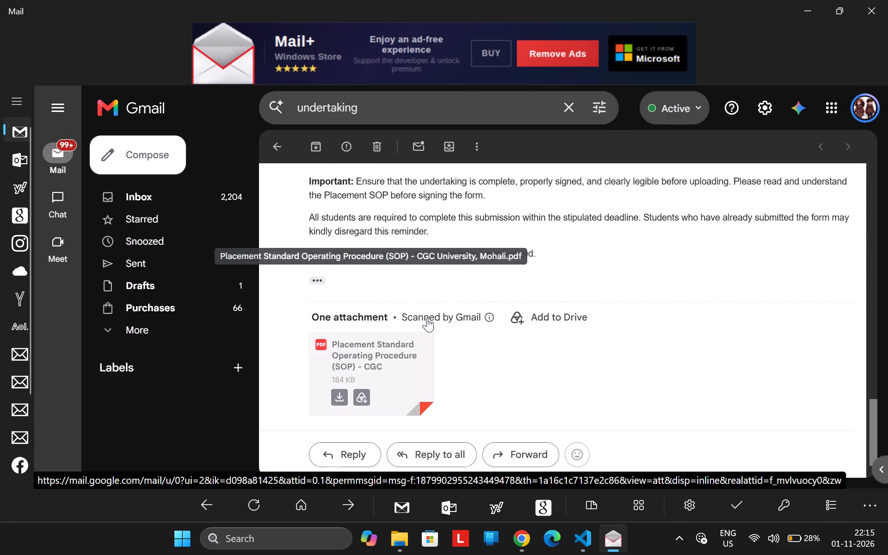
scroll(427, 318, up, 1)
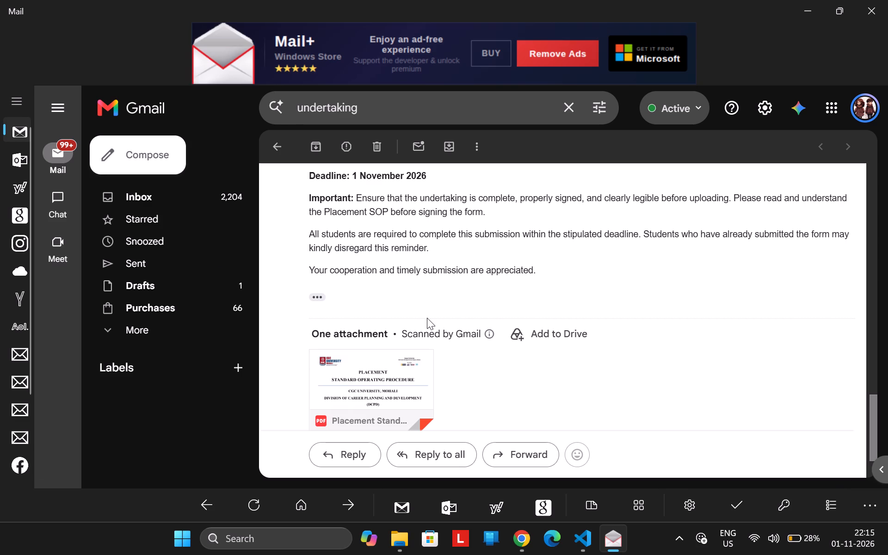
scroll(454, 288, right, 1)
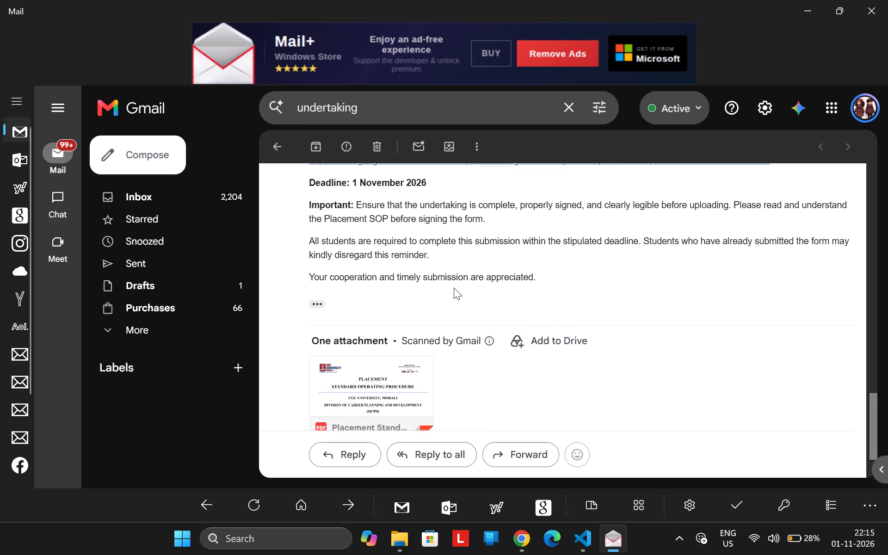
scroll(454, 288, right, 2)
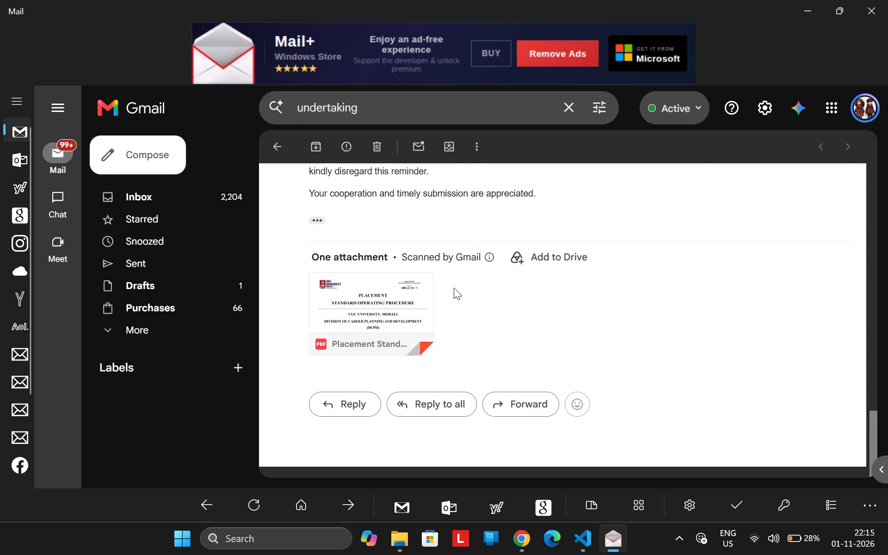
scroll(454, 288, right, 1)
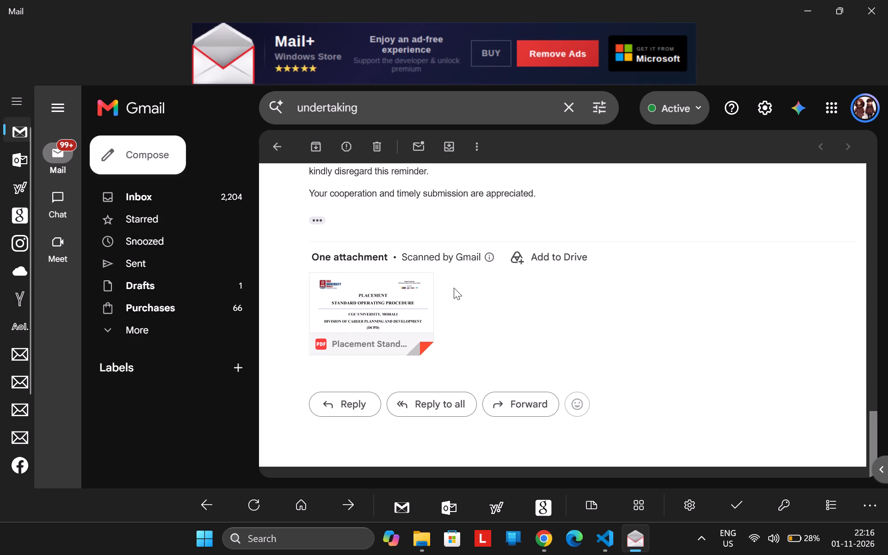
Search Windows for "word" and open the Word app.
click(297, 526)
click(291, 530)
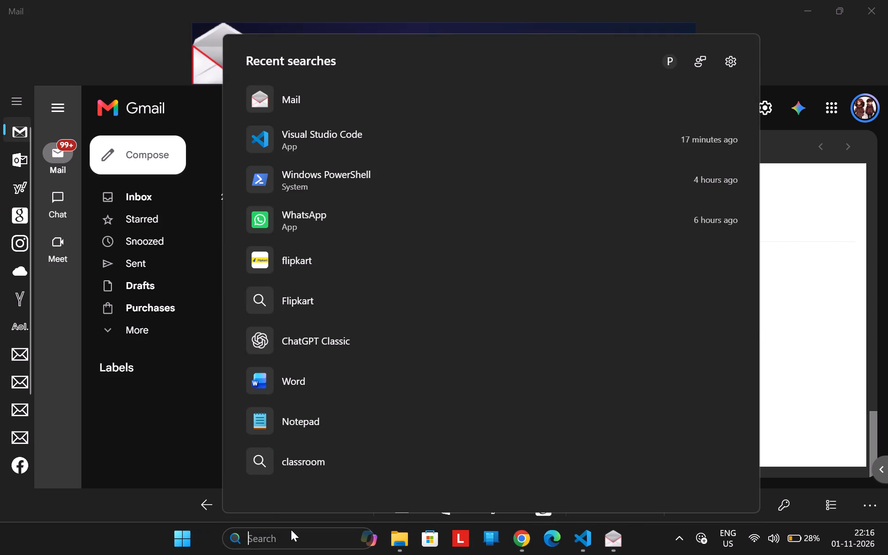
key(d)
key(BackSpace)
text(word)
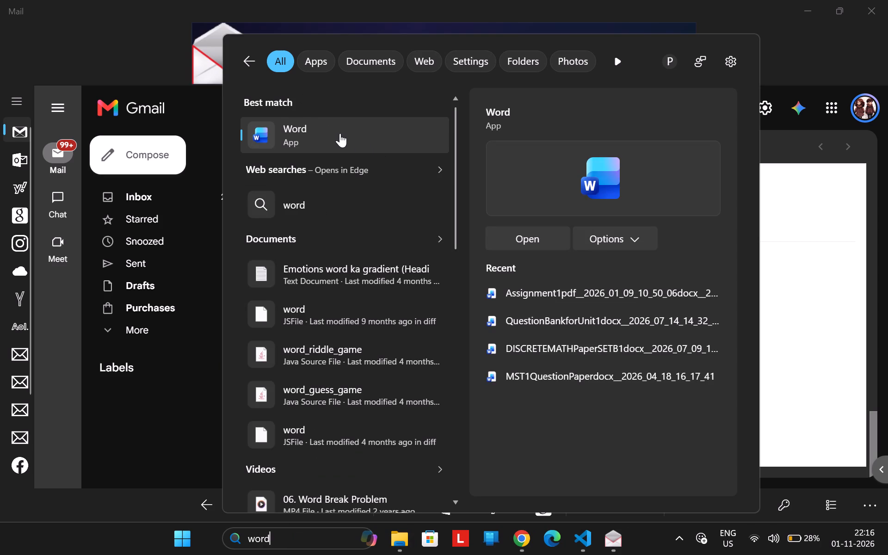
click(337, 133)
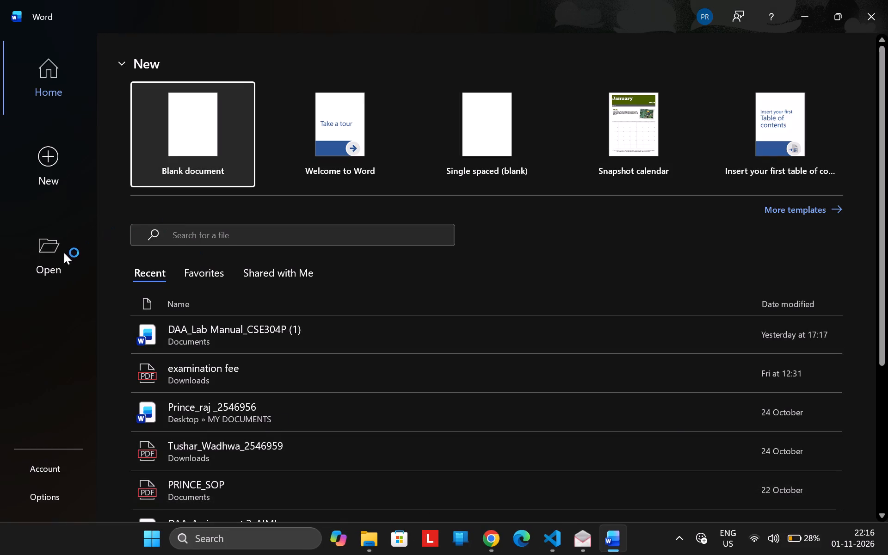
In Microsoft Word, open the Placement Standard Operating Procedure (SOP) PDF from the Mail folder in Downloads as an editable document.
click(63, 253)
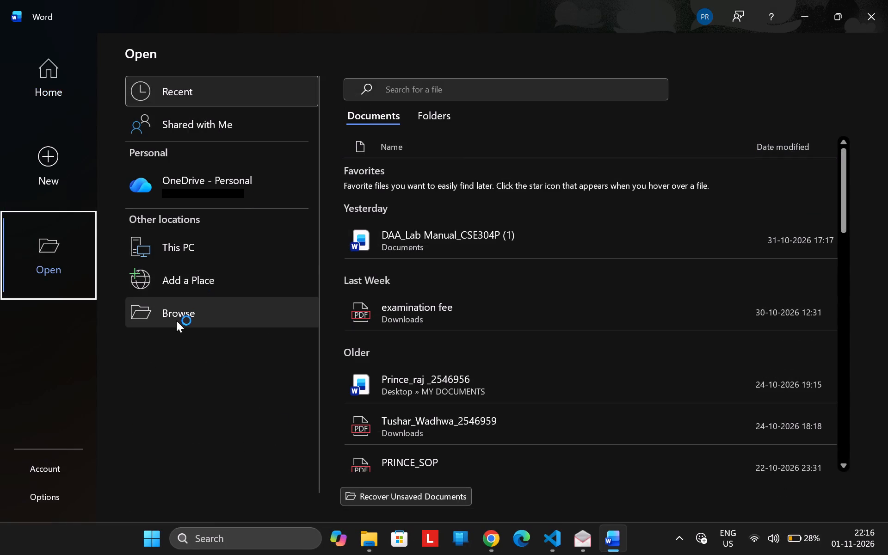
click(176, 321)
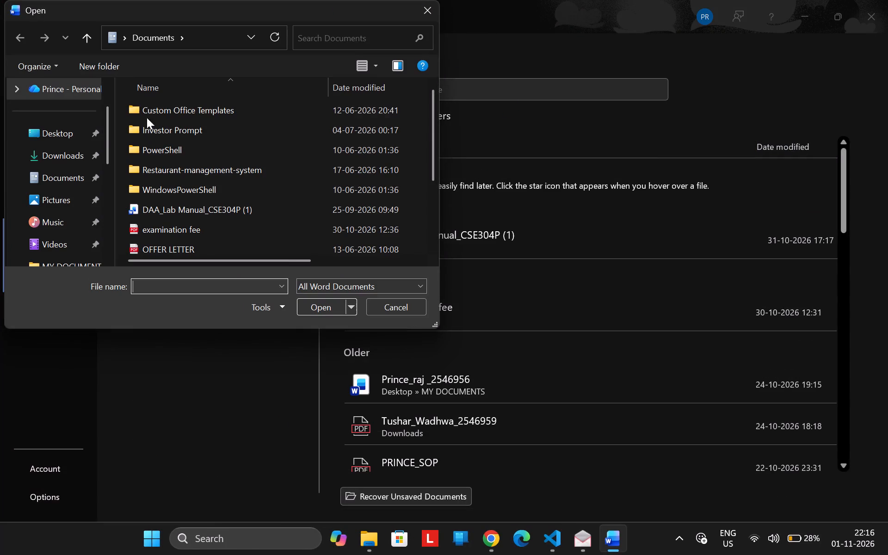
click(64, 157)
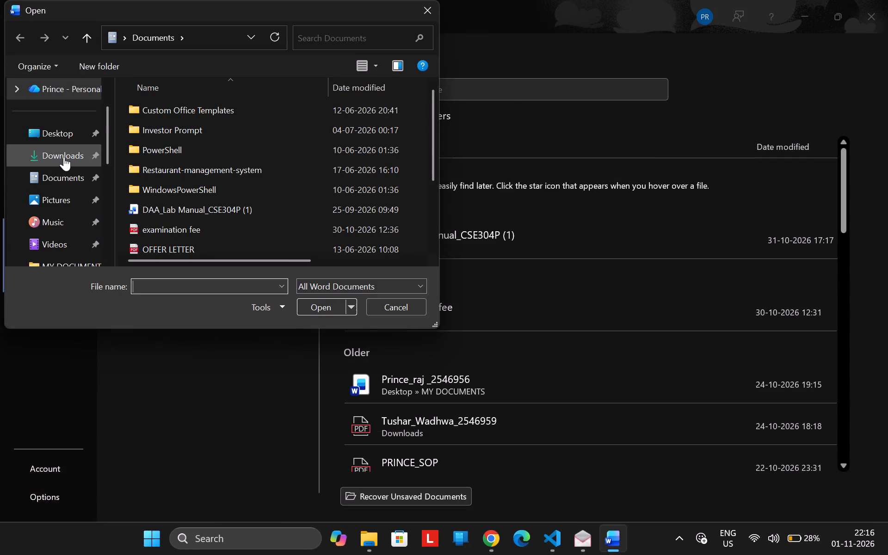
double_click(191, 133)
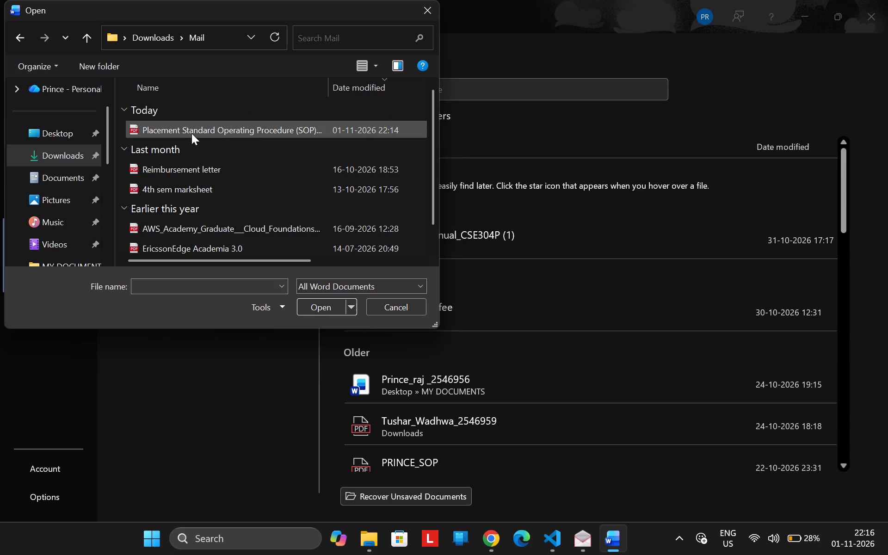
click(212, 133)
click(321, 308)
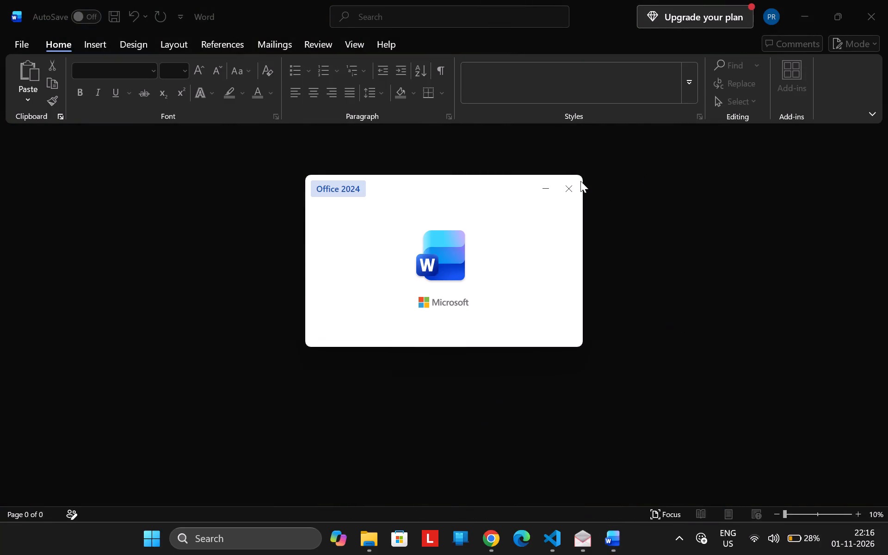
click(549, 60)
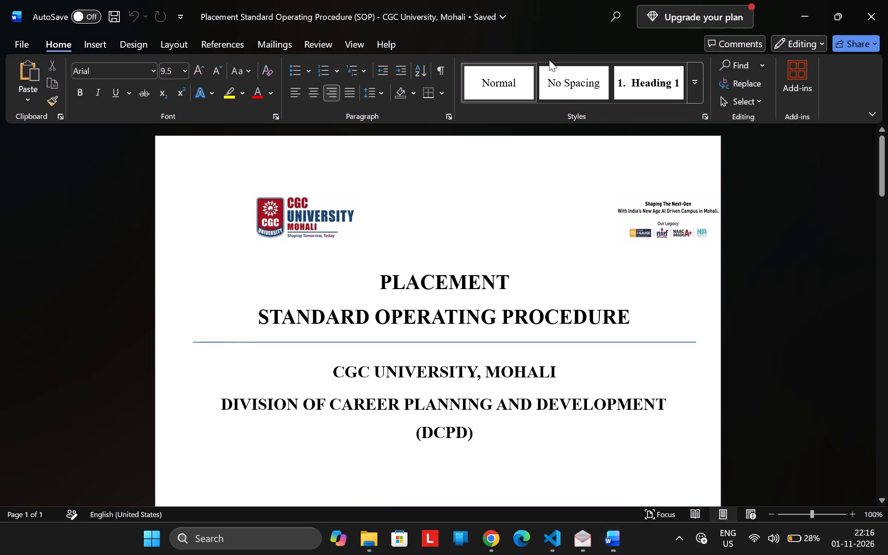
scroll(483, 274, up, 1)
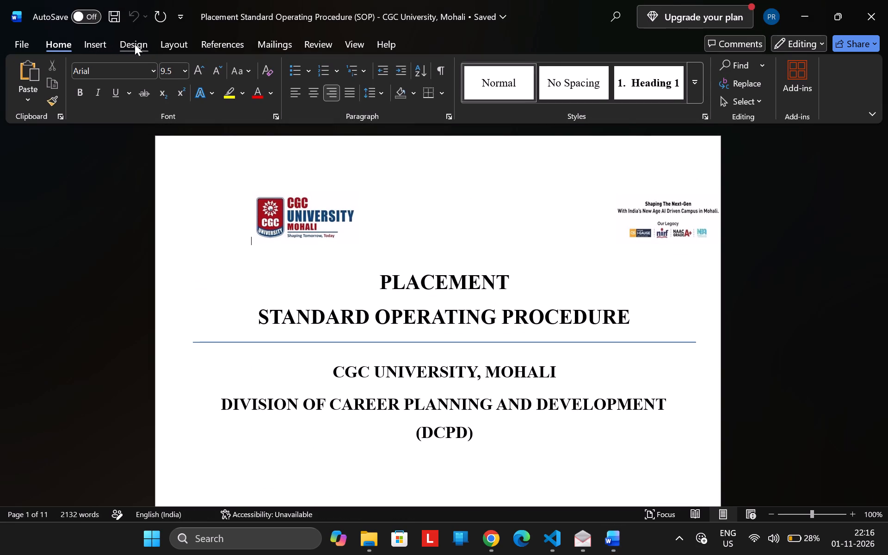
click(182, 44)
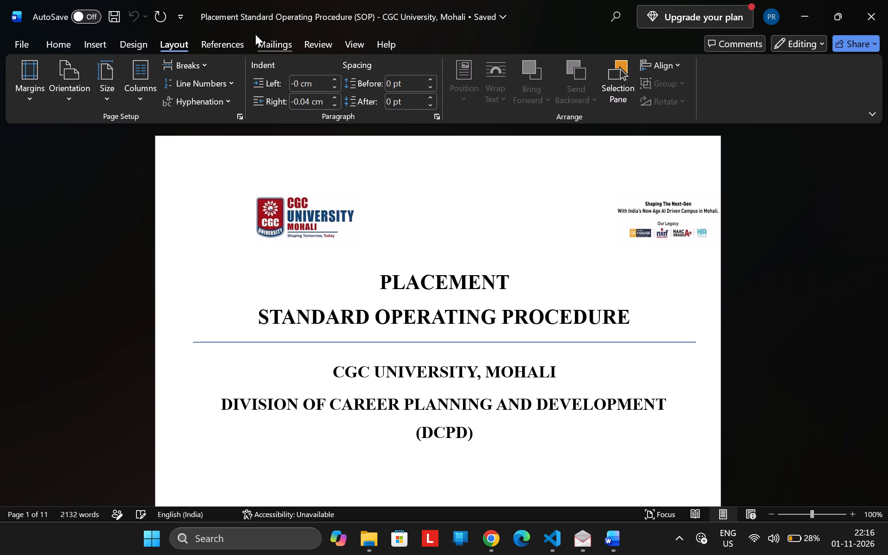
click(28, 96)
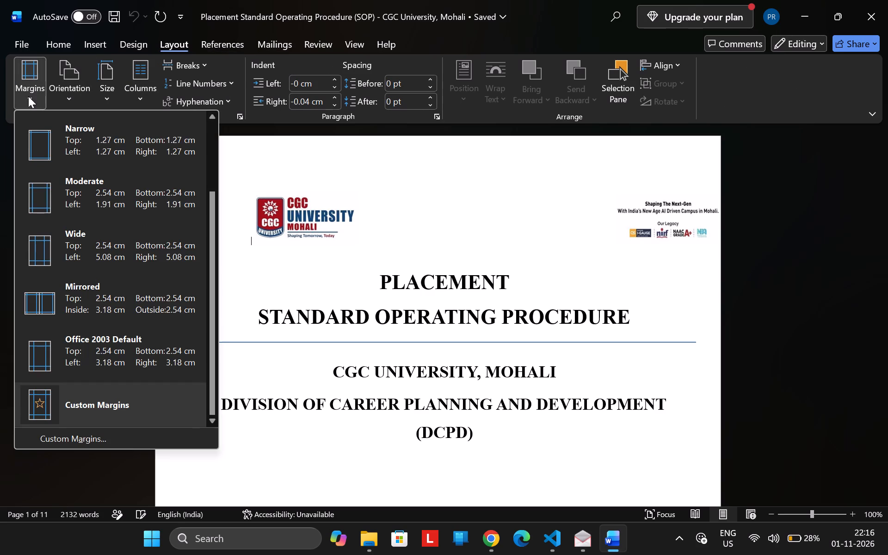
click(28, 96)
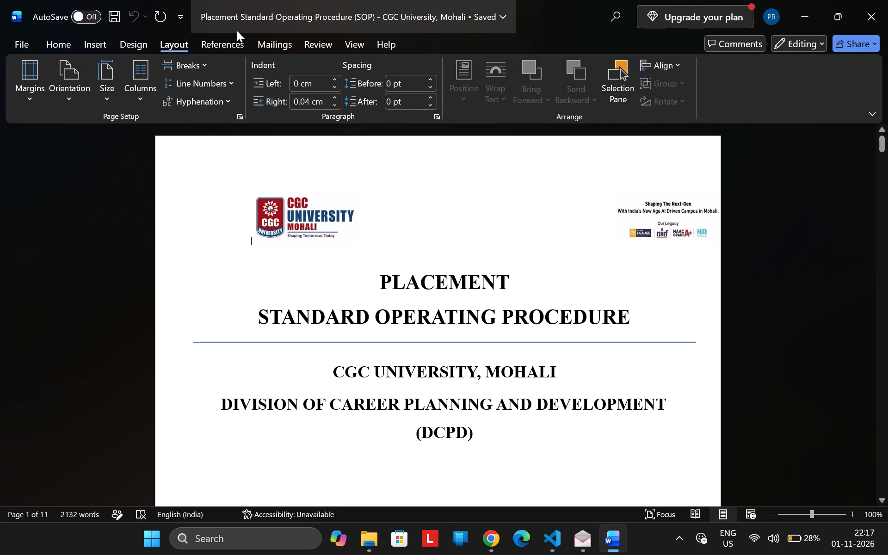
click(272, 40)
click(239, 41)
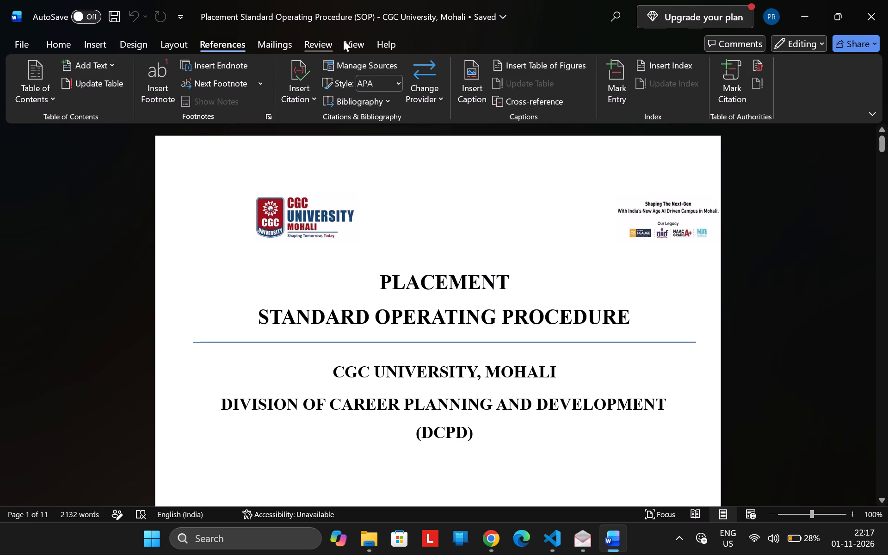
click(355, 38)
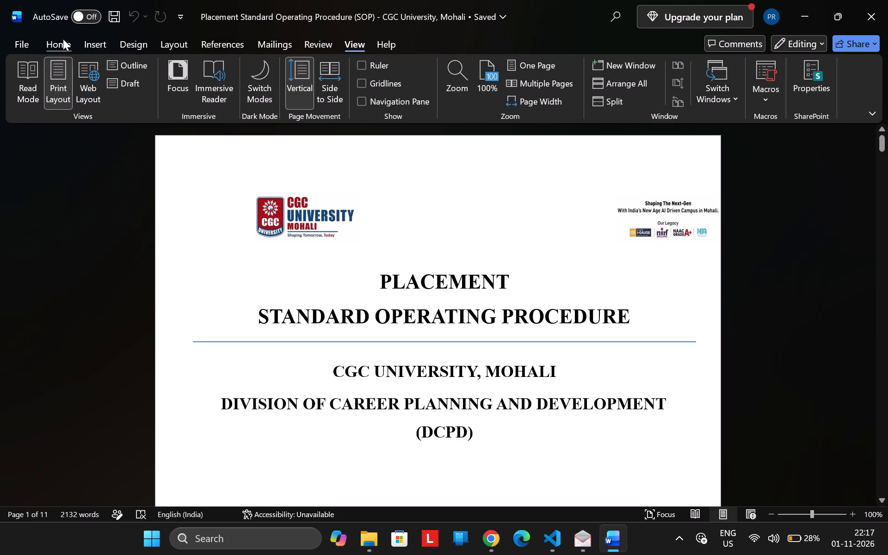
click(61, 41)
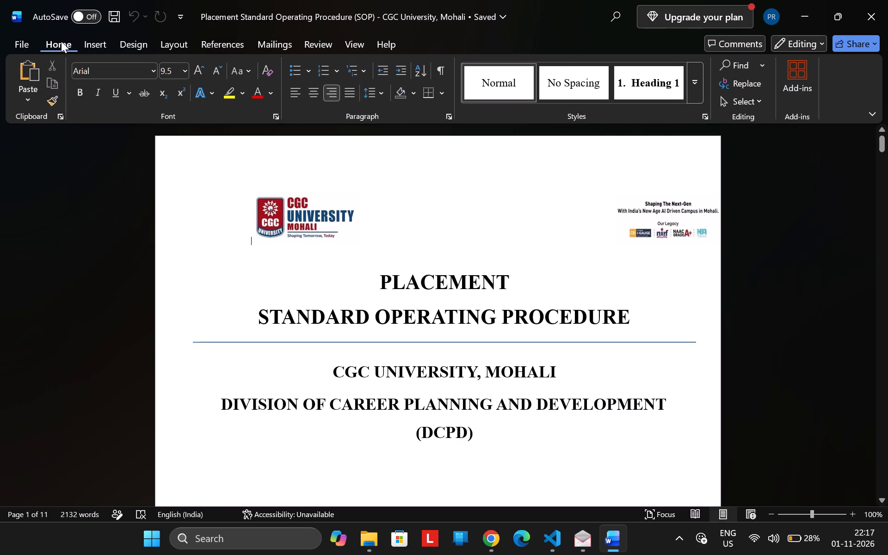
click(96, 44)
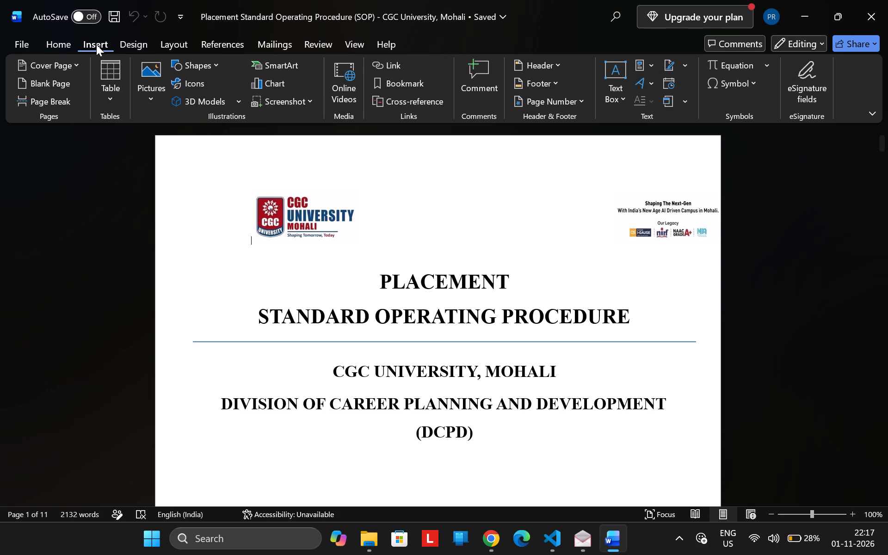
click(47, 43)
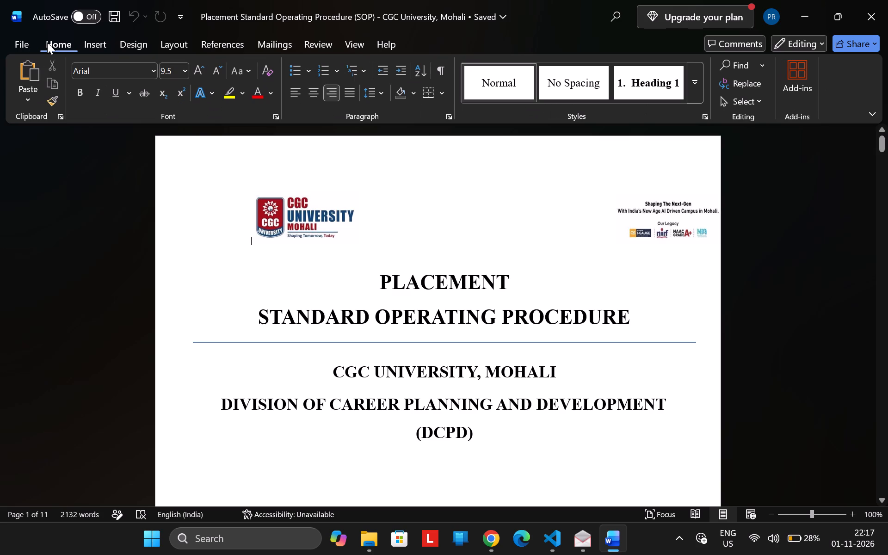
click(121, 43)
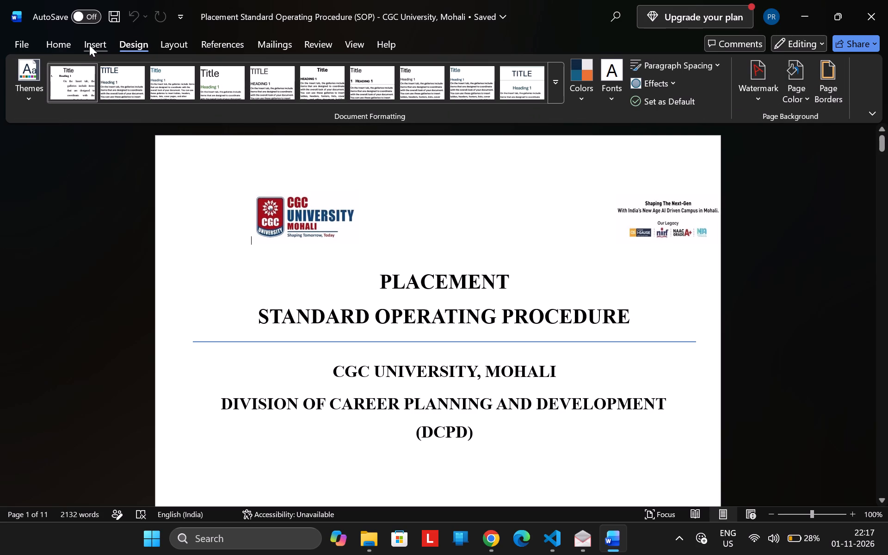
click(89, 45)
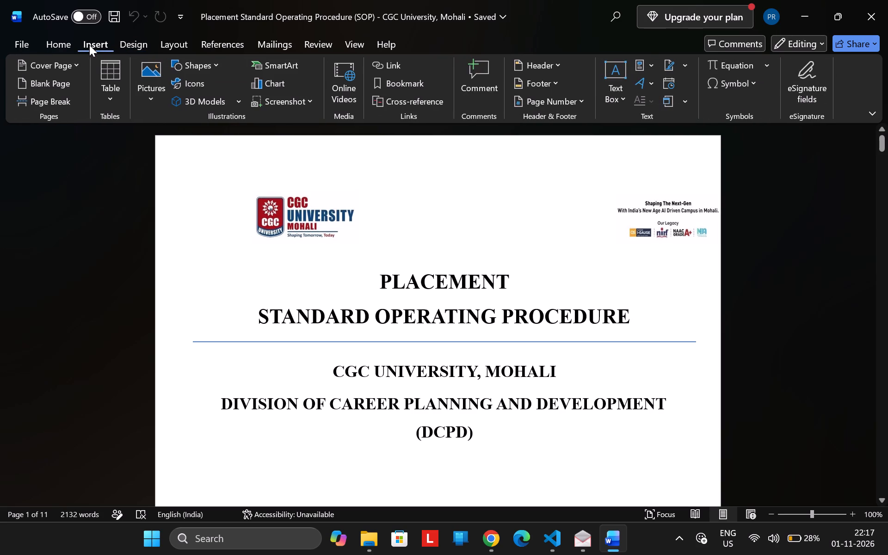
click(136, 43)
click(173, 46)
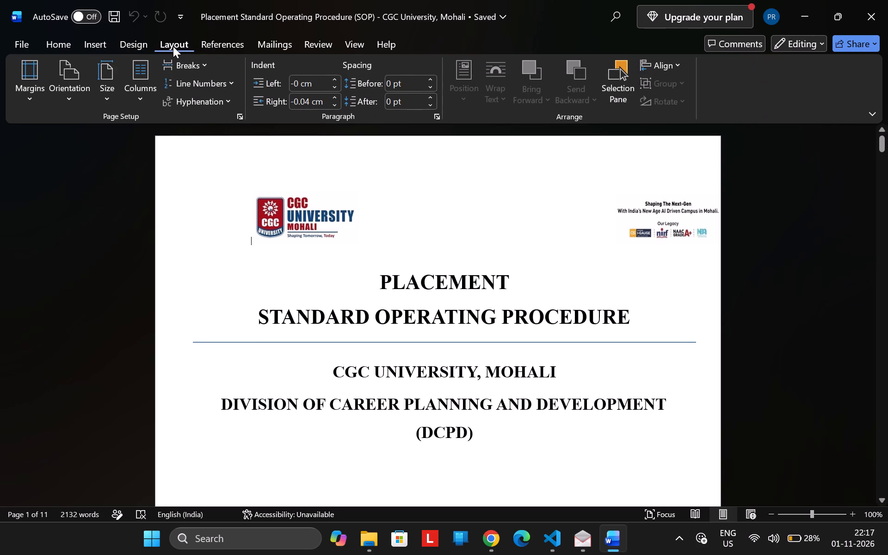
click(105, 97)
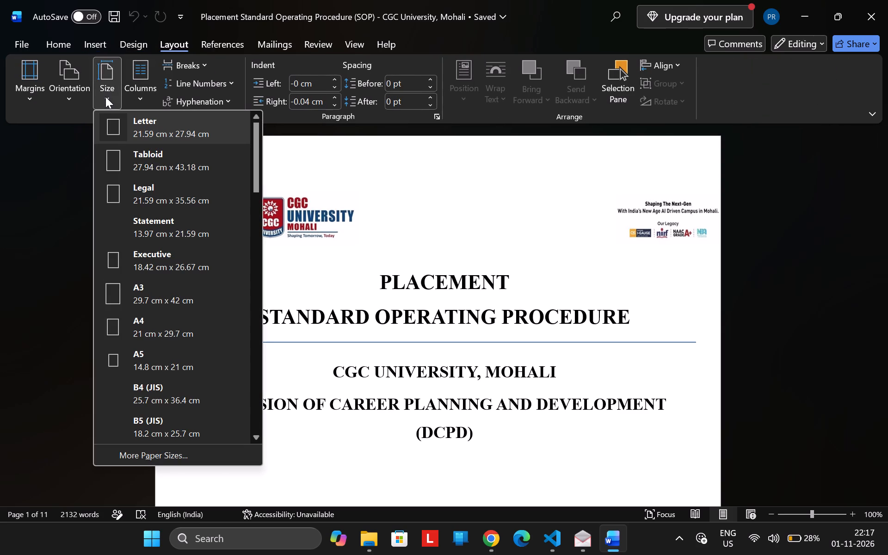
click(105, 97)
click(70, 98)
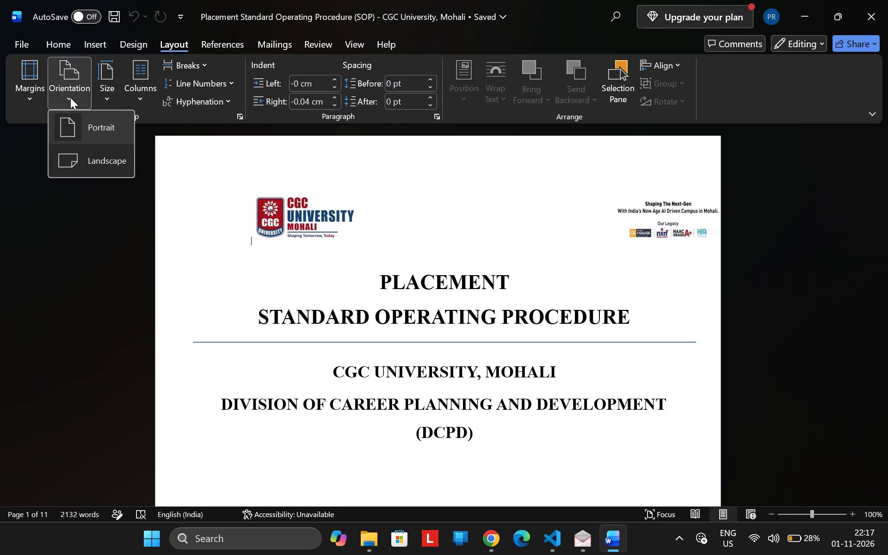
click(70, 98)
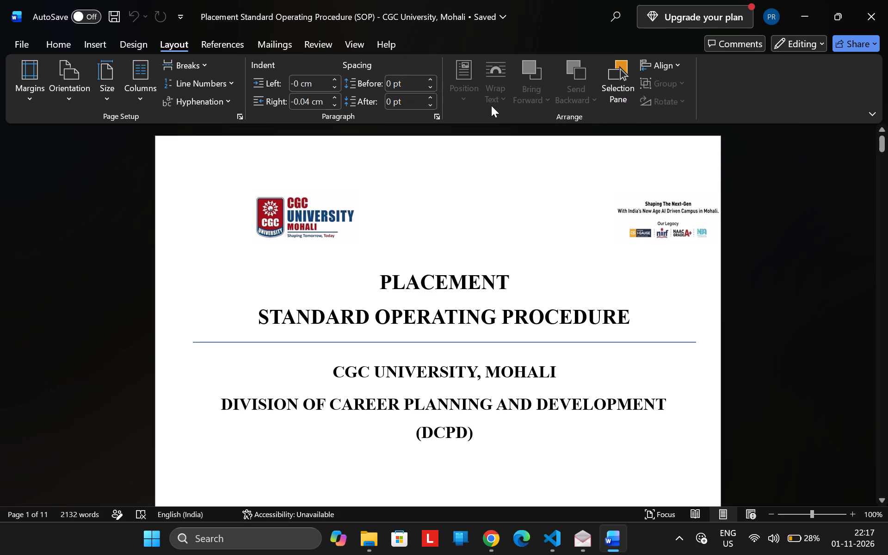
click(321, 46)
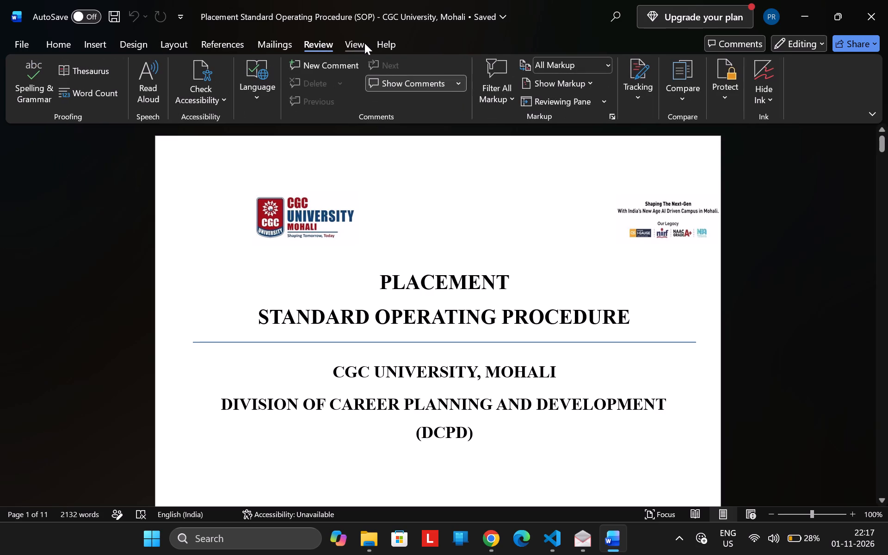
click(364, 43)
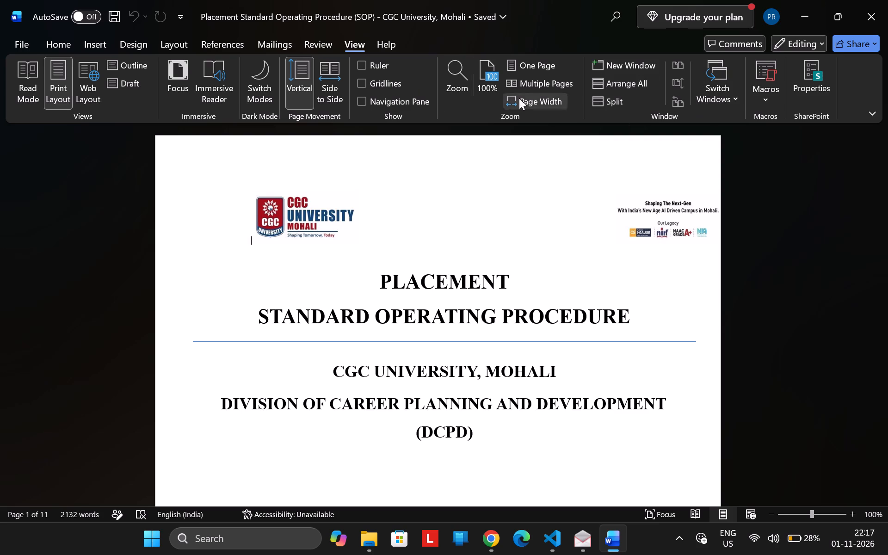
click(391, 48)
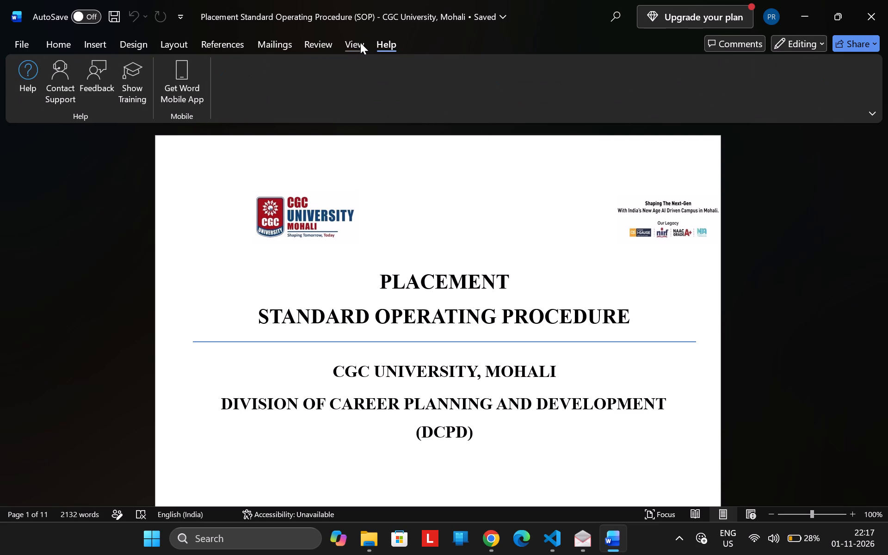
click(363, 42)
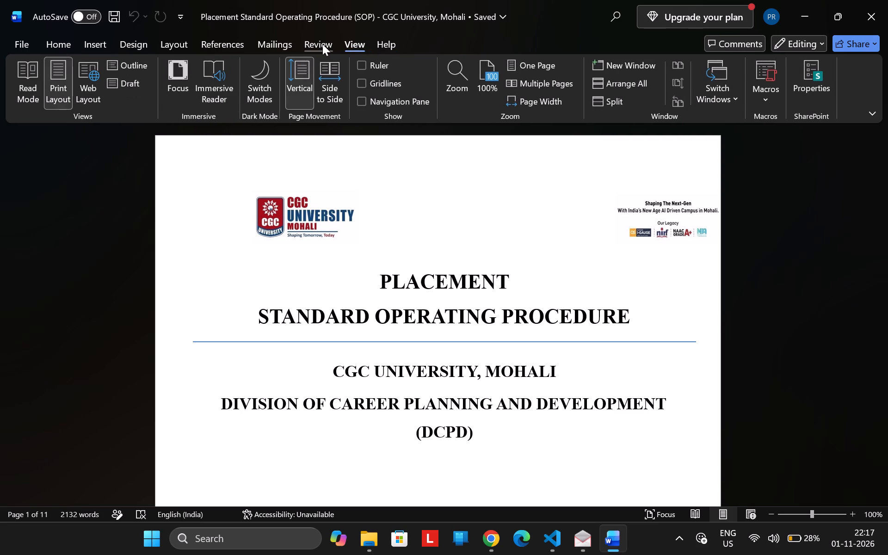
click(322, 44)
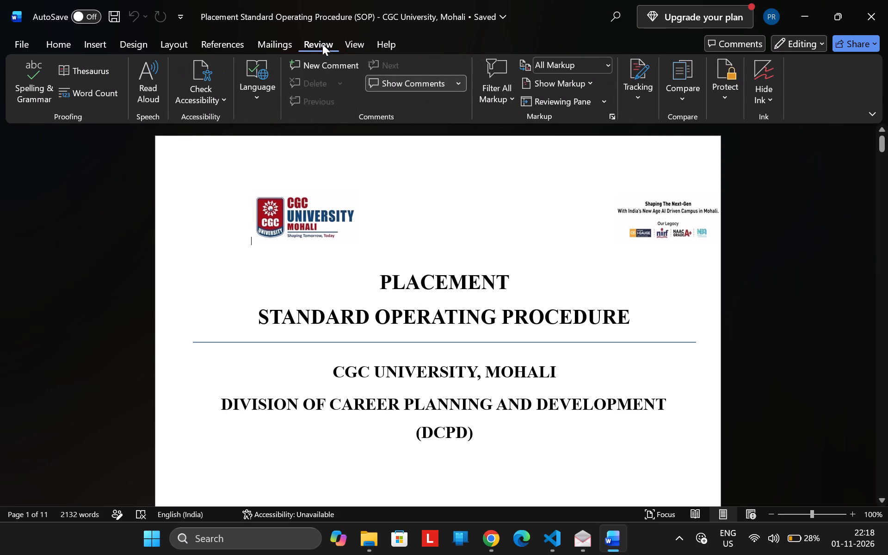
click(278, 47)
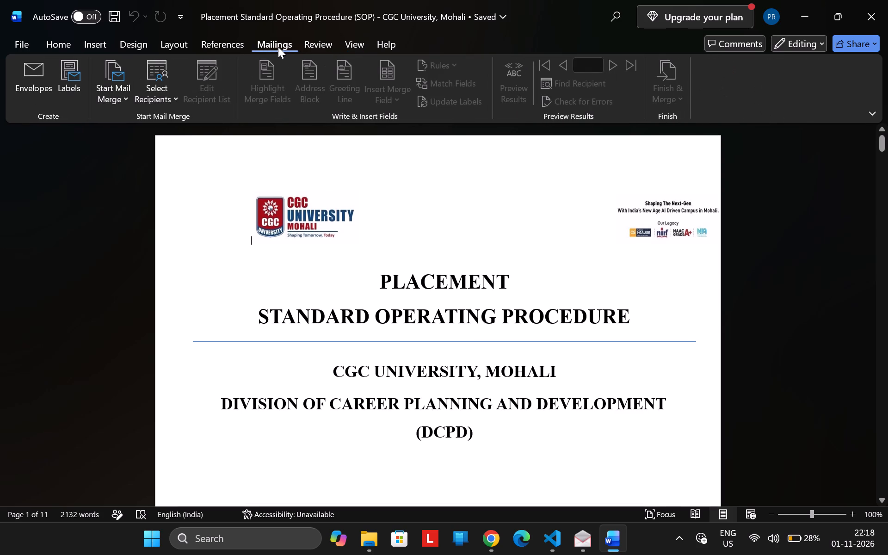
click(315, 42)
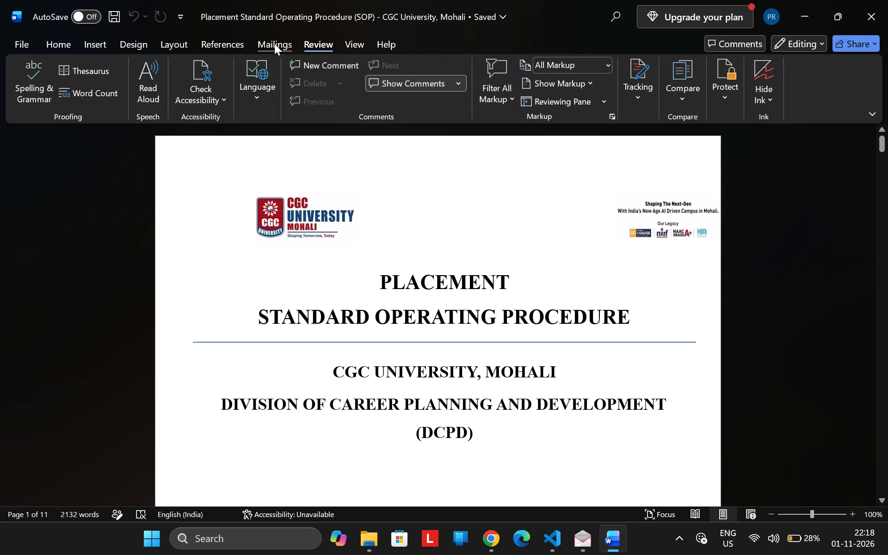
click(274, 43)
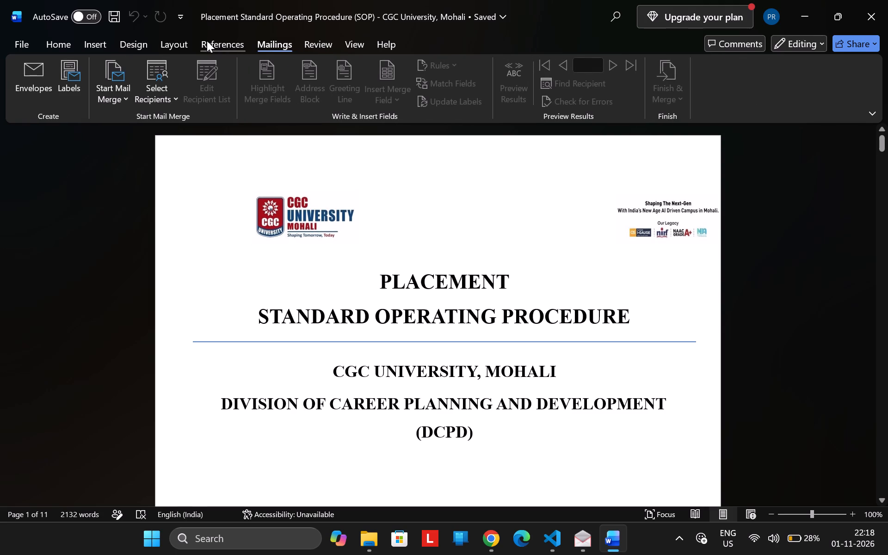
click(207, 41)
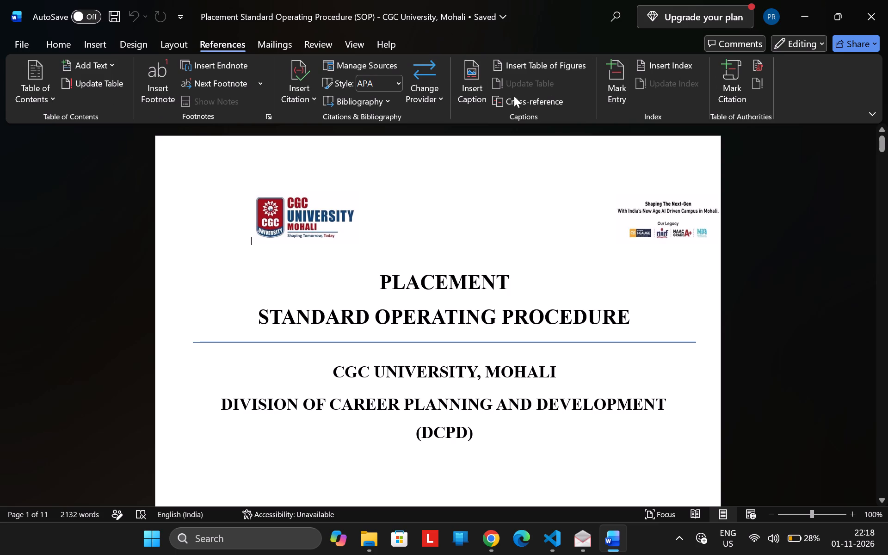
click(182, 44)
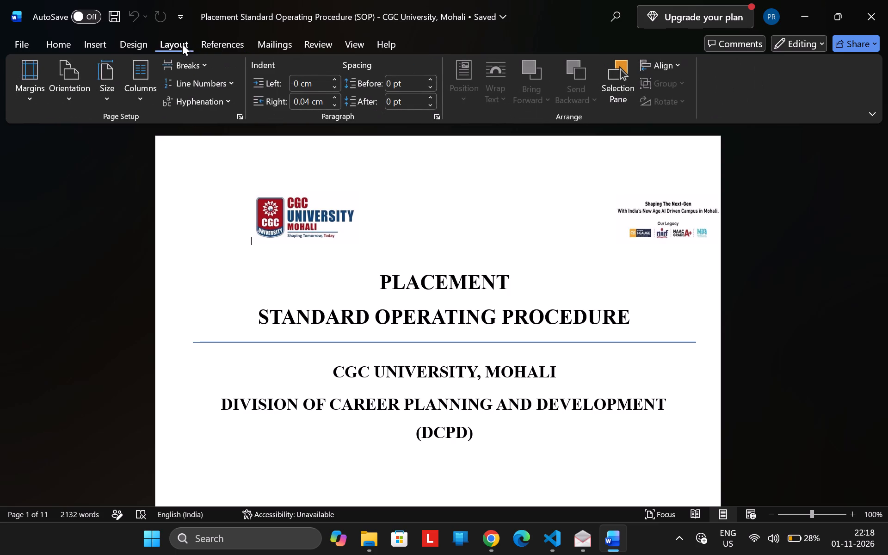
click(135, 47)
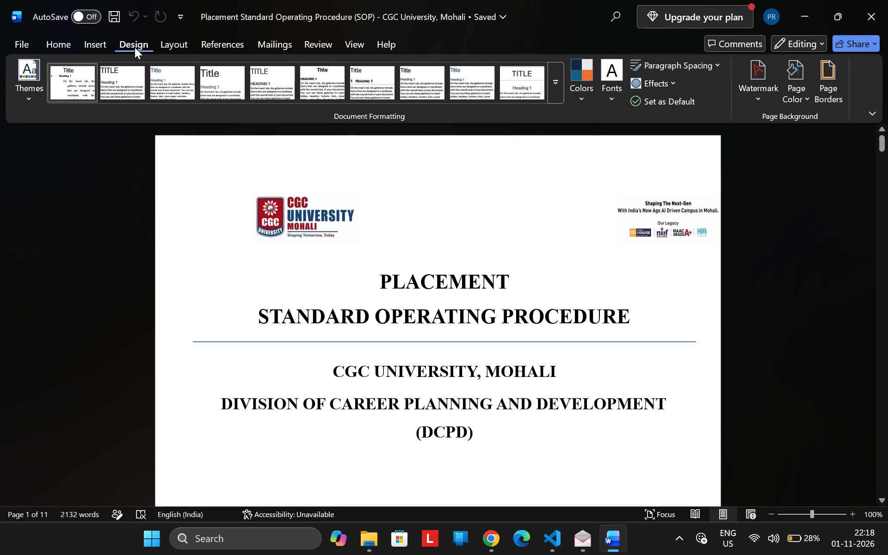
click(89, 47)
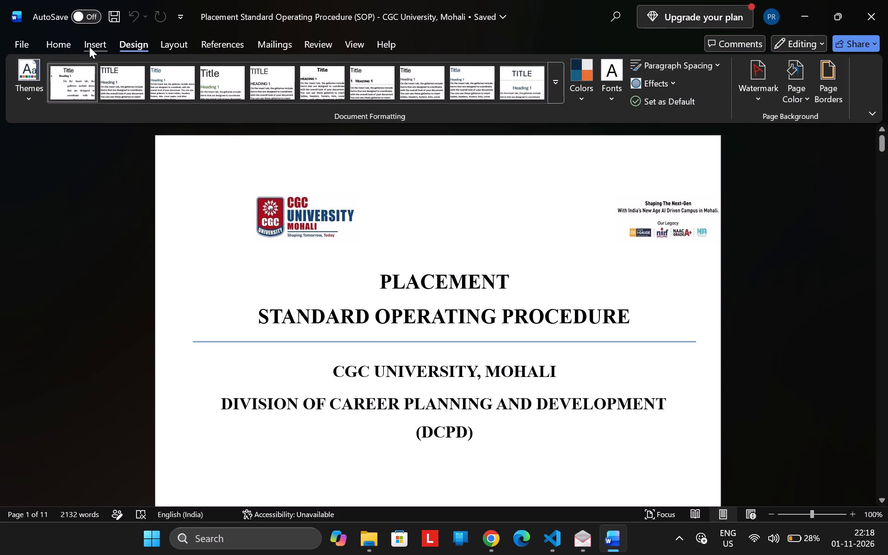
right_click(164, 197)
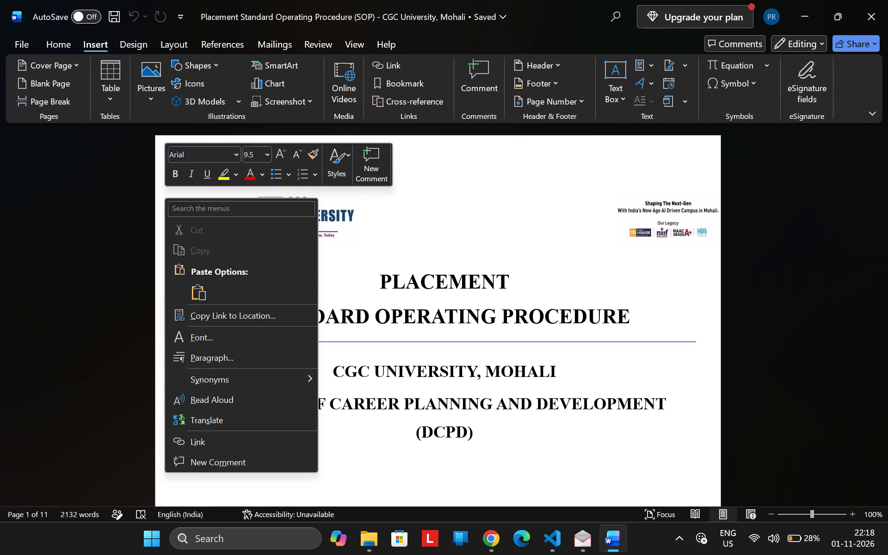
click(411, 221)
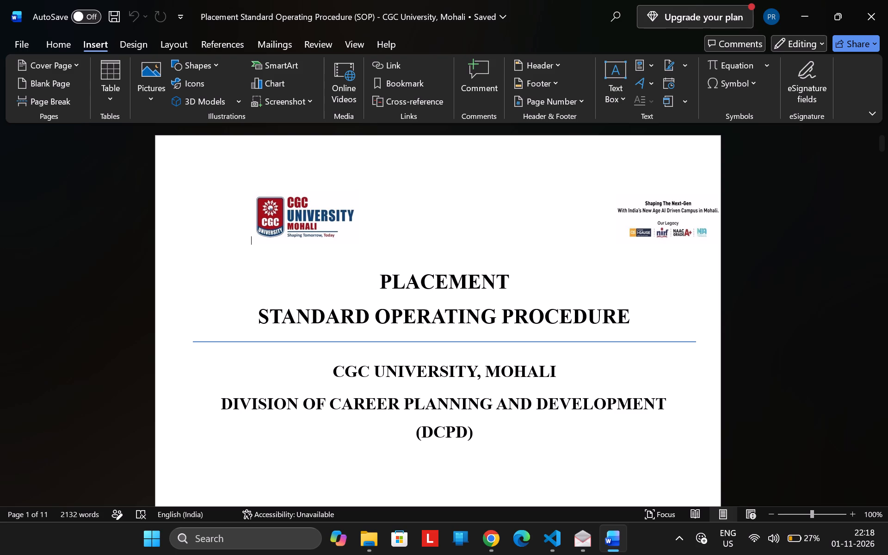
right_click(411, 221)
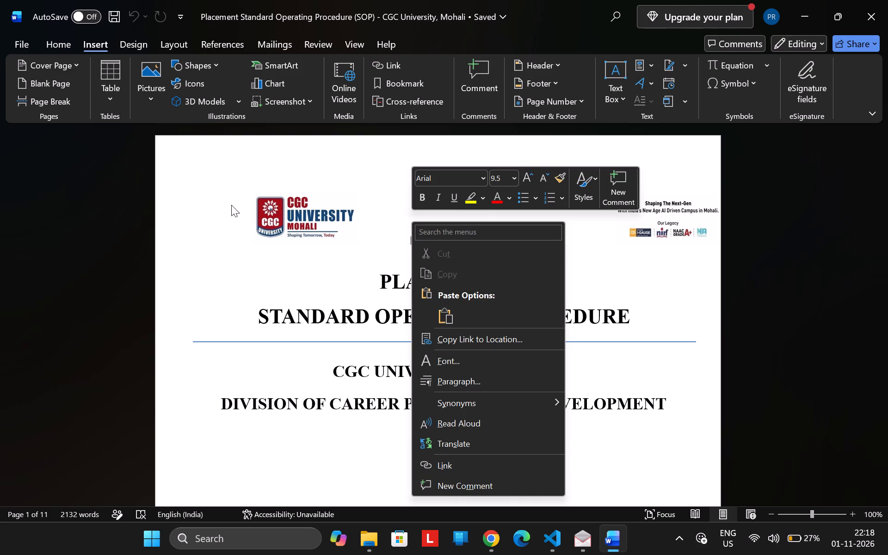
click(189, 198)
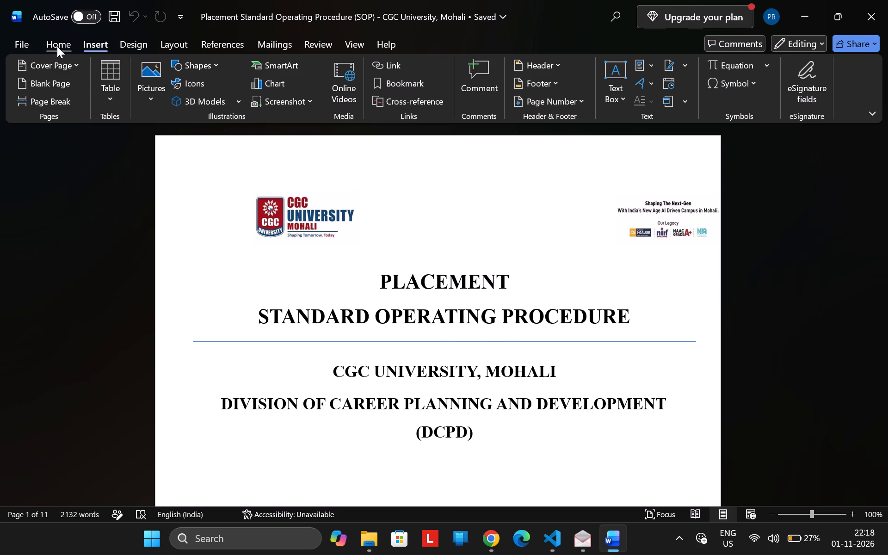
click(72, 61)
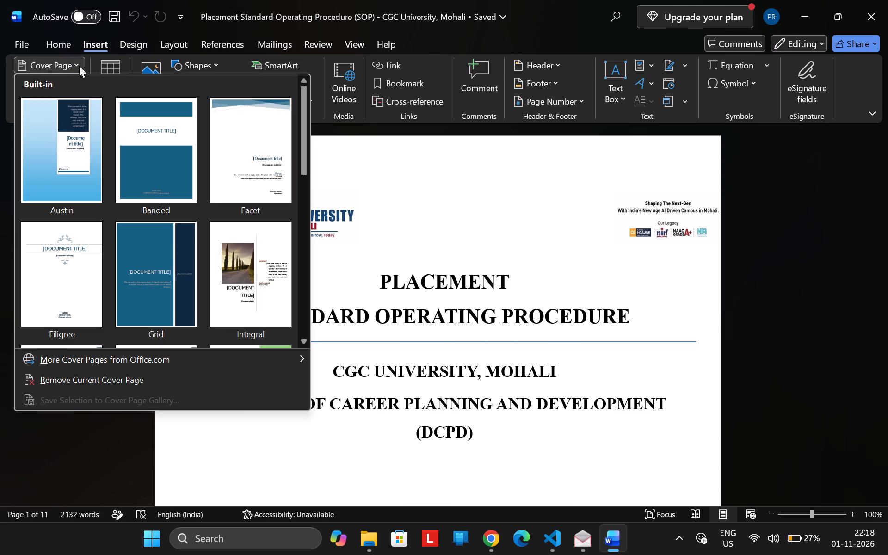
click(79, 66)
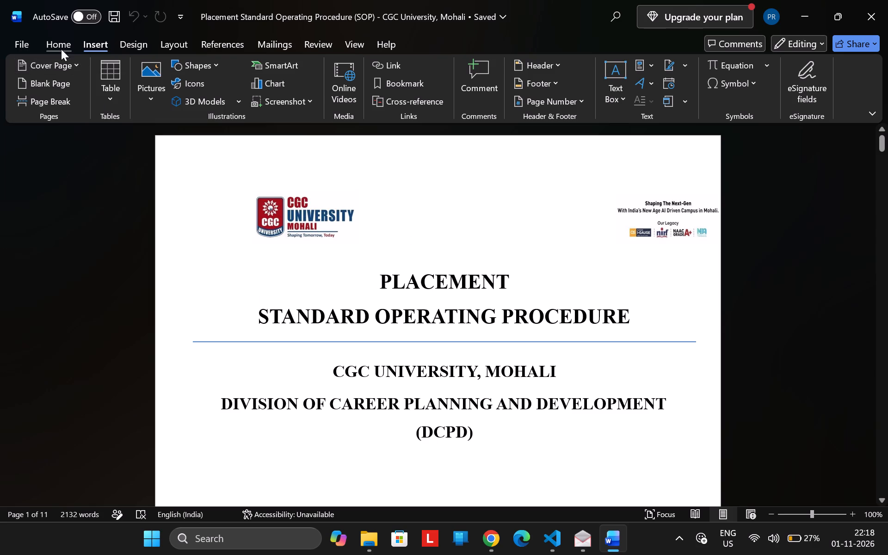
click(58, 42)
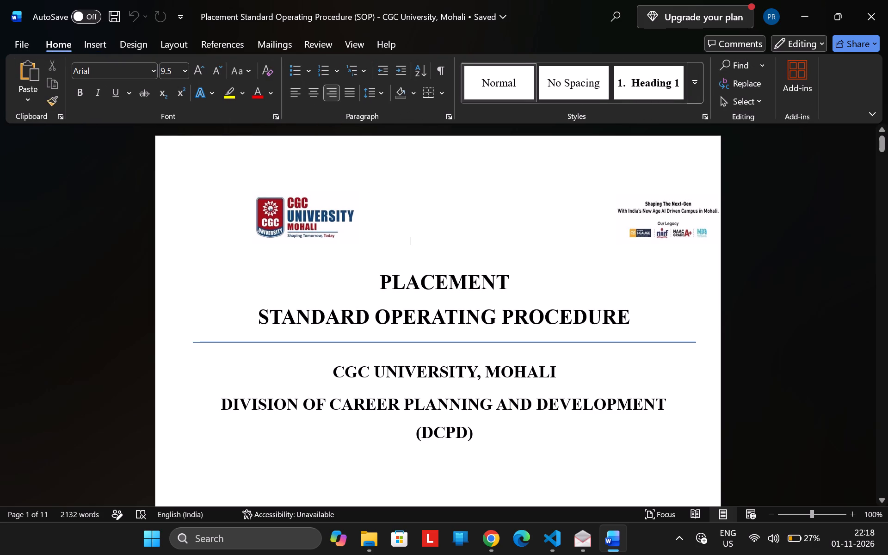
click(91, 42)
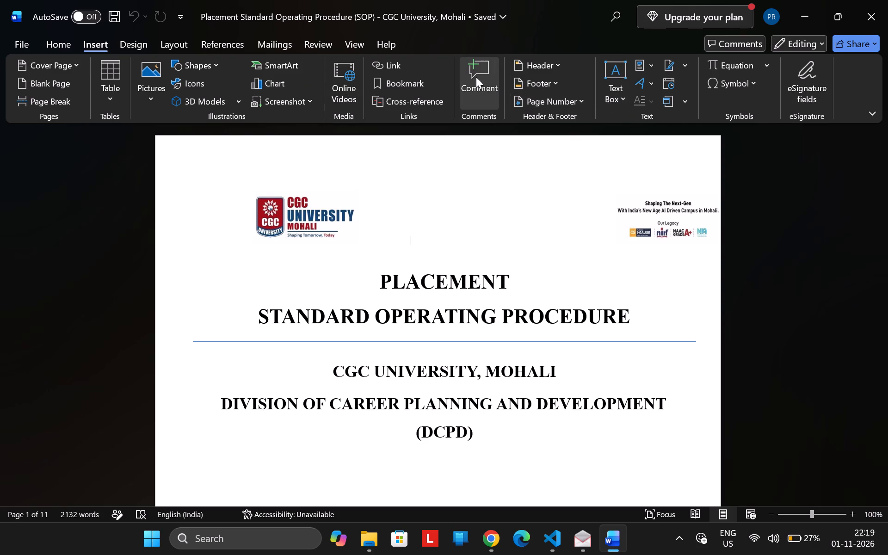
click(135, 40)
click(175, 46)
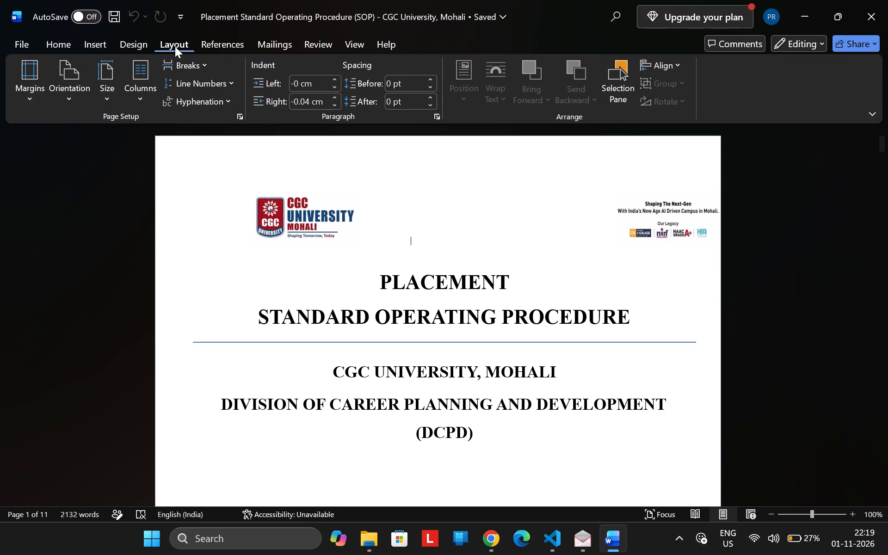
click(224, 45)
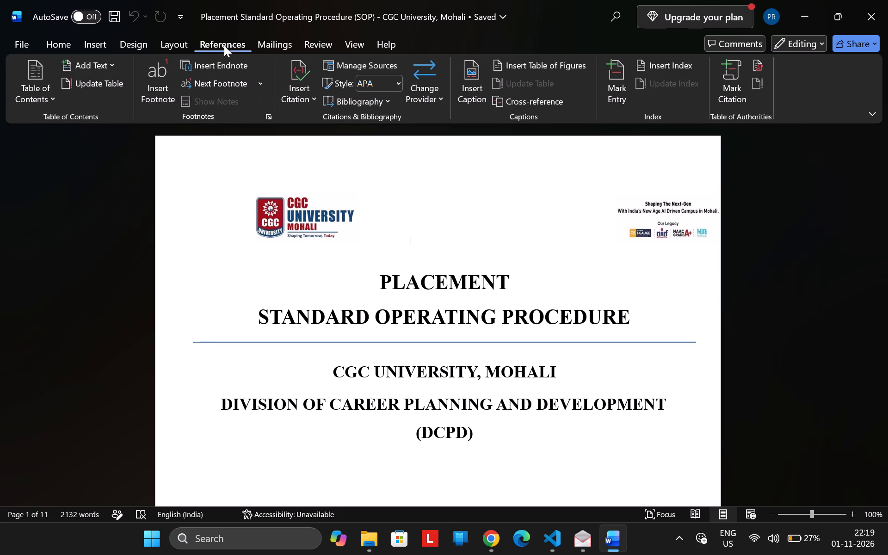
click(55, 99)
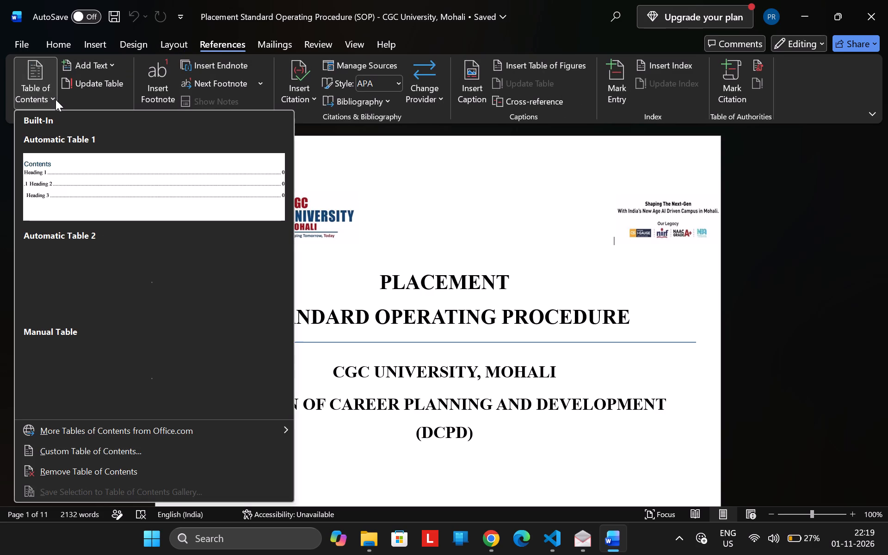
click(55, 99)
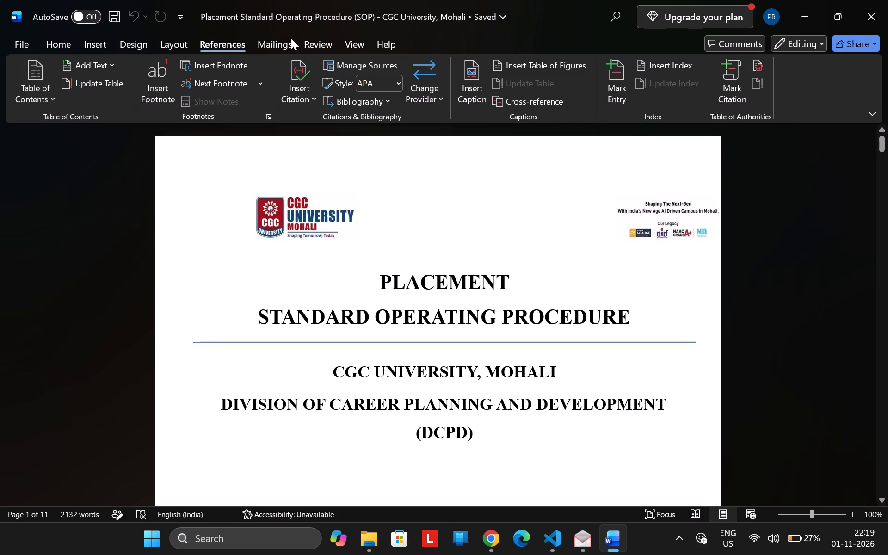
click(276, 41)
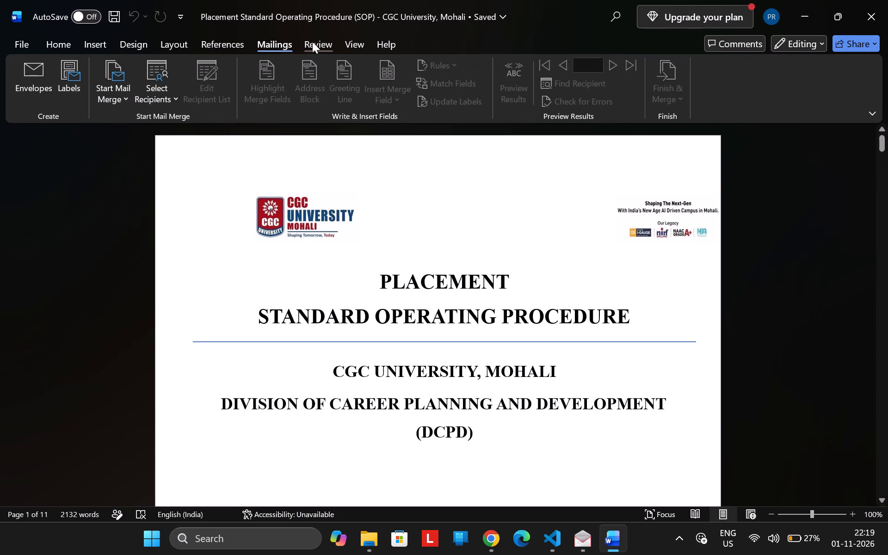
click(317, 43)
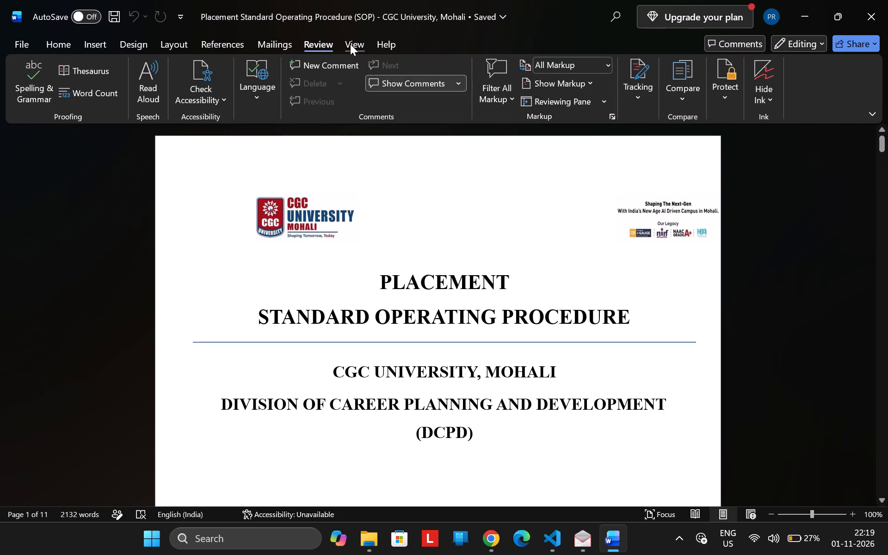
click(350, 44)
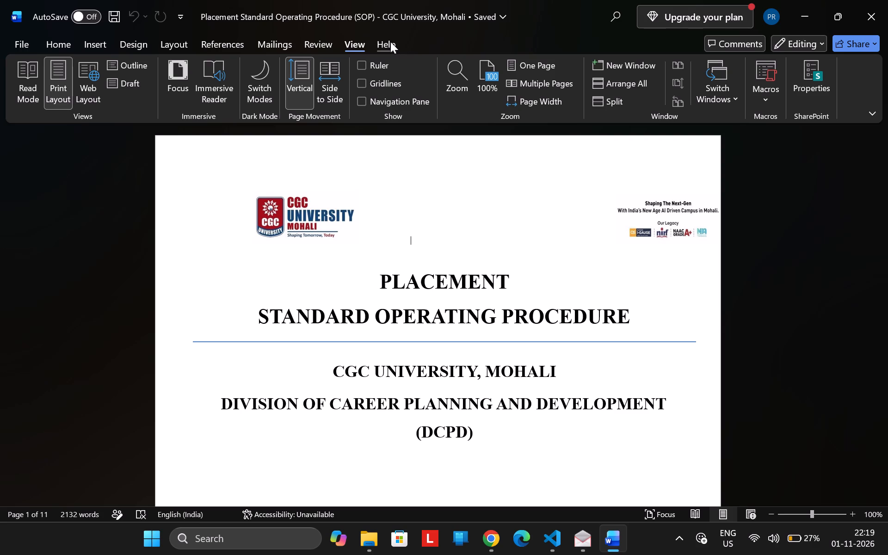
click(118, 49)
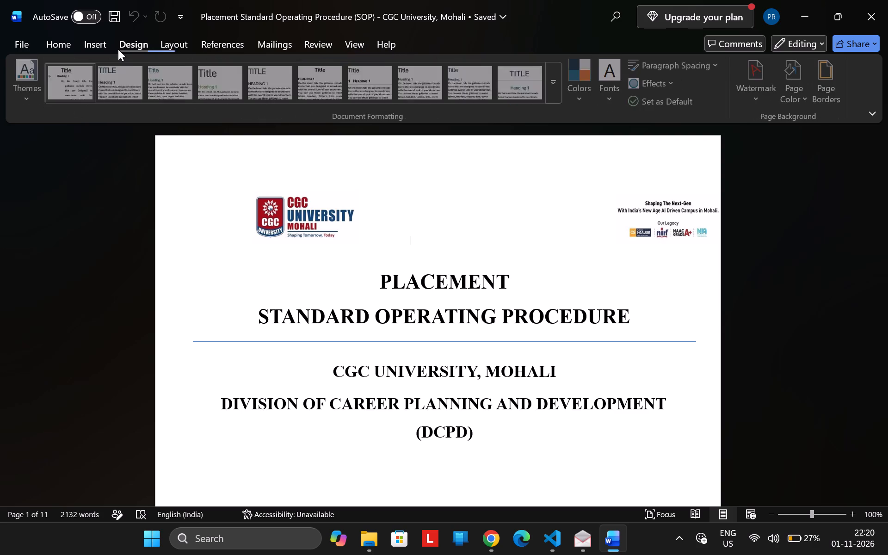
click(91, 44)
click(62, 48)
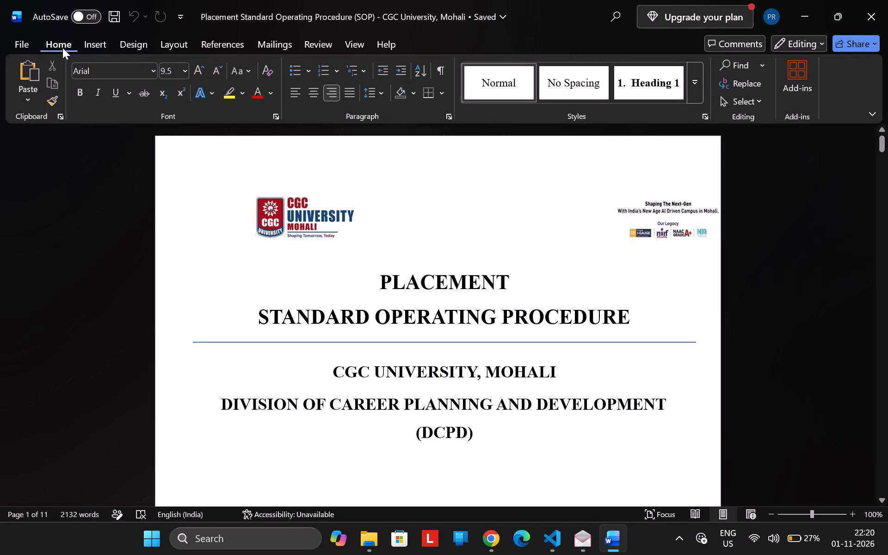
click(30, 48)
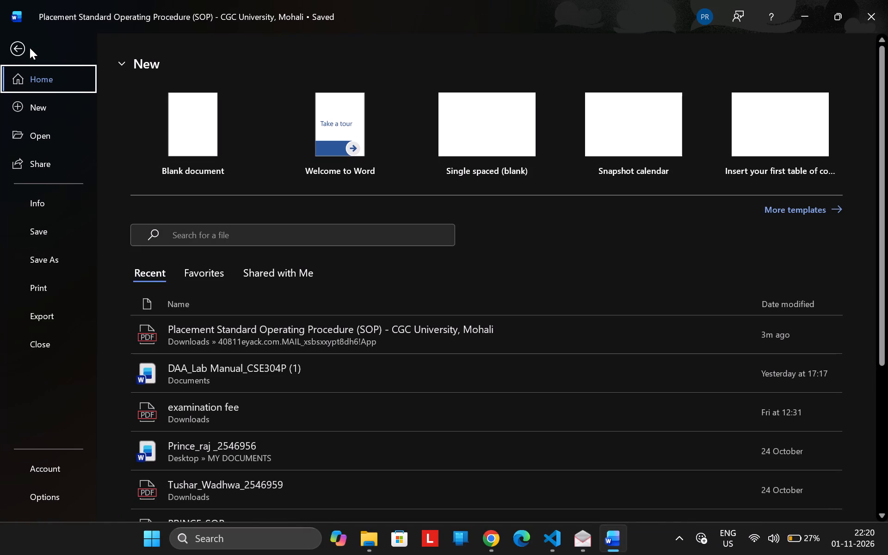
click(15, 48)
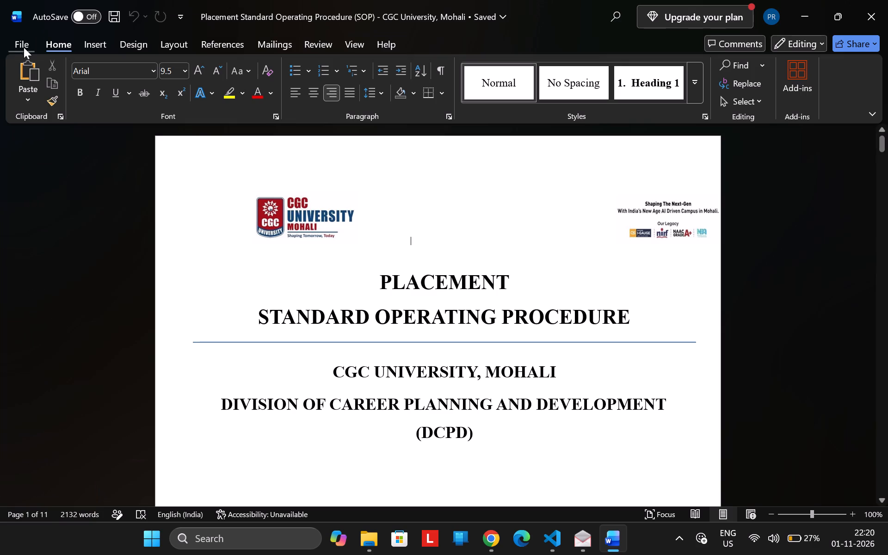
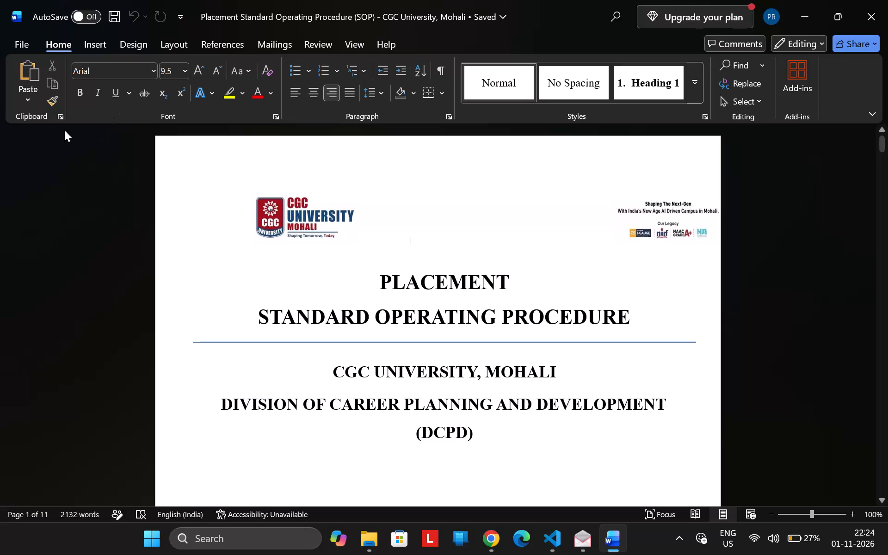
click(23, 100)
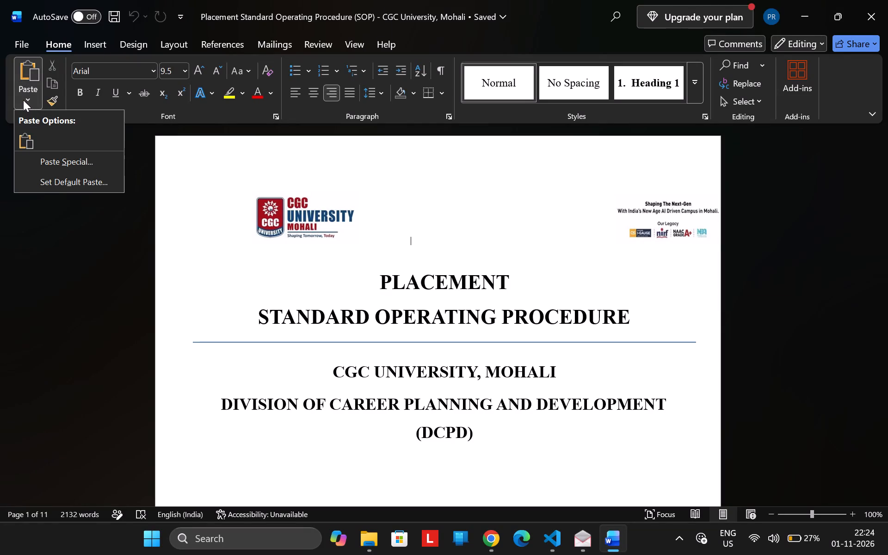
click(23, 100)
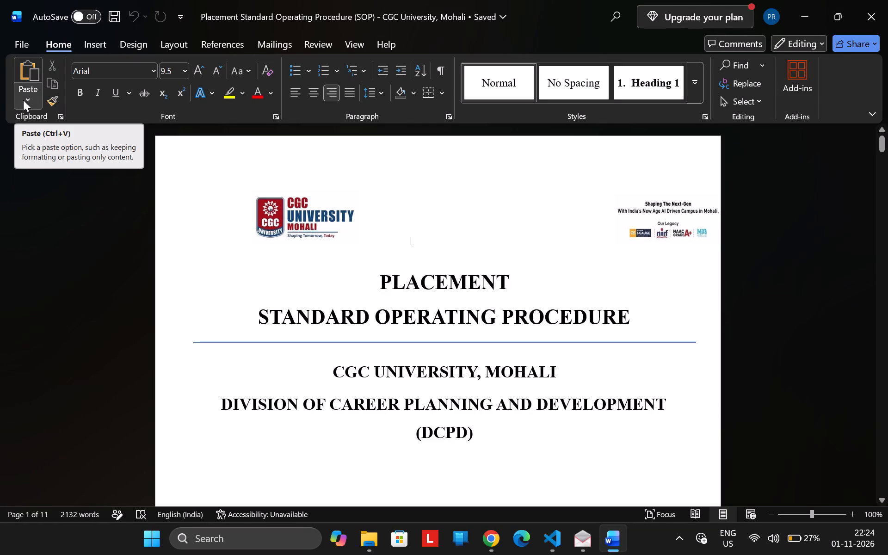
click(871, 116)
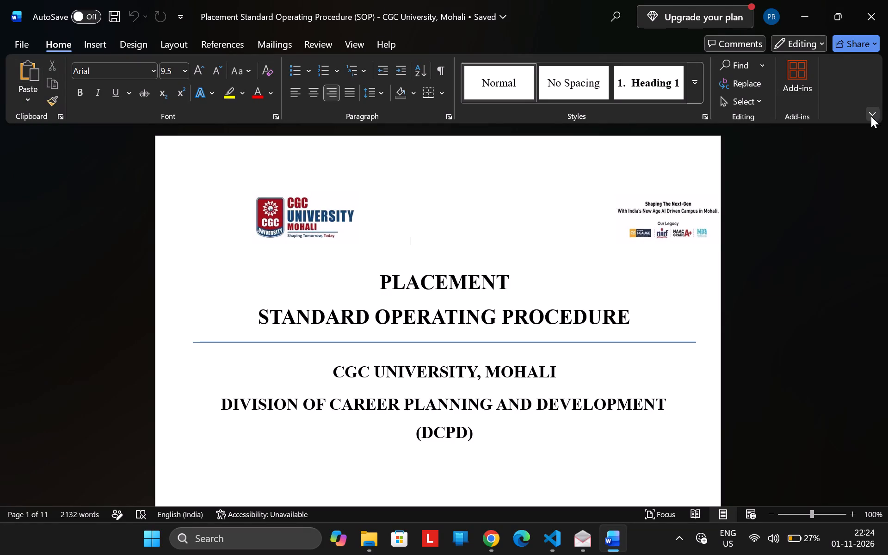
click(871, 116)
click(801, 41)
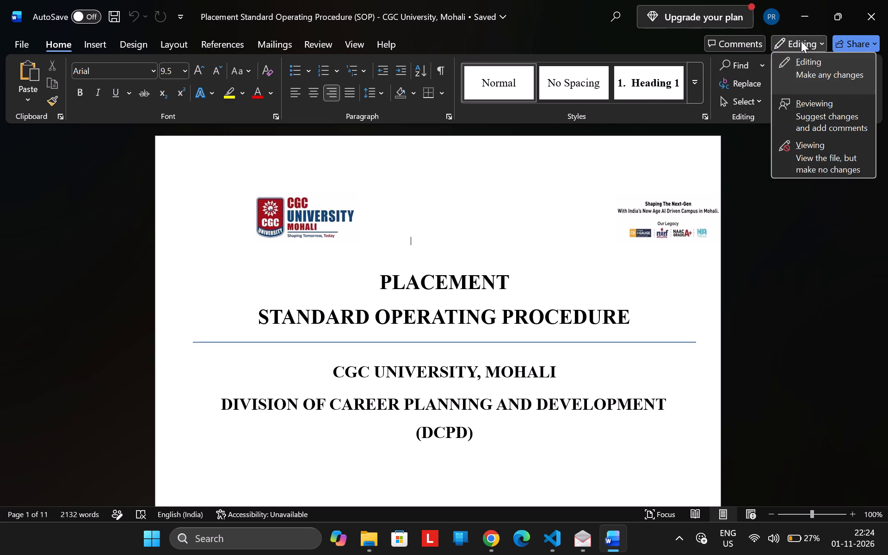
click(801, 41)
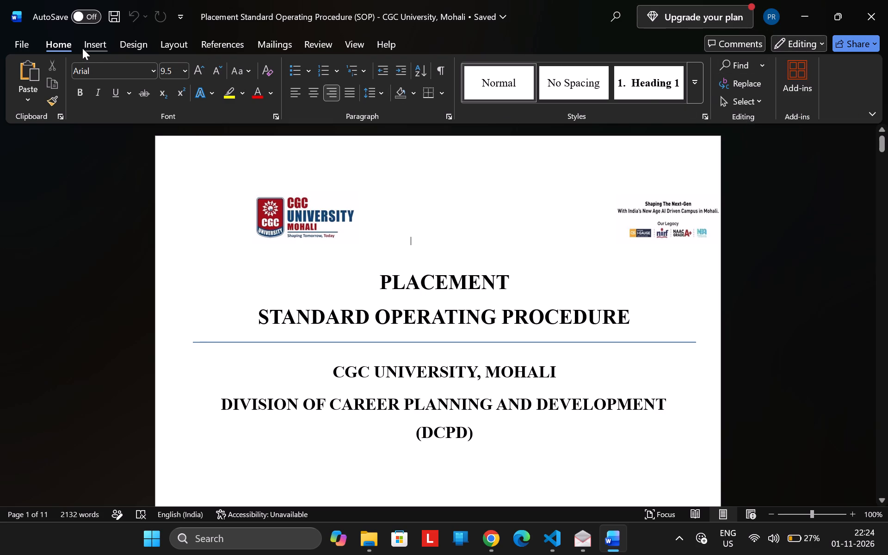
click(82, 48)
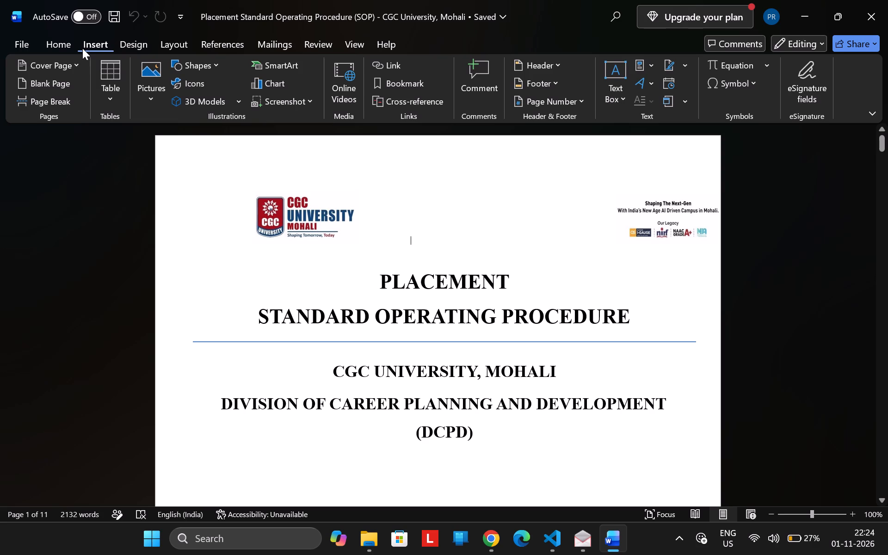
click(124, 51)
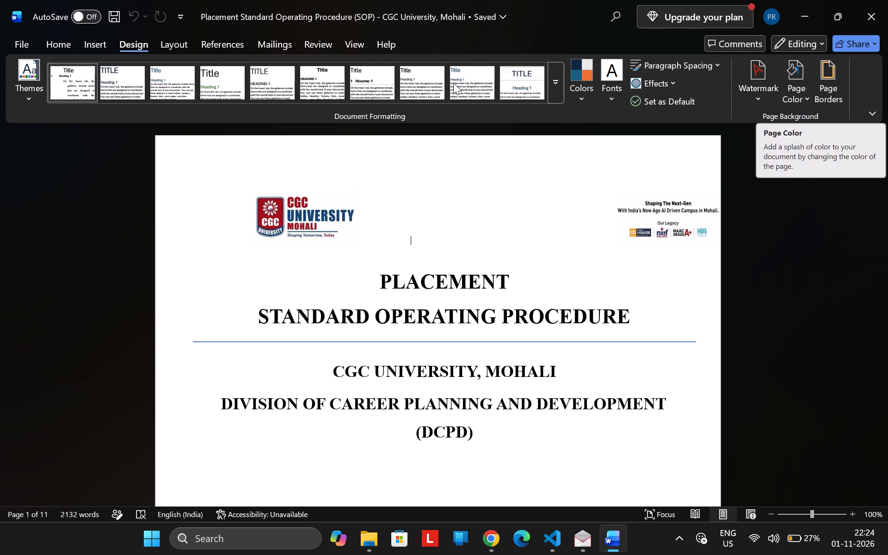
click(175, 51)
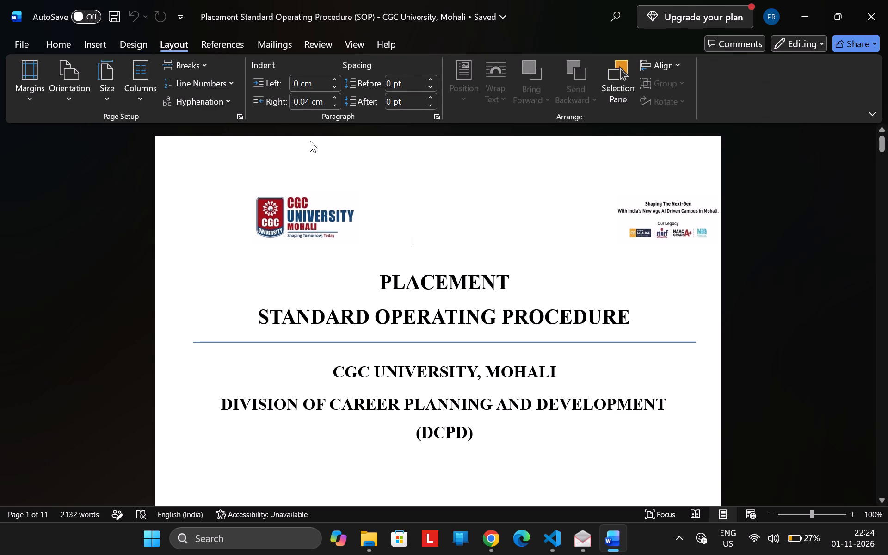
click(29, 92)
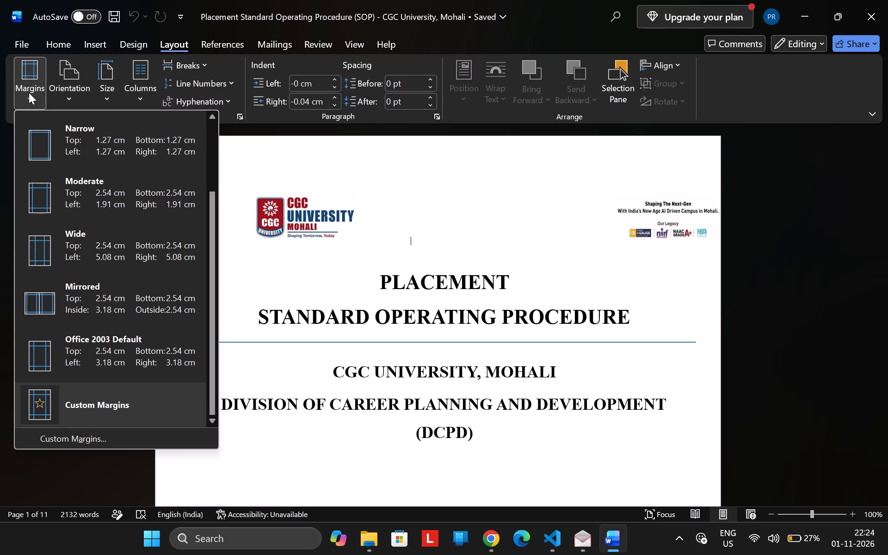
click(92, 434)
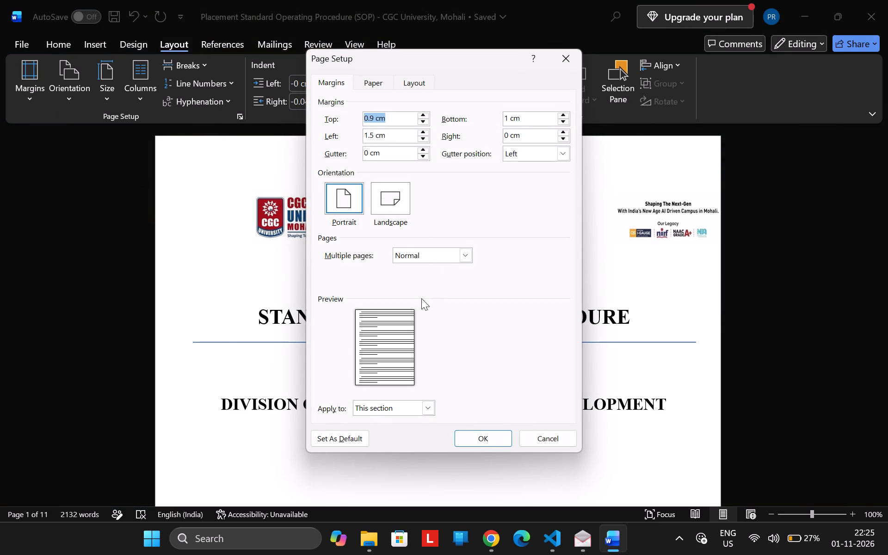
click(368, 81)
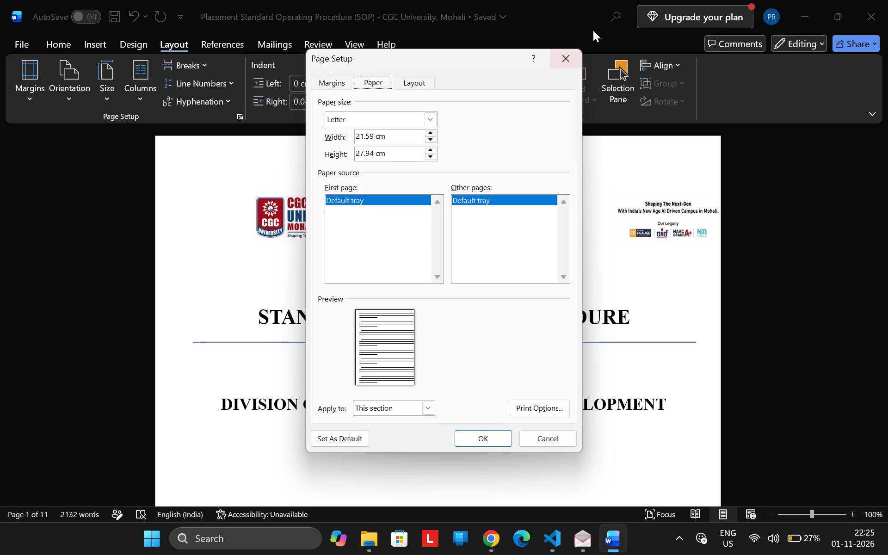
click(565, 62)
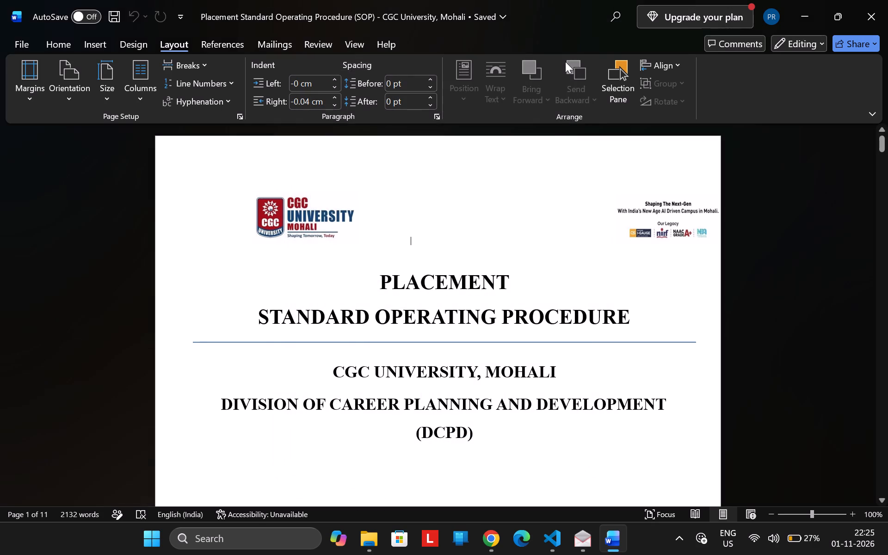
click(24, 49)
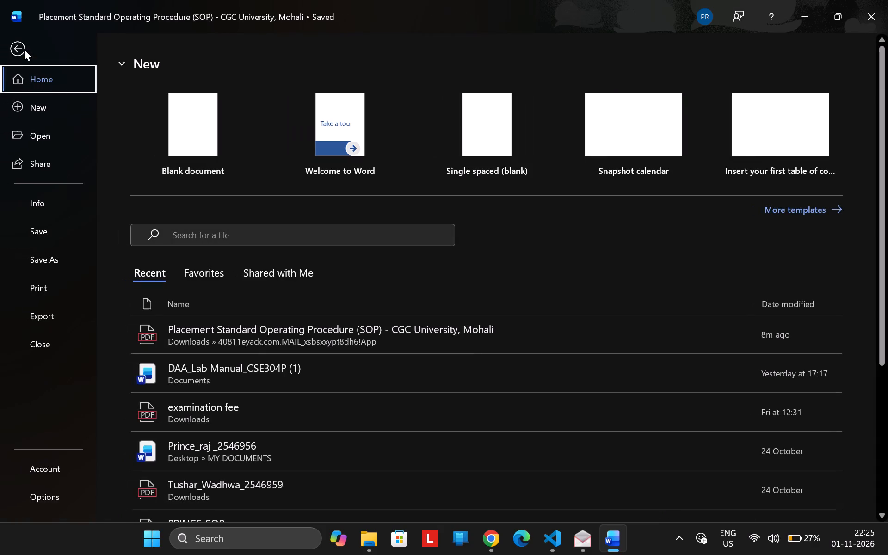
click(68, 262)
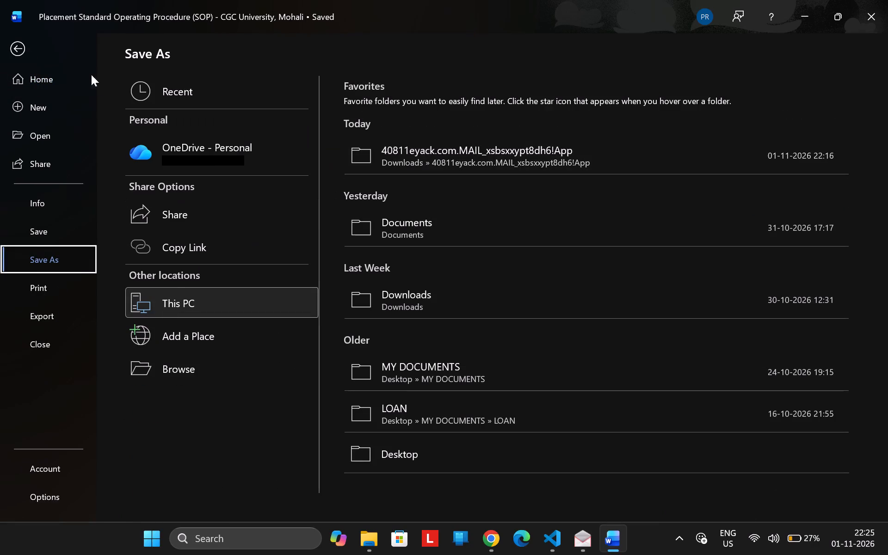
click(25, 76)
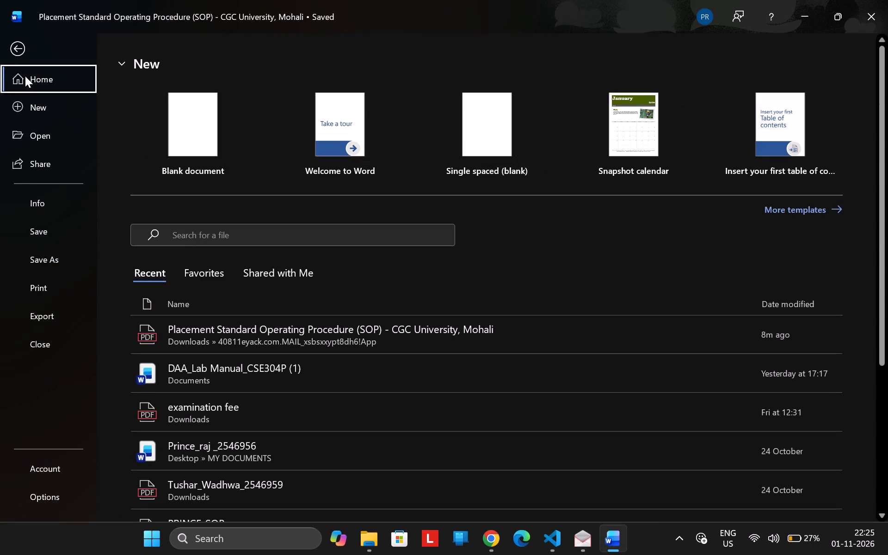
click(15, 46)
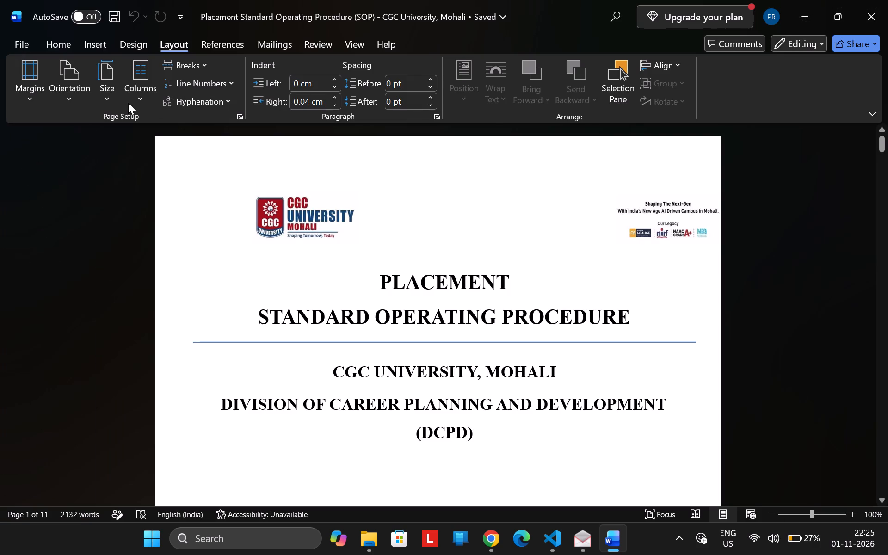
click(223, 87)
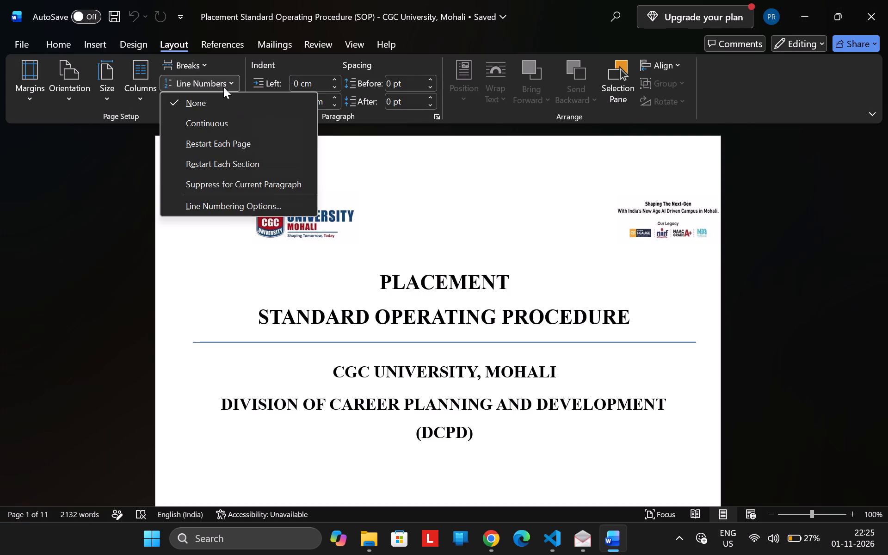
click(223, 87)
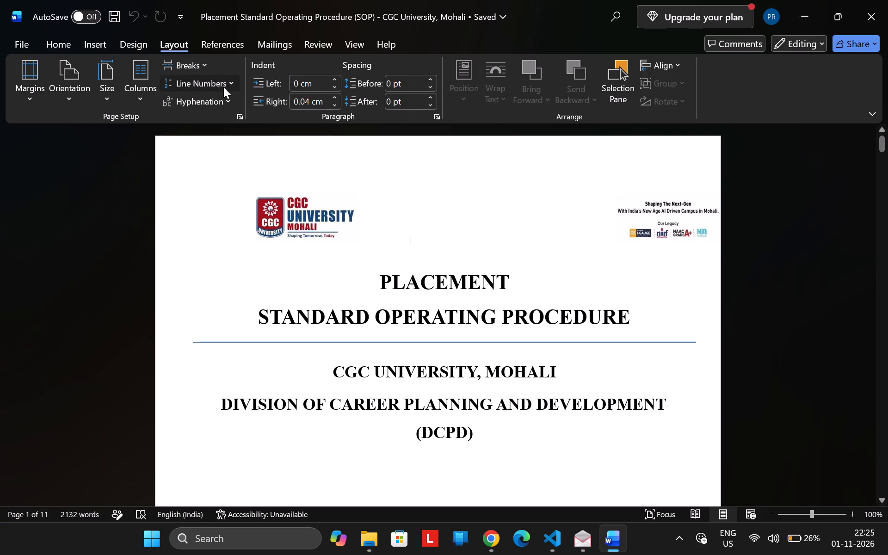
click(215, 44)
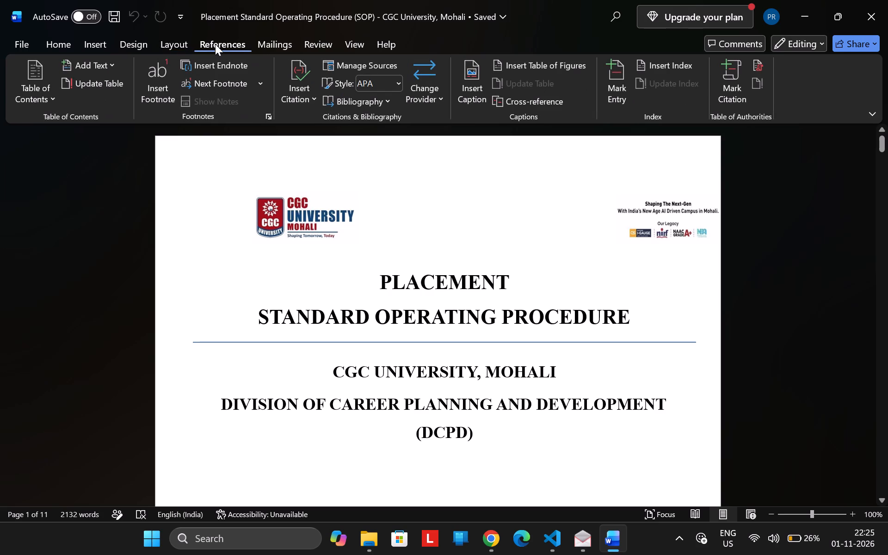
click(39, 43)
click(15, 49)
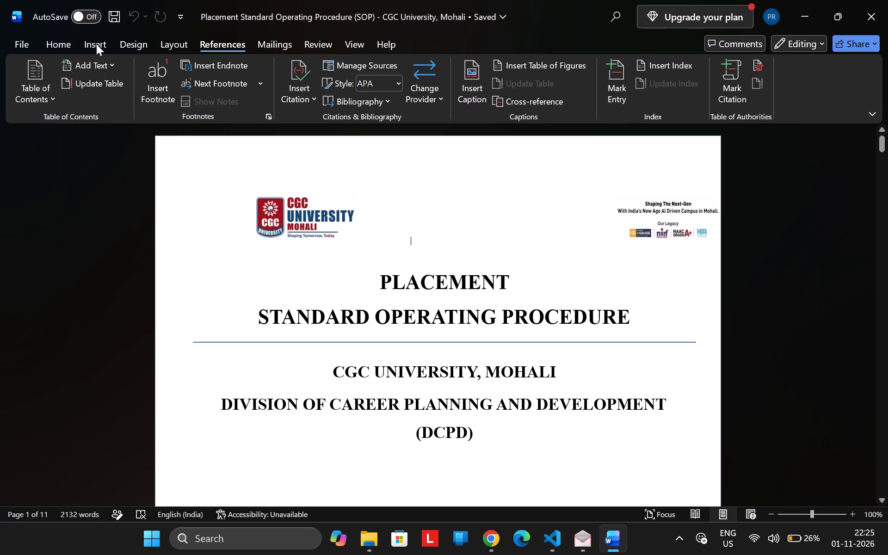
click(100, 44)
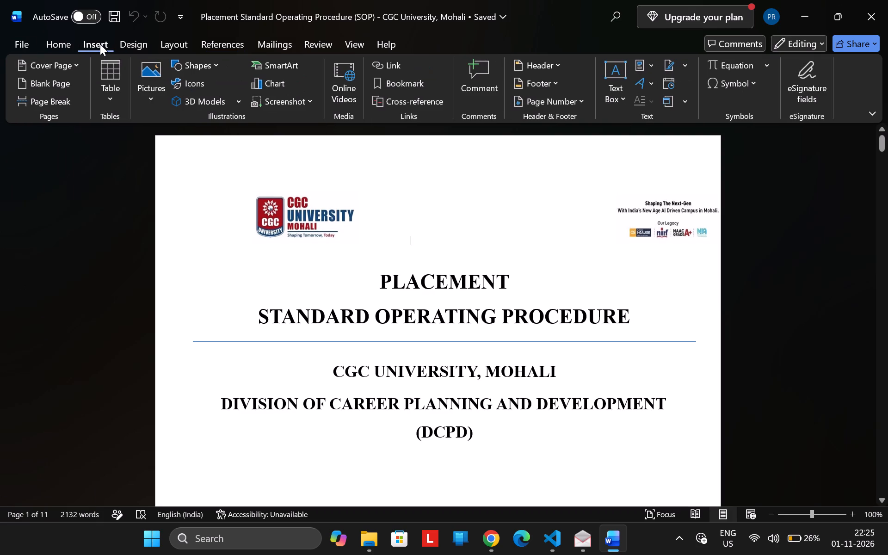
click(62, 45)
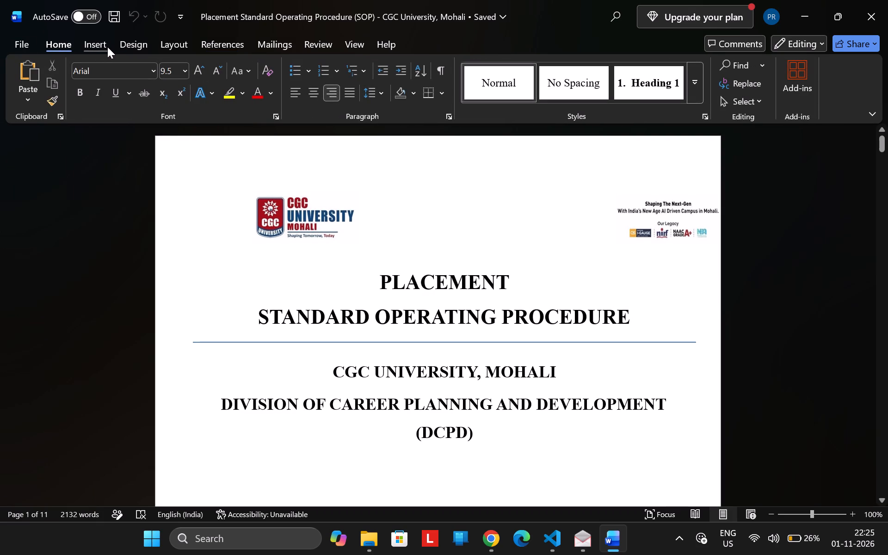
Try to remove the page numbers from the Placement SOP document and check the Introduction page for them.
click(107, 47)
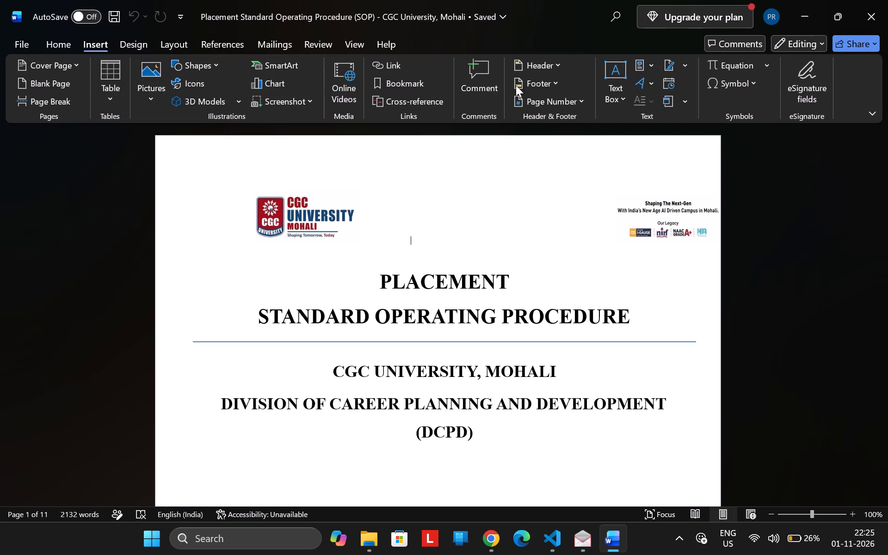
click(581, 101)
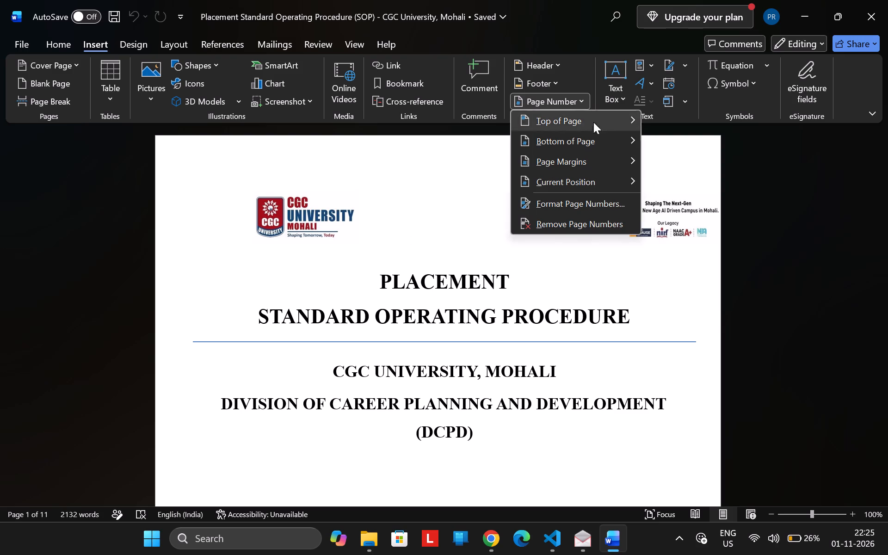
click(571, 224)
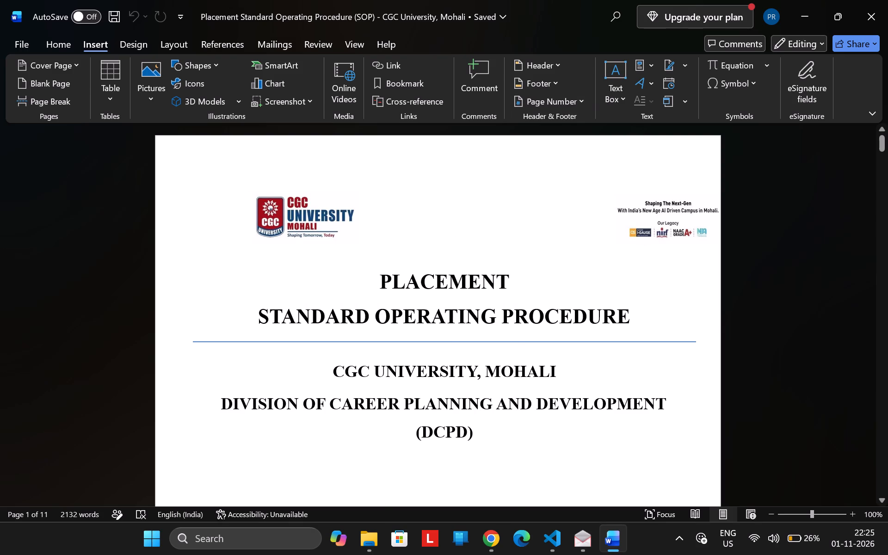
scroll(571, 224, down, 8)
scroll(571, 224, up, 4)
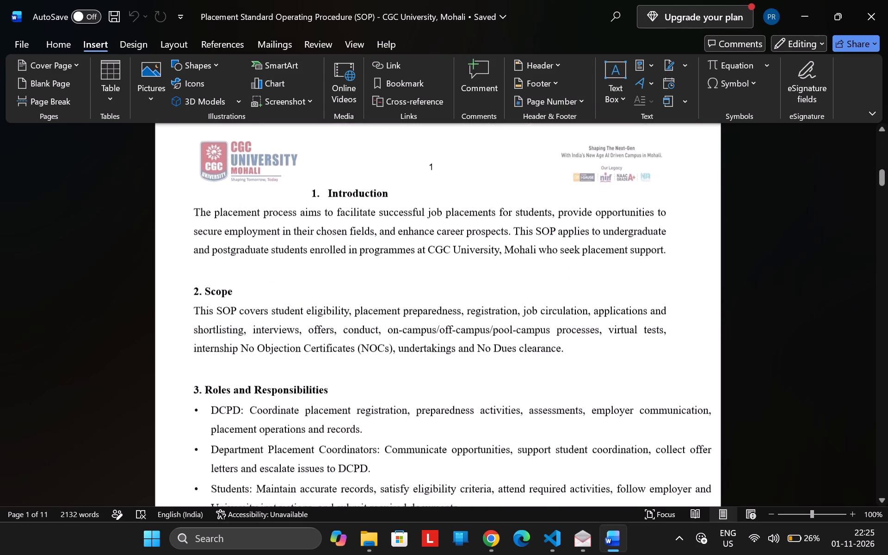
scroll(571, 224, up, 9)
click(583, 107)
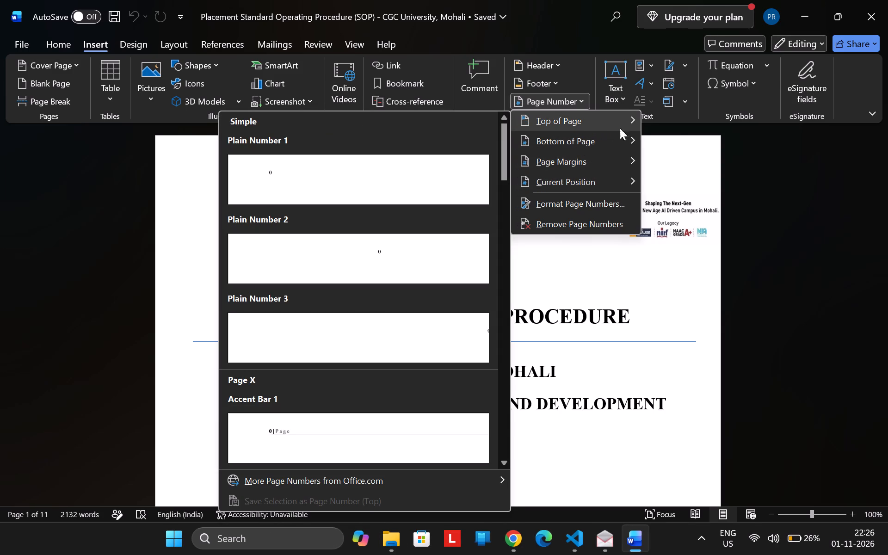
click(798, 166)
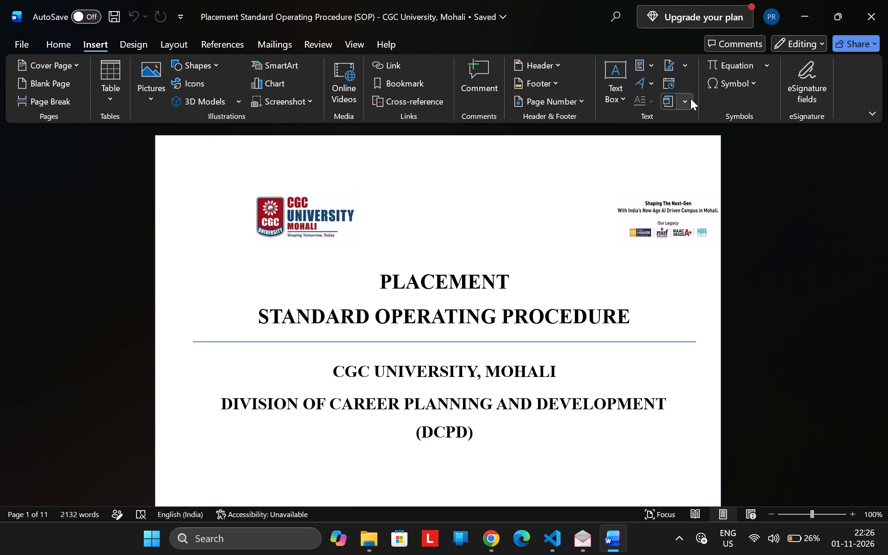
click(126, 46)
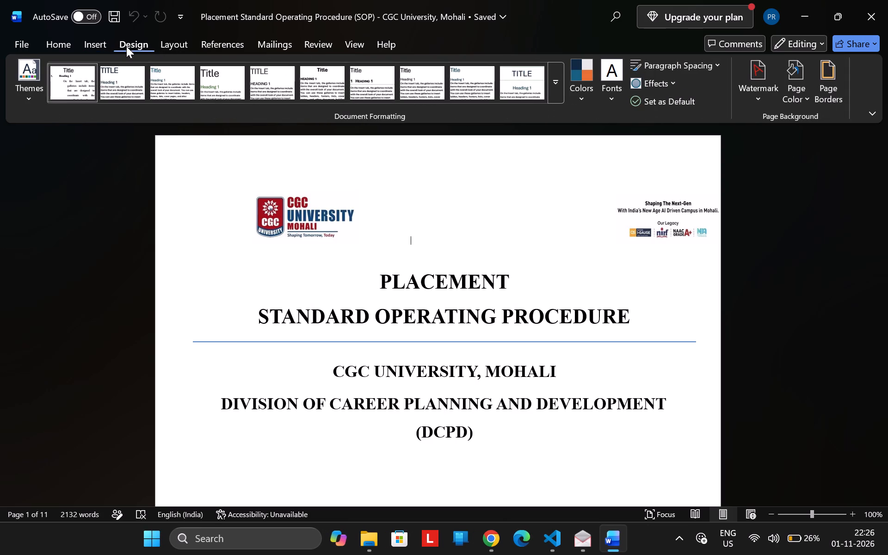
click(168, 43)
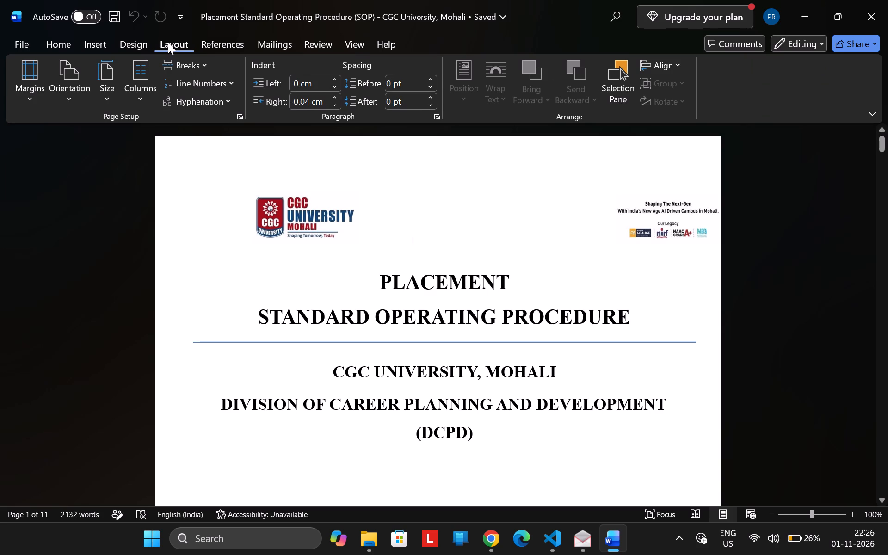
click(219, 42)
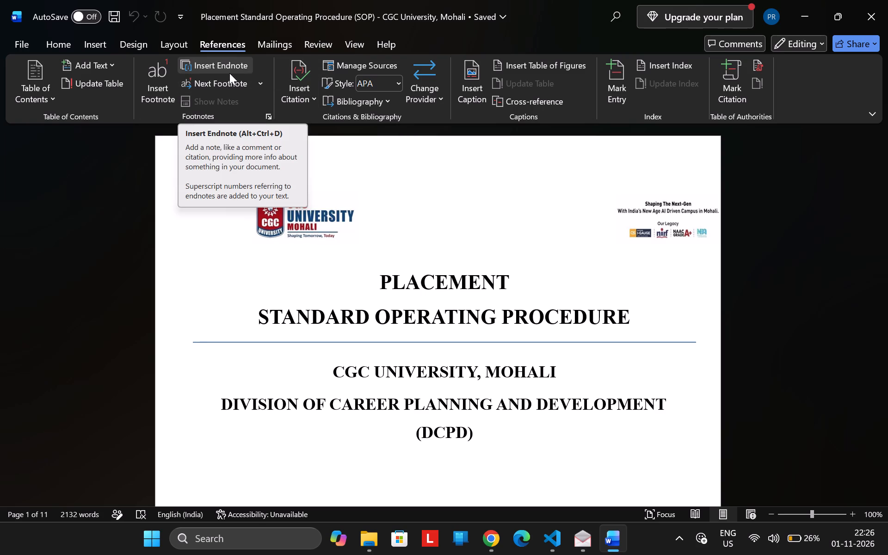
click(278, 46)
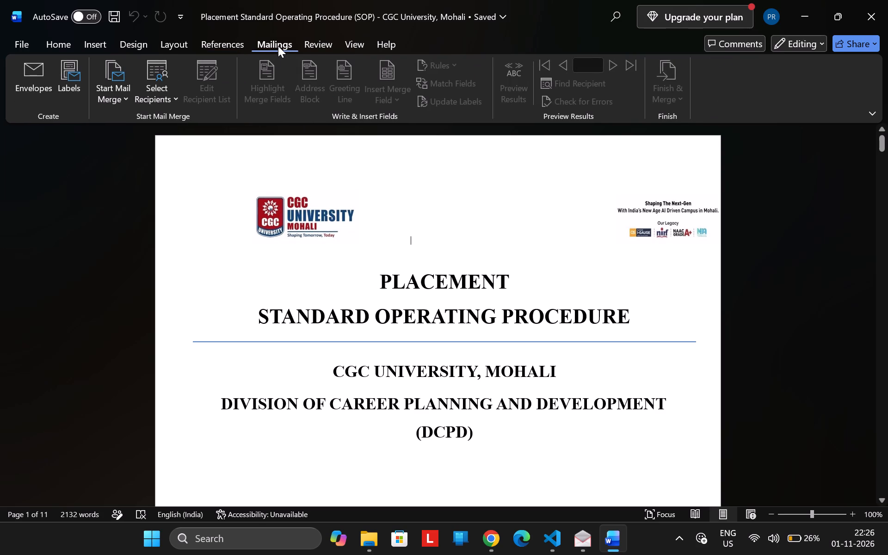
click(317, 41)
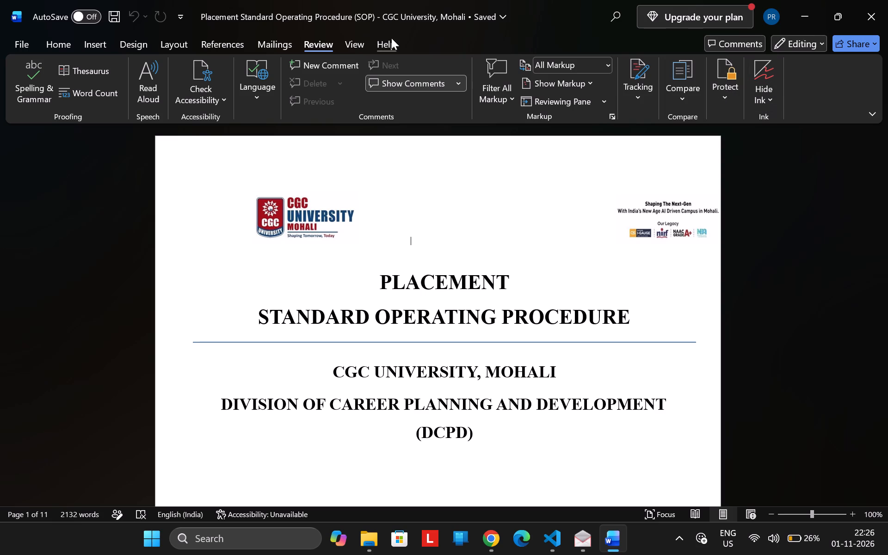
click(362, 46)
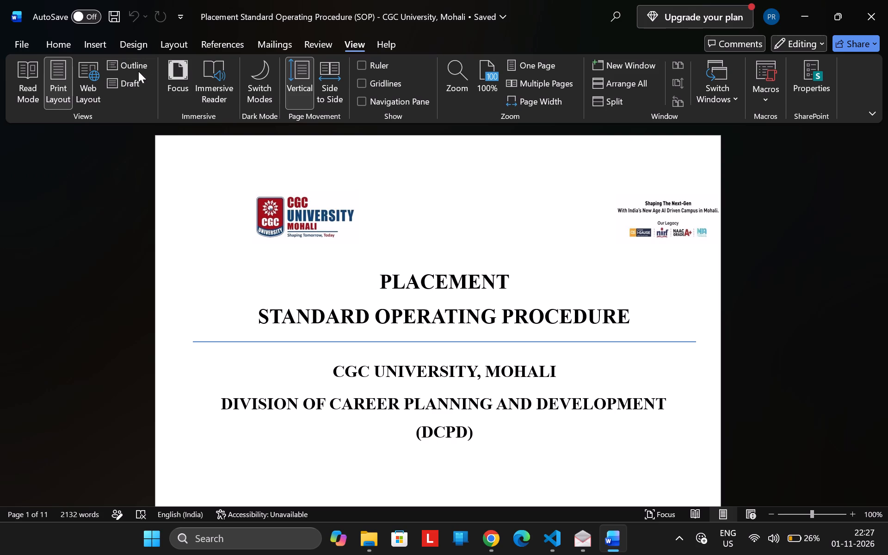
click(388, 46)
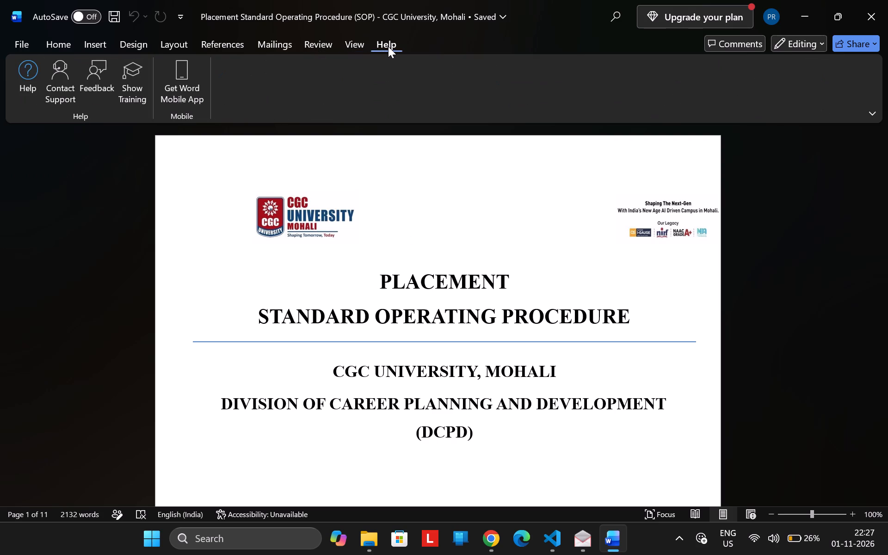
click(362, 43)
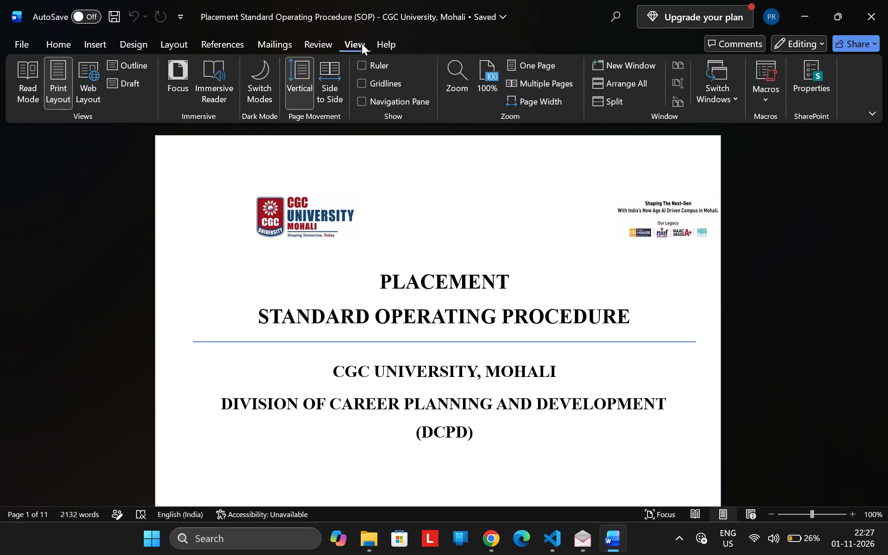
Enter the student's name on the Name line of the Appendix 1 undertaking form, after the first underscore.
scroll(369, 273, down, 9)
scroll(369, 273, down, 15)
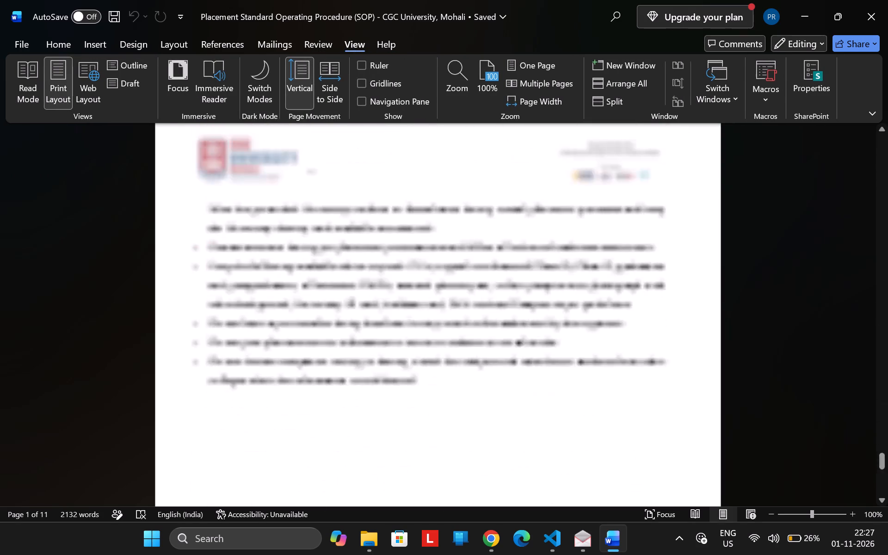
scroll(369, 273, down, 8)
scroll(369, 273, up, 6)
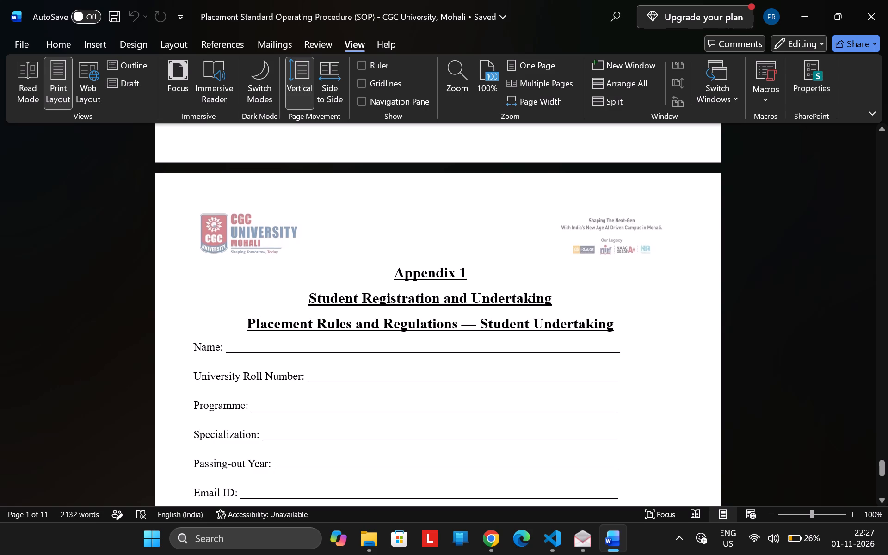
click(288, 350)
click(288, 350)
click(226, 345)
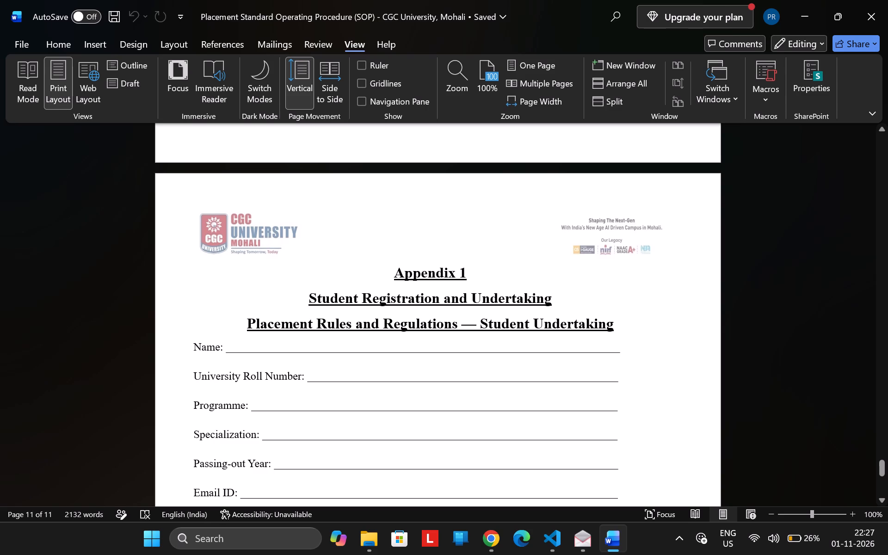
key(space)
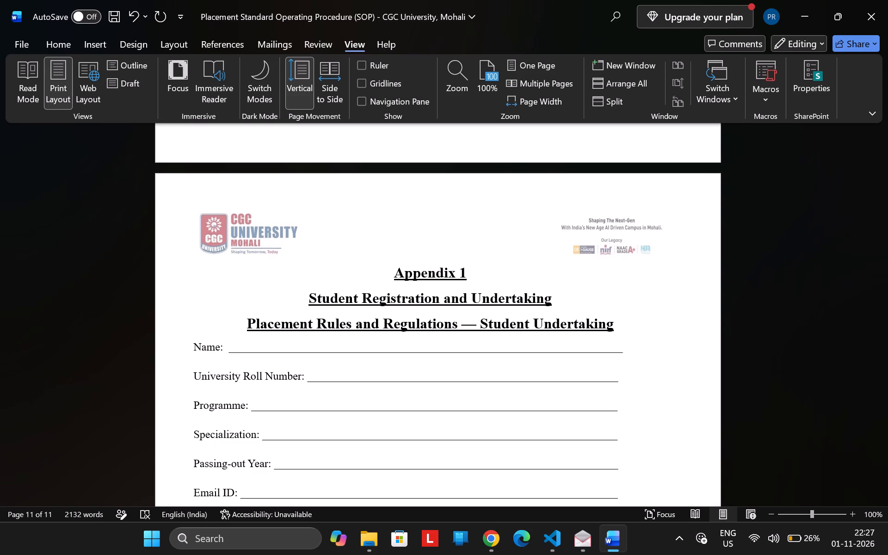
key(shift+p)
key(BackSpace)
key(BackSpace)
key(Right)
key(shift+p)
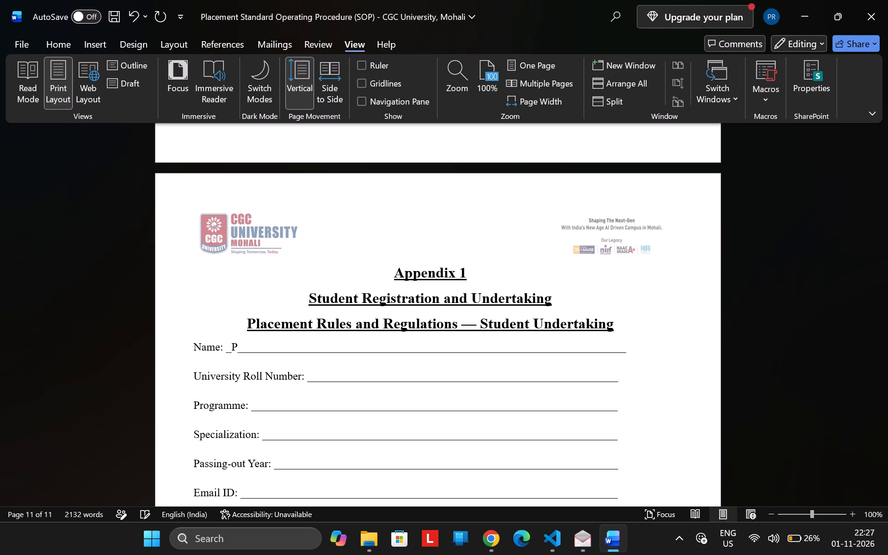
key(BackSpace)
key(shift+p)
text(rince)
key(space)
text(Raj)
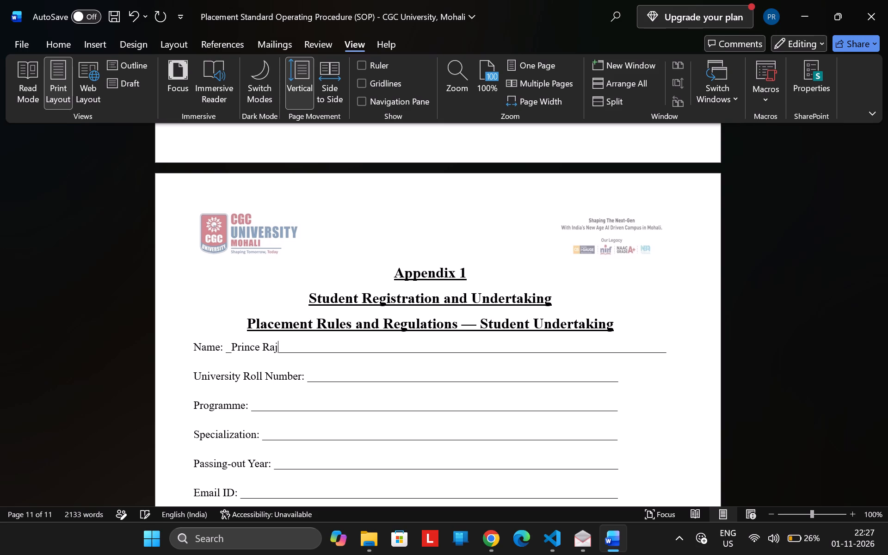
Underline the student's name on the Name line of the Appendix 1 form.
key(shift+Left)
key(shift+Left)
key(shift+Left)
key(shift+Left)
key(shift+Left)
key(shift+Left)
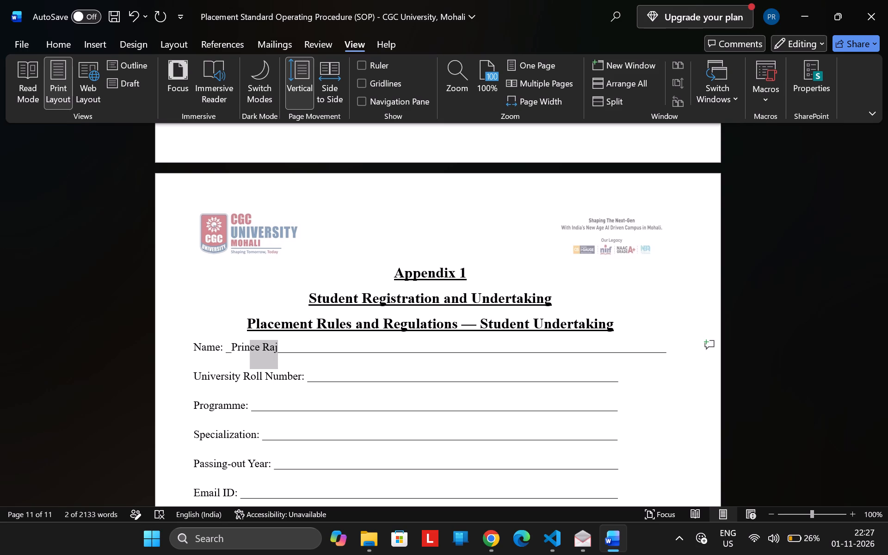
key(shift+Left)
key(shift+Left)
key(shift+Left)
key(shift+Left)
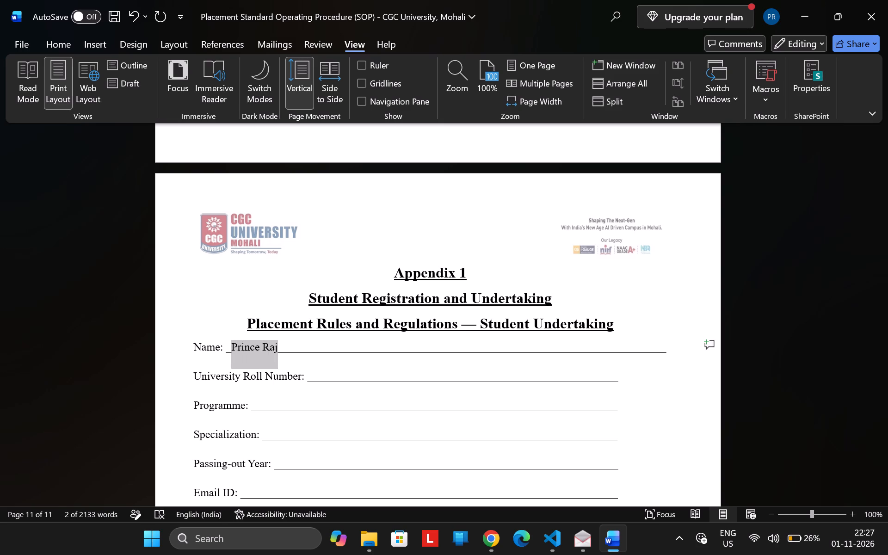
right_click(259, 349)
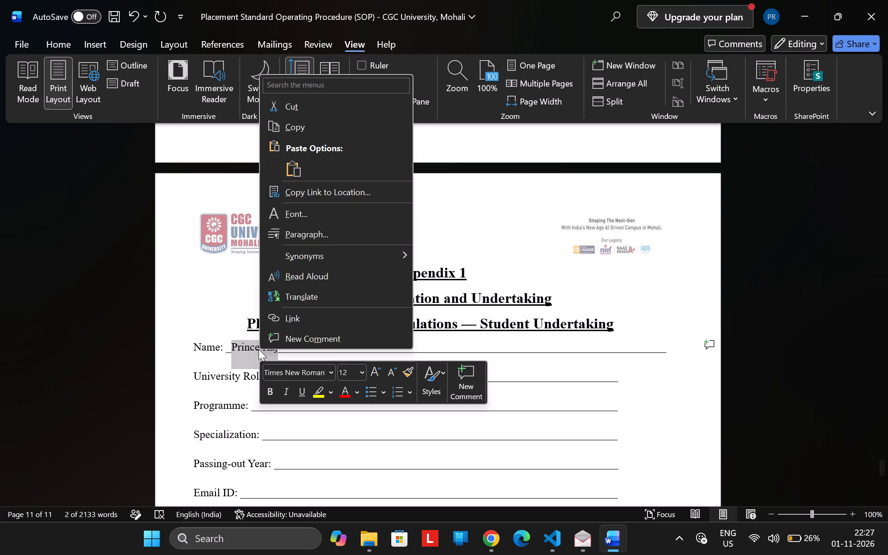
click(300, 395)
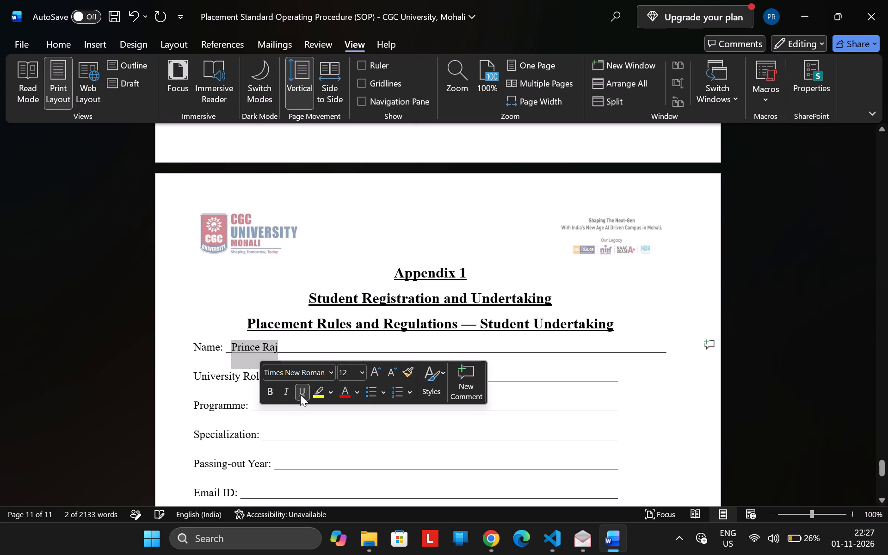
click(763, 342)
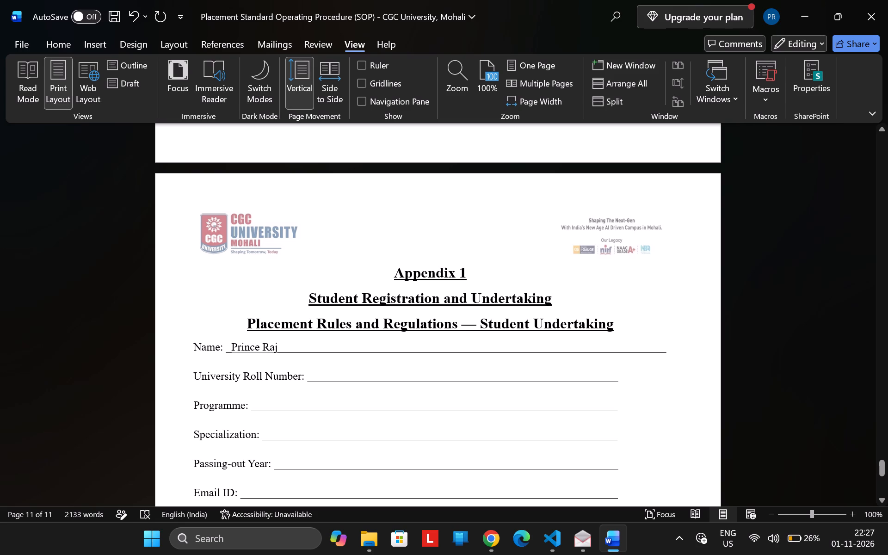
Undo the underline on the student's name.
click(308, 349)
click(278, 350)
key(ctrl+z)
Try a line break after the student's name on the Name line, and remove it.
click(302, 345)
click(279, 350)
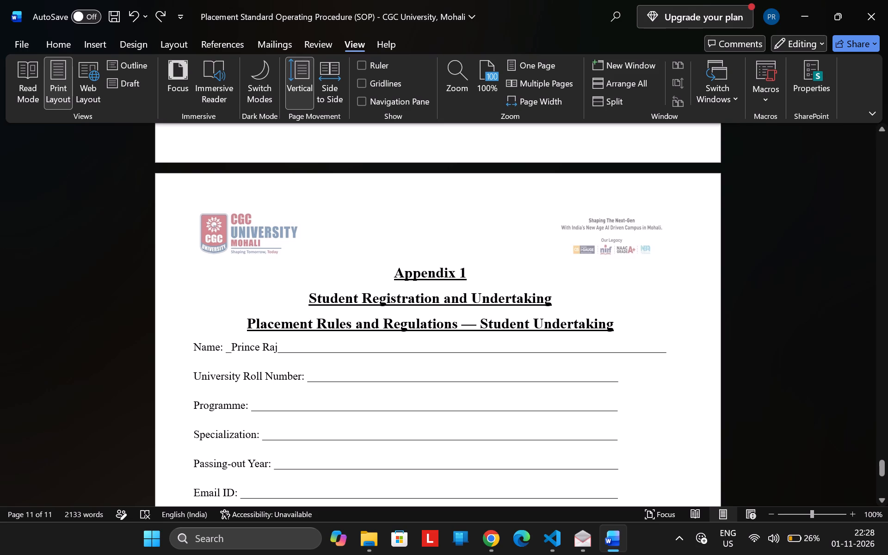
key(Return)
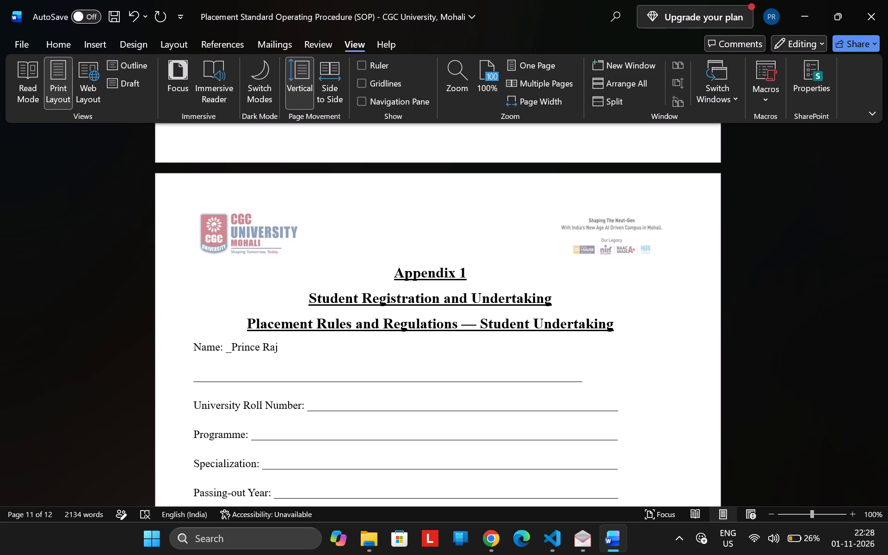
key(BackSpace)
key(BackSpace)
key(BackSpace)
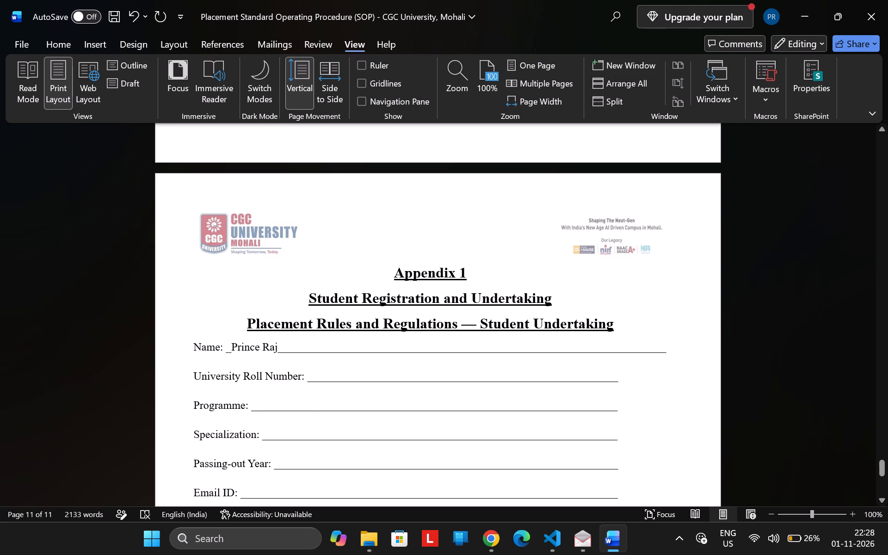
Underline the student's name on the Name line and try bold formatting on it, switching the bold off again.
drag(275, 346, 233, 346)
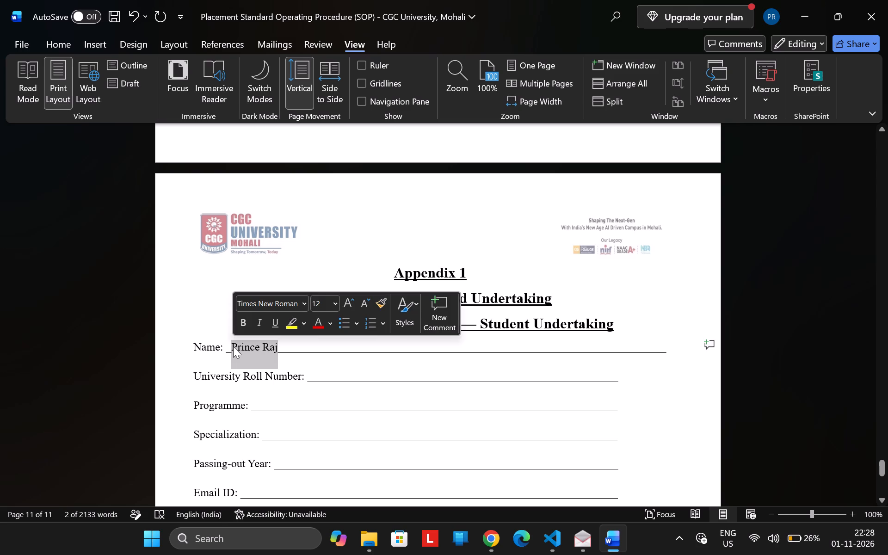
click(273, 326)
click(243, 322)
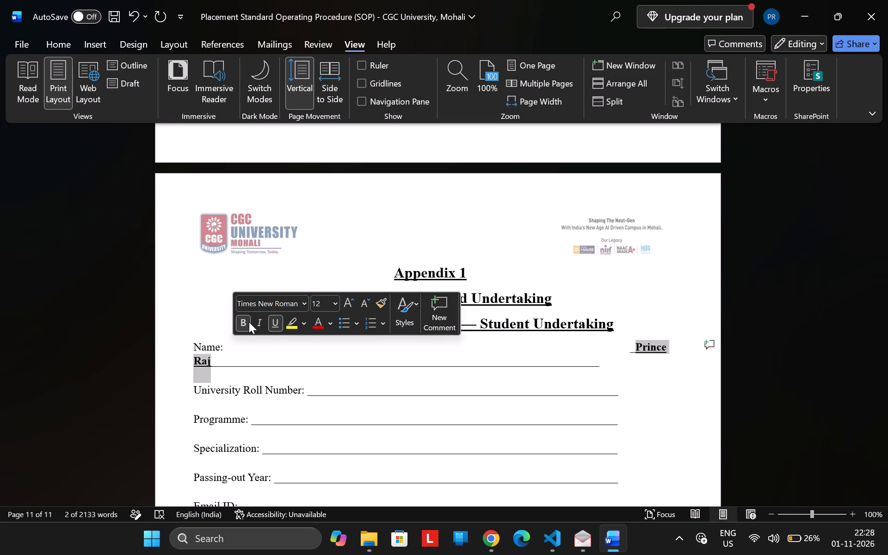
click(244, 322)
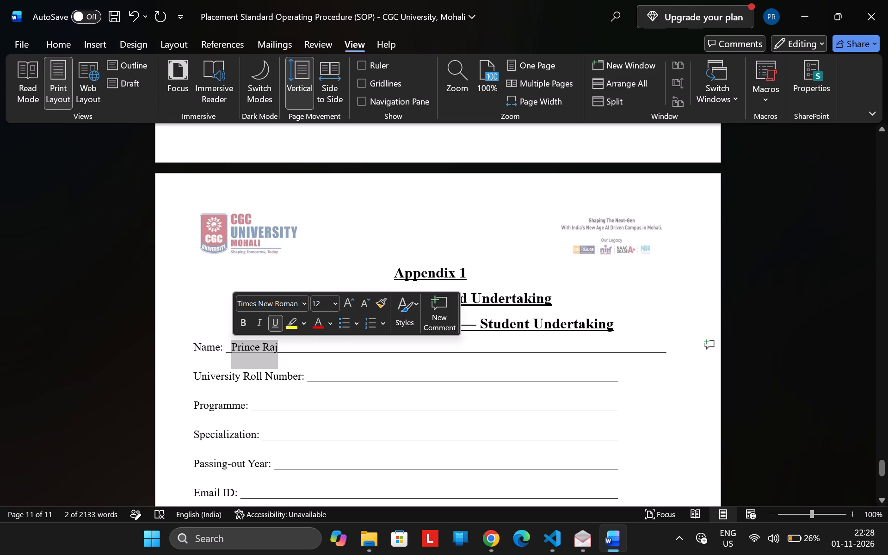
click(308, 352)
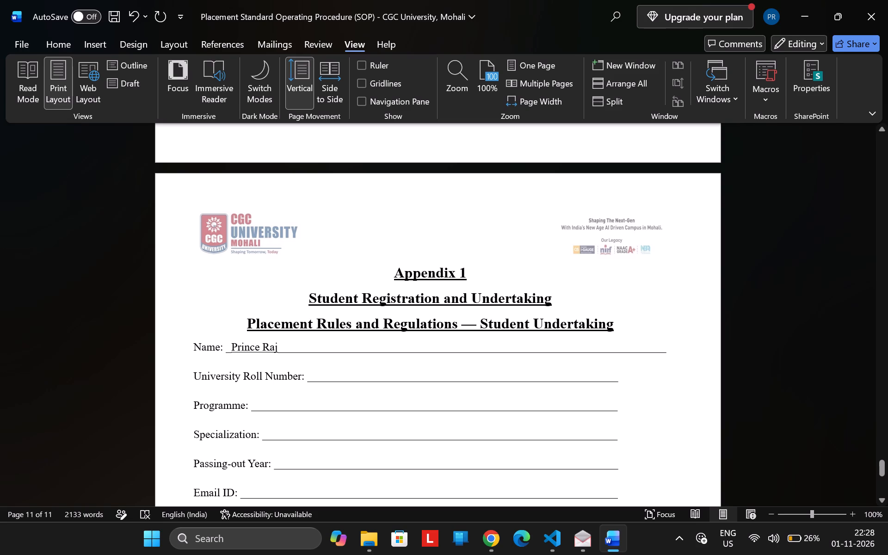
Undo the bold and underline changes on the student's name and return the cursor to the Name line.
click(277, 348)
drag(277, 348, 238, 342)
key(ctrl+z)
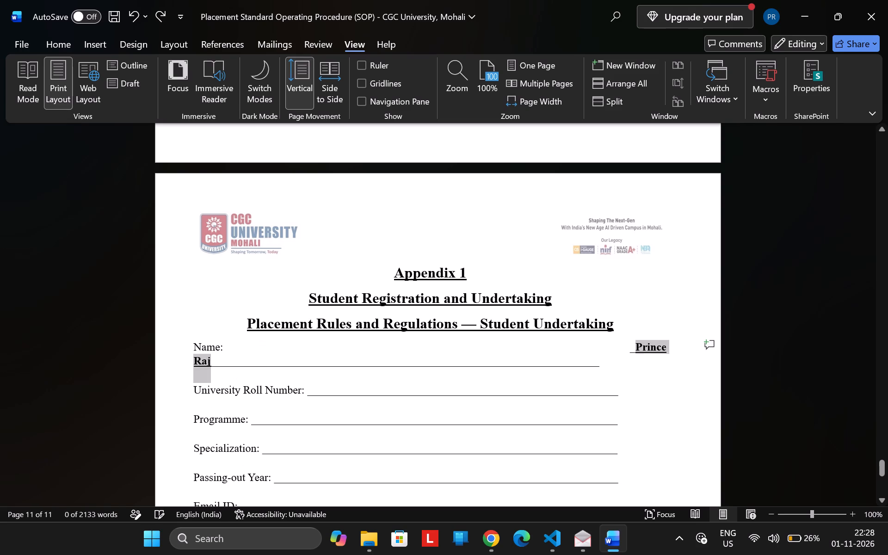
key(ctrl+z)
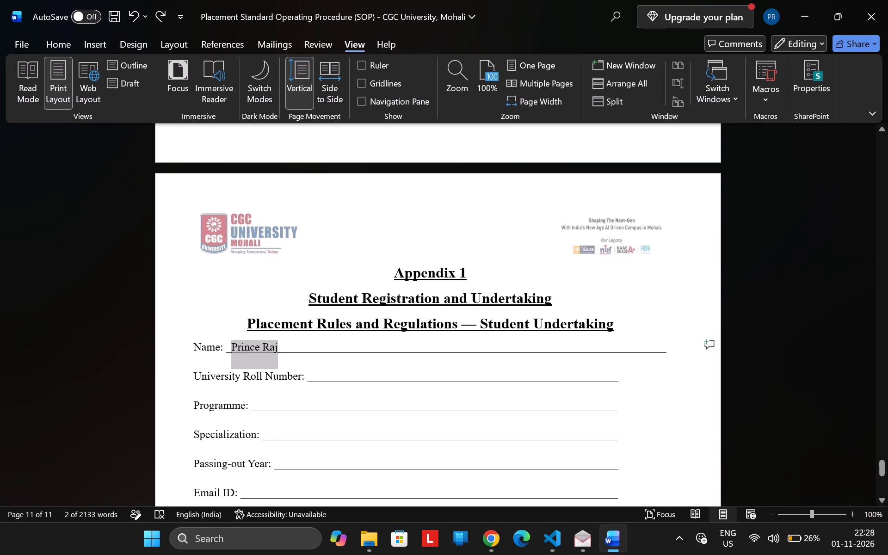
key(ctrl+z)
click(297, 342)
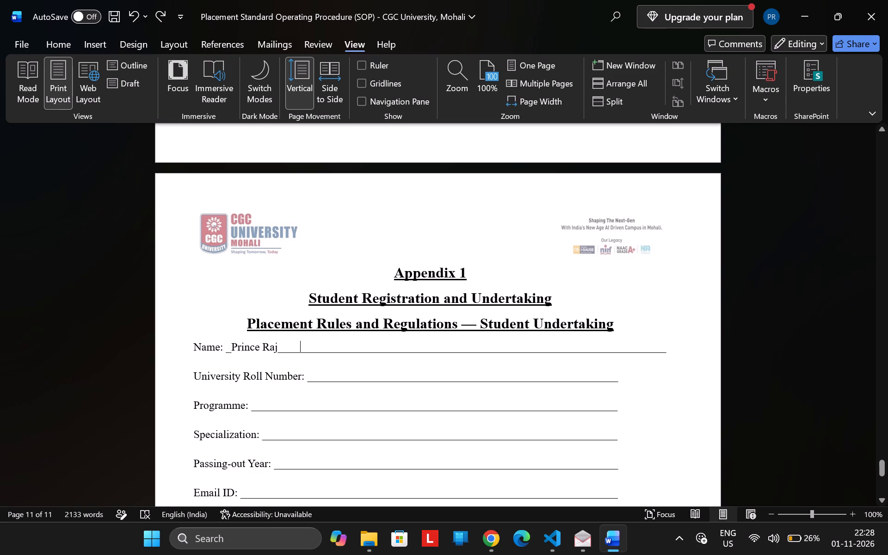
Look through the Appendix 1 undertaking form, from its heading down to the date and student signature lines.
click(275, 346)
key(Right)
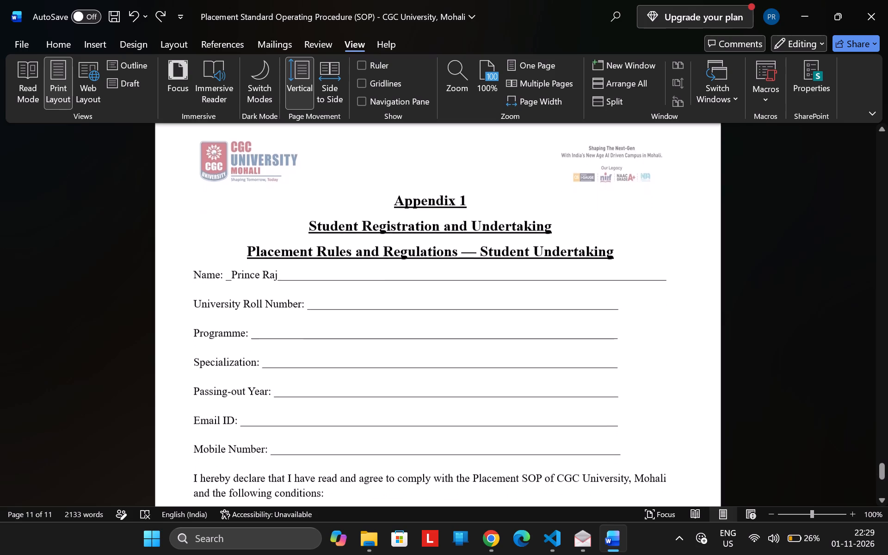
click(337, 290)
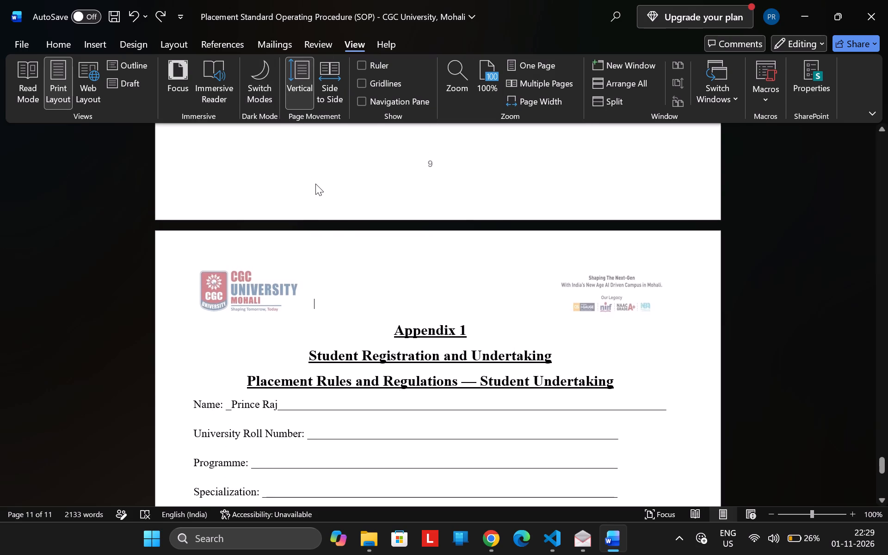
scroll(315, 184, down, 2)
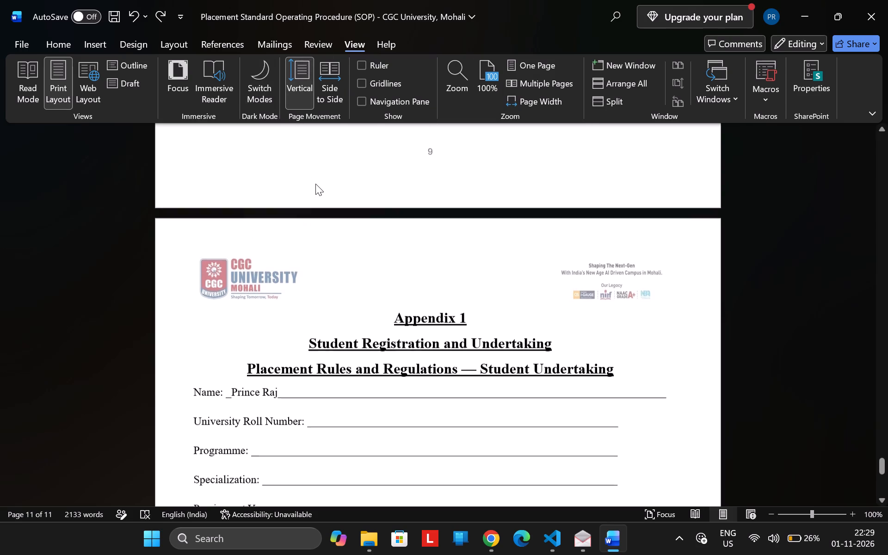
scroll(315, 184, down, 7)
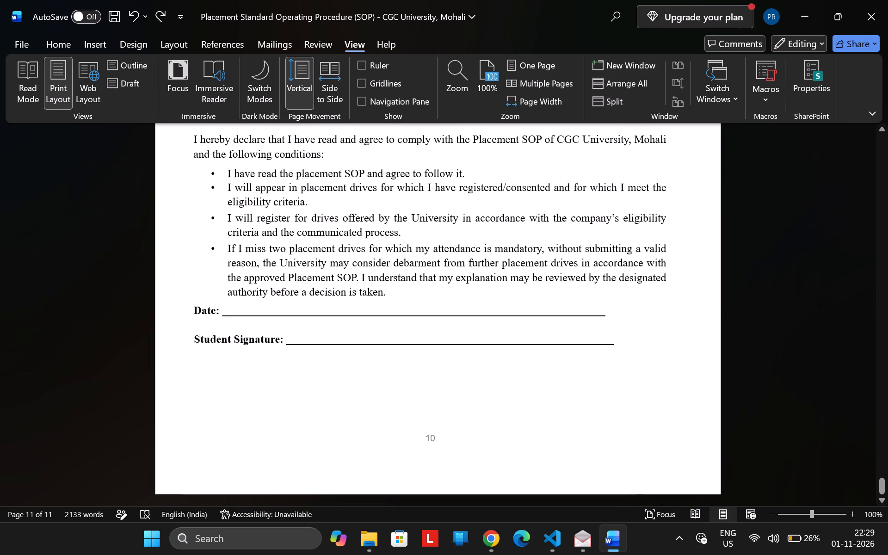
scroll(315, 184, down, 5)
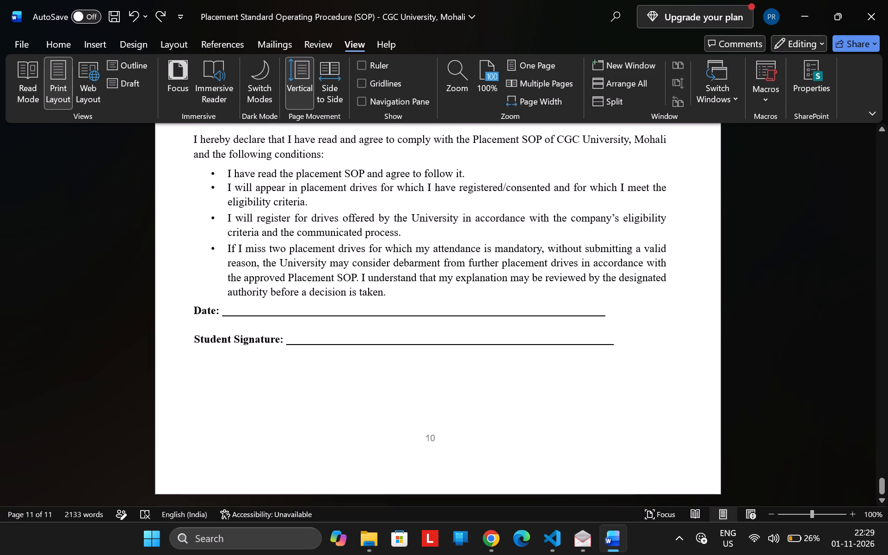
scroll(315, 184, up, 3)
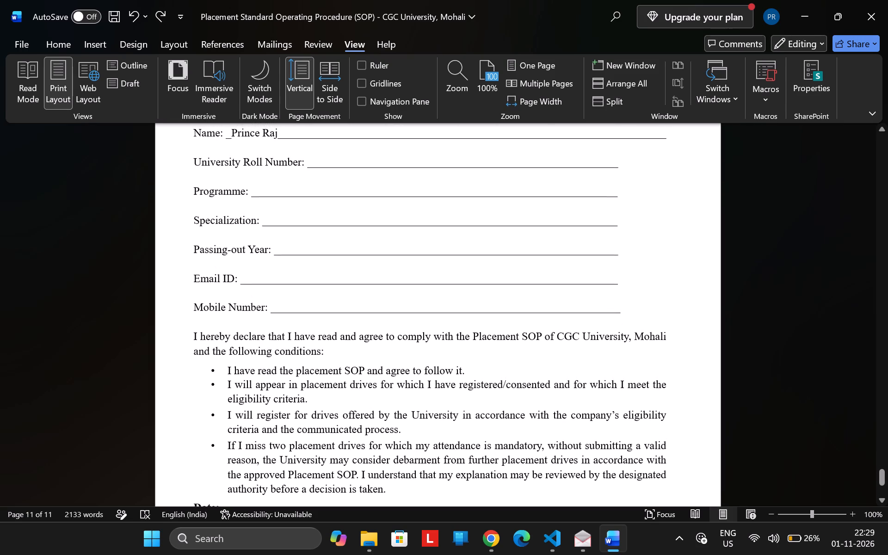
scroll(334, 244, up, 3)
scroll(334, 244, down, 1)
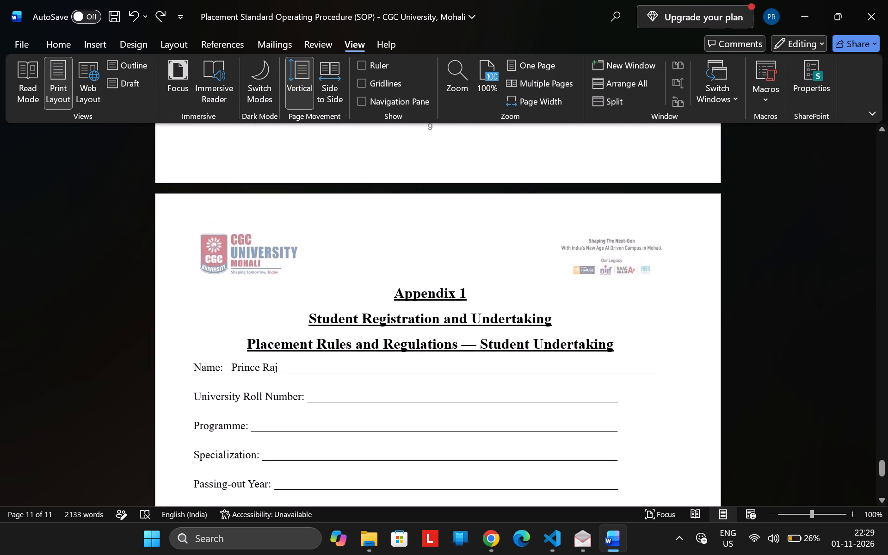
scroll(334, 244, down, 2)
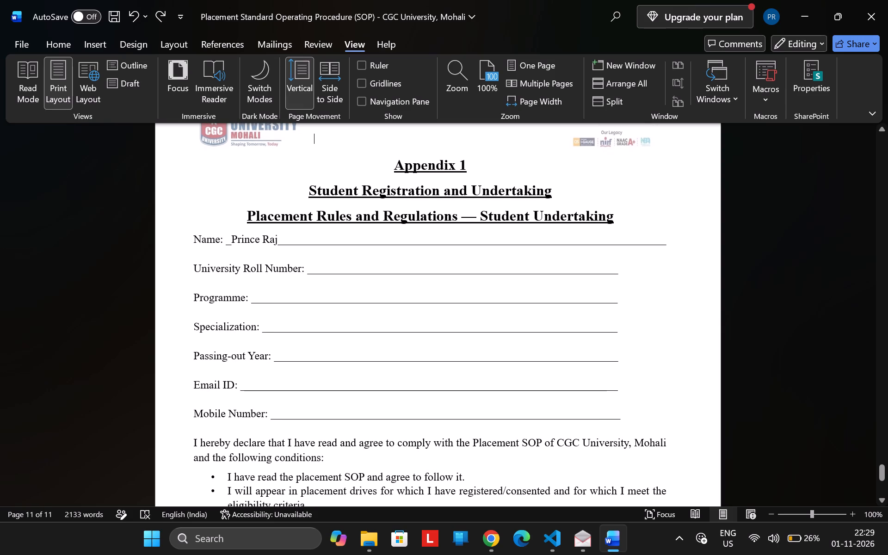
Delete the underscores before and after the student's name on the Name line and add a space before the name.
click(281, 239)
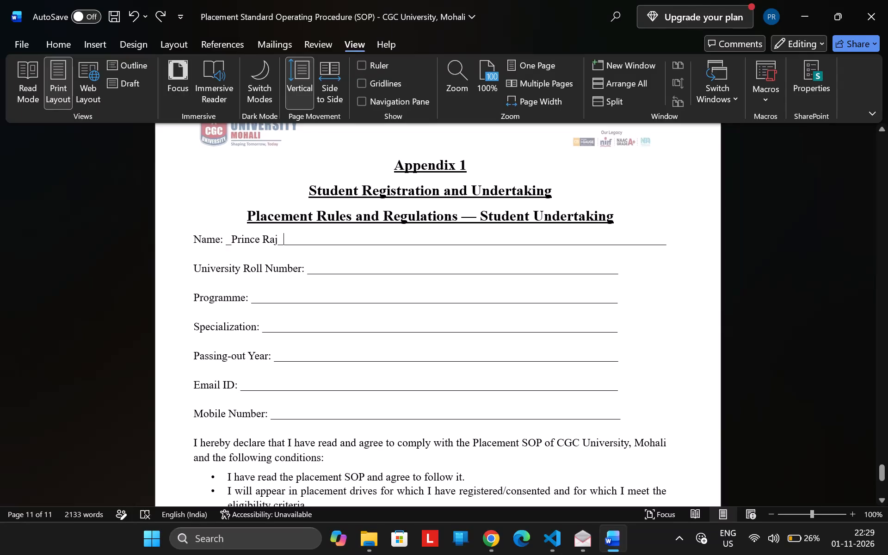
click(275, 244)
key(Right)
drag(481, 226, 675, 242)
click(675, 242)
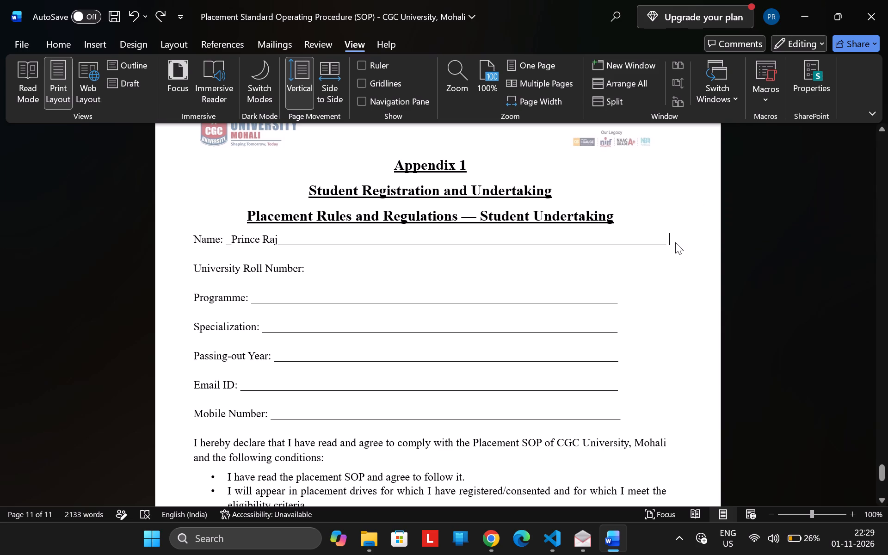
click(667, 242)
drag(667, 242, 387, 240)
key(BackSpace)
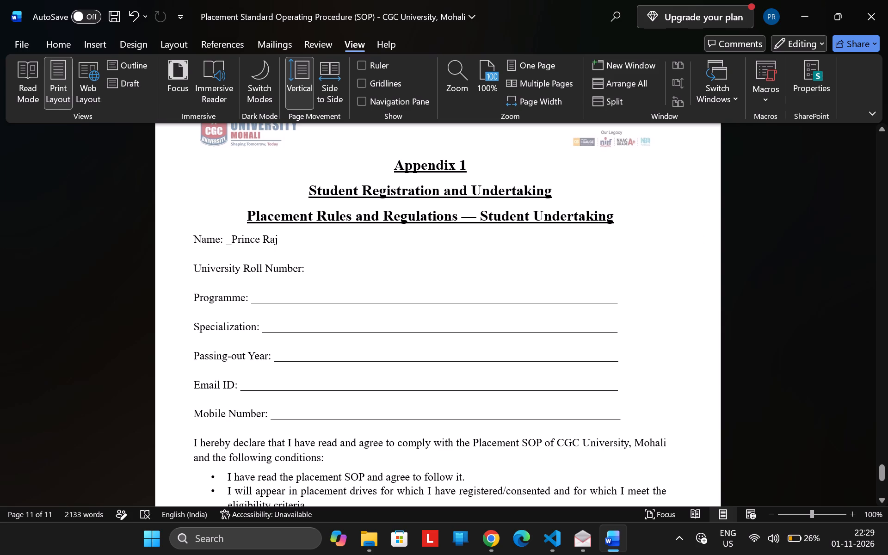
click(233, 240)
key(BackSpace)
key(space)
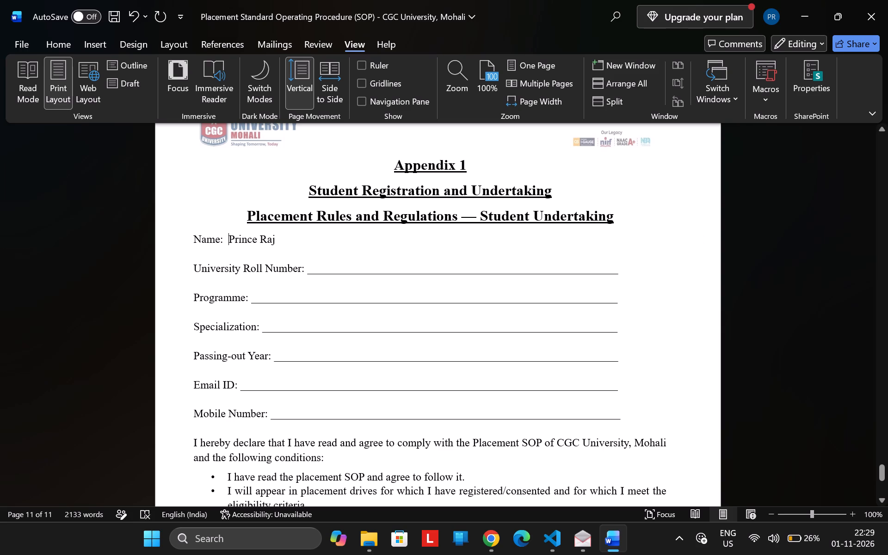
Replace the blank line after University Roll Number with the student's roll number.
click(623, 277)
drag(623, 277, 305, 272)
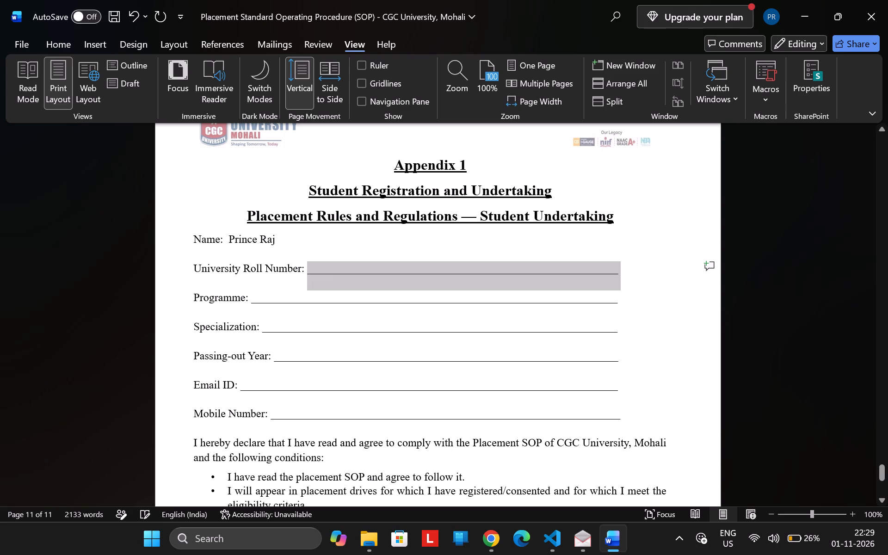
drag(305, 272, 305, 272)
key(BackSpace)
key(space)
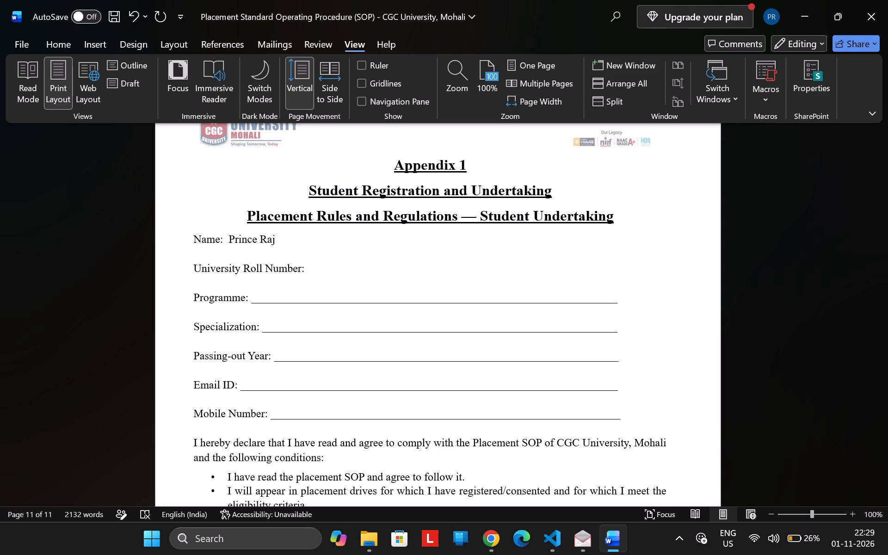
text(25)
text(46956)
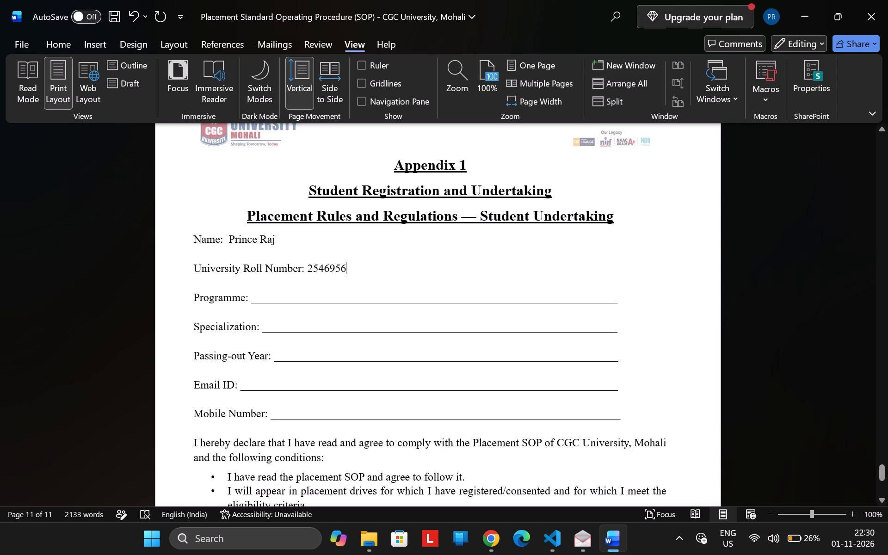
Replace the blank line after Programme with "B.Tech", using a capital T.
drag(248, 302, 617, 308)
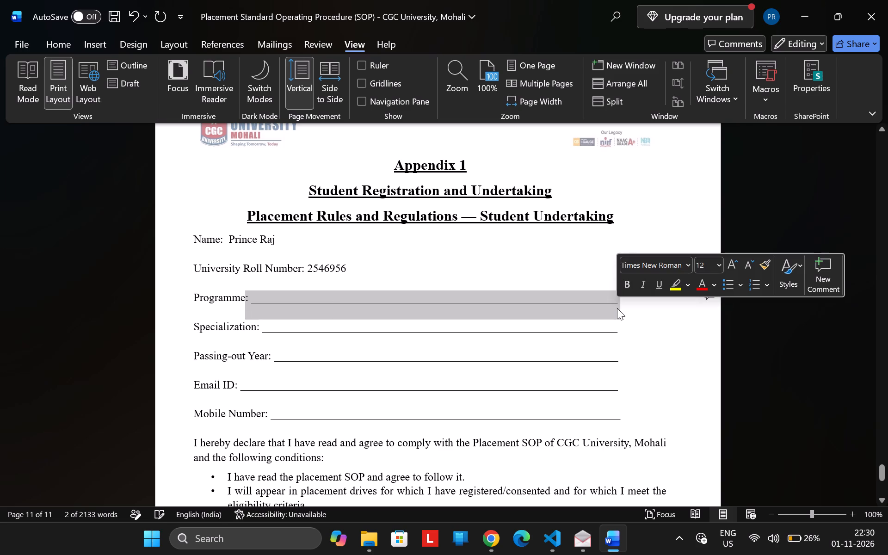
click(619, 303)
drag(619, 303, 332, 290)
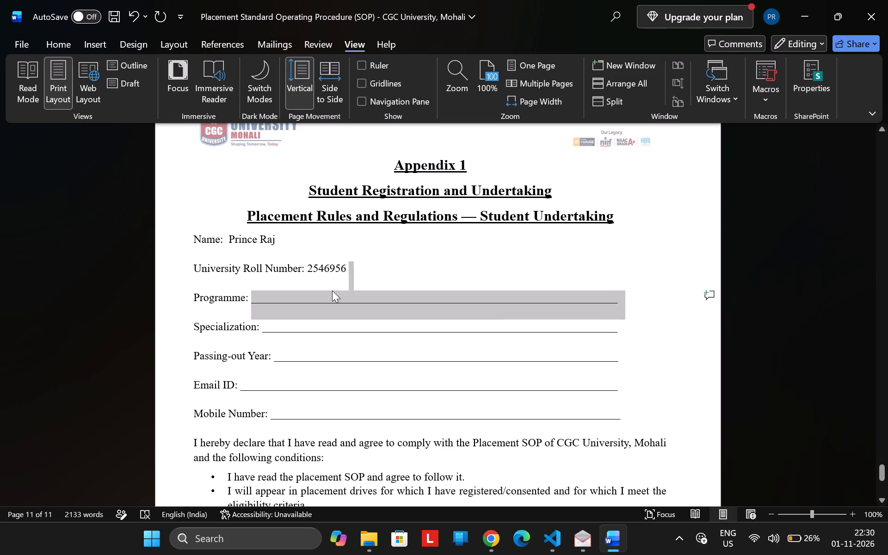
drag(332, 290, 250, 296)
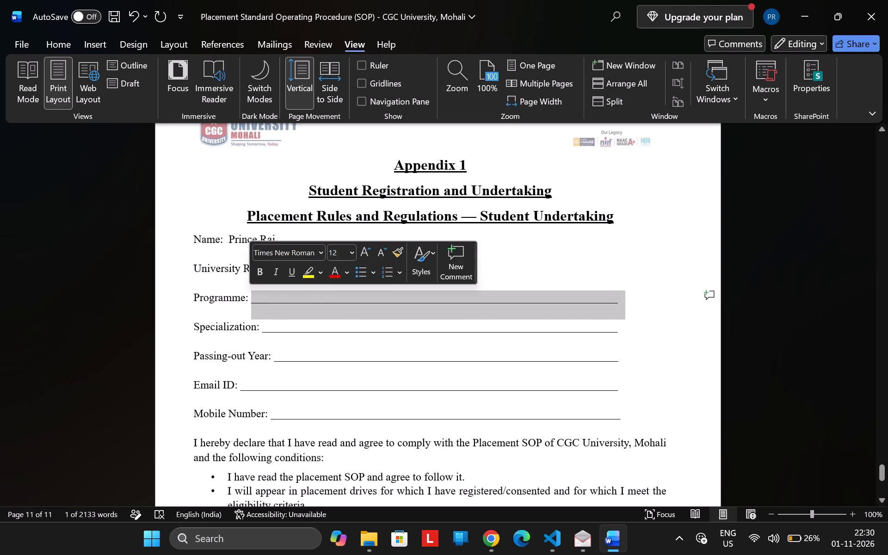
key(BackSpace)
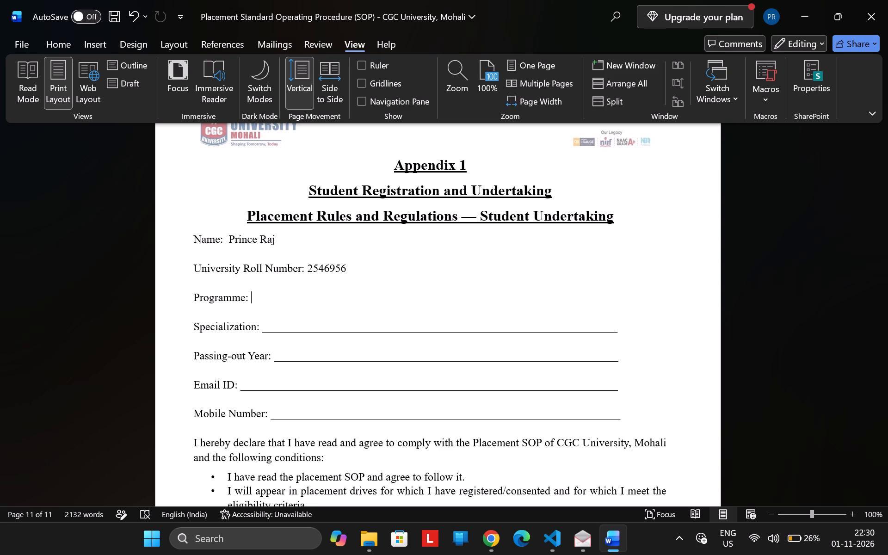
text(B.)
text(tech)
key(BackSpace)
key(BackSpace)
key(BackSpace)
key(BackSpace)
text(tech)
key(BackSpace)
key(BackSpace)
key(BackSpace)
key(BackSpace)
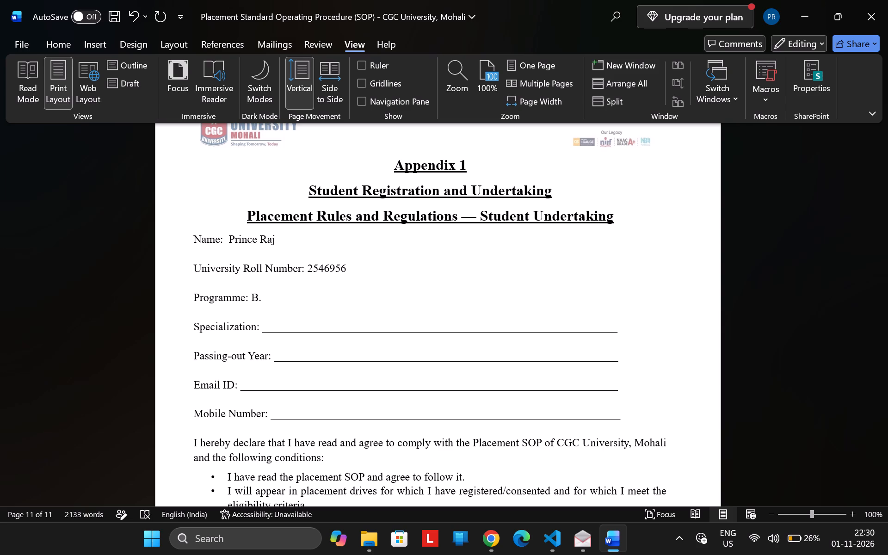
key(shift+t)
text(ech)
Replace the blank line after Specialization with "AIML", preceded by an extra space.
click(630, 334)
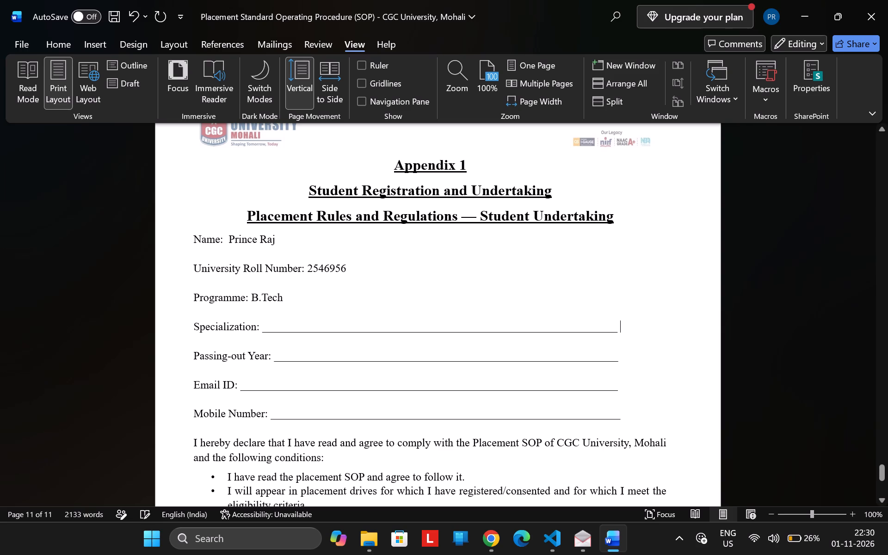
click(622, 333)
drag(622, 333, 335, 343)
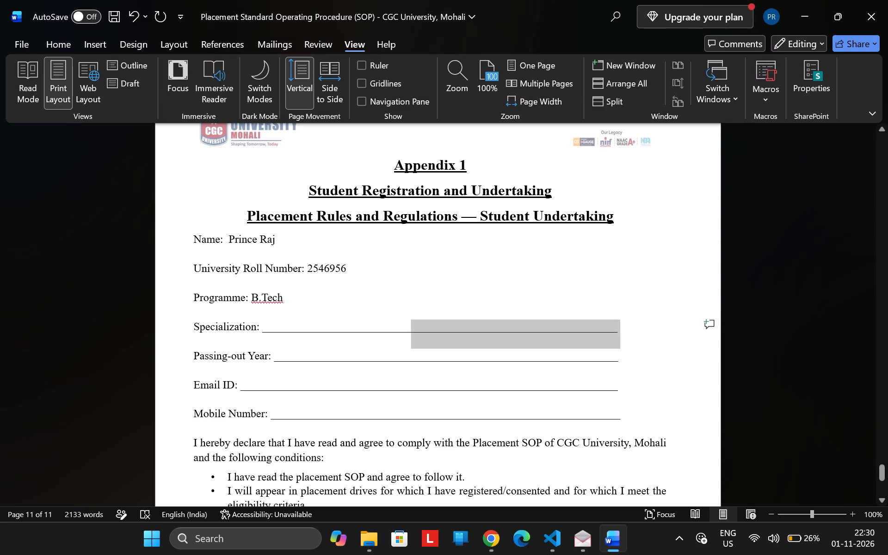
drag(335, 343, 261, 330)
key(BackSpace)
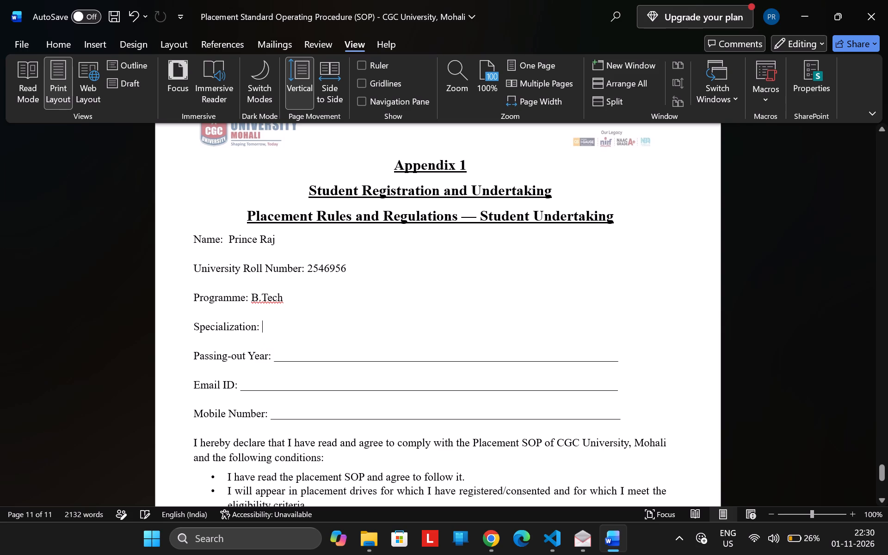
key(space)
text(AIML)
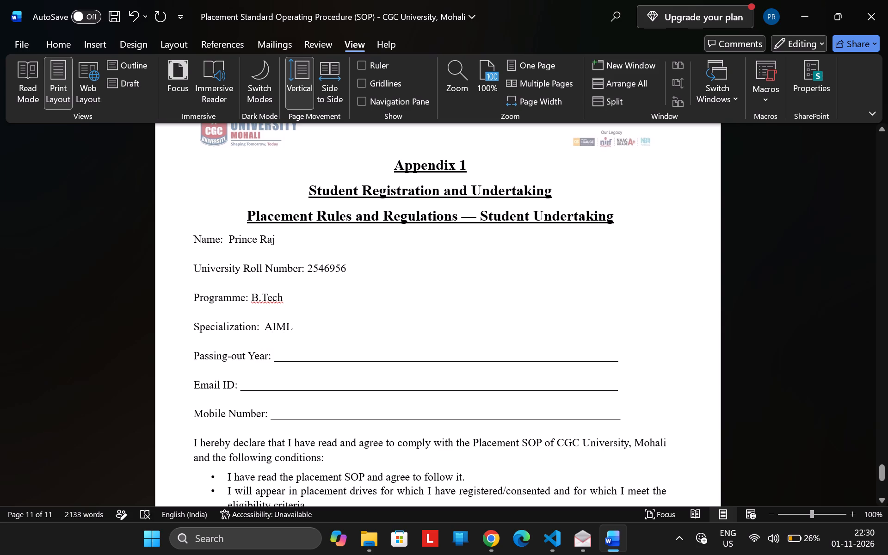
Delete the blank underscore line after Passing-out Year, keeping its label.
click(630, 357)
drag(622, 358, 256, 351)
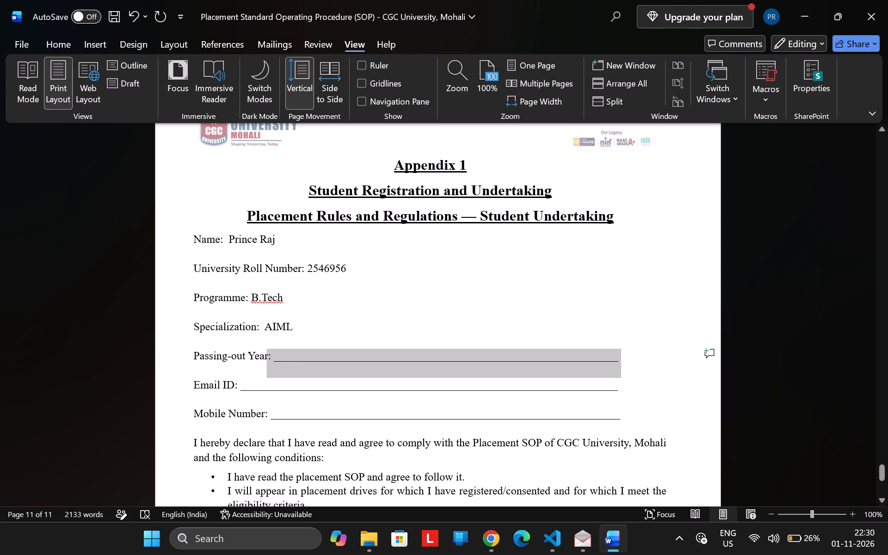
drag(256, 351, 273, 353)
key(BackSpace)
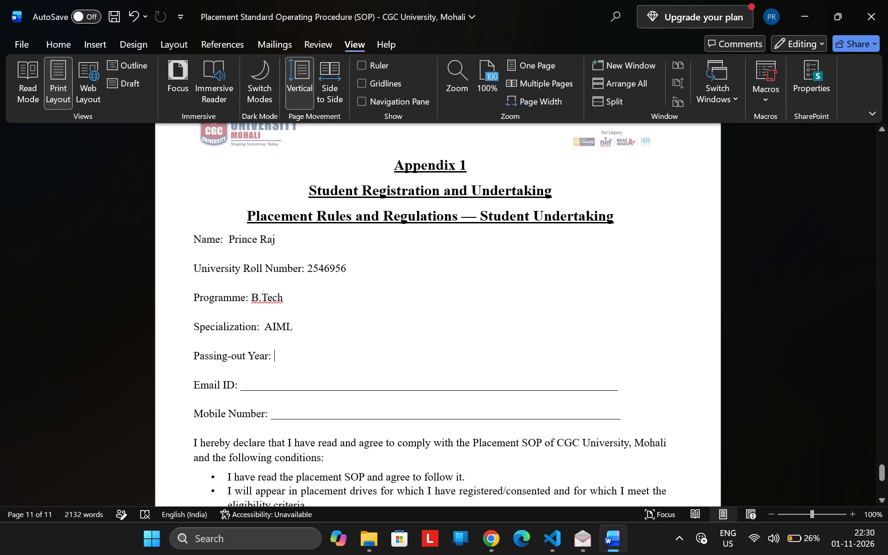
Enter 2028 as the Passing-out Year in the student undertaking form.
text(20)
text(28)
Select the blank underscore line after the Email ID label, leaving the label itself out of the selection.
click(619, 387)
drag(619, 387, 423, 398)
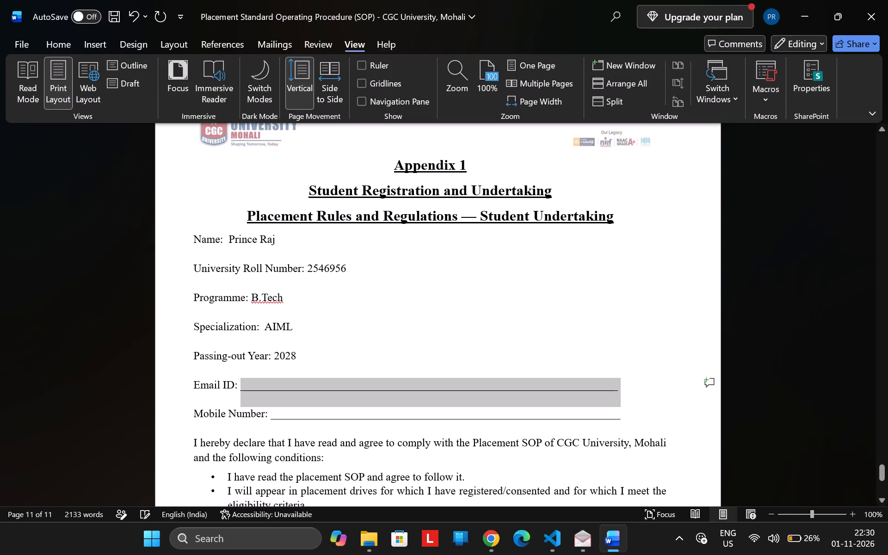
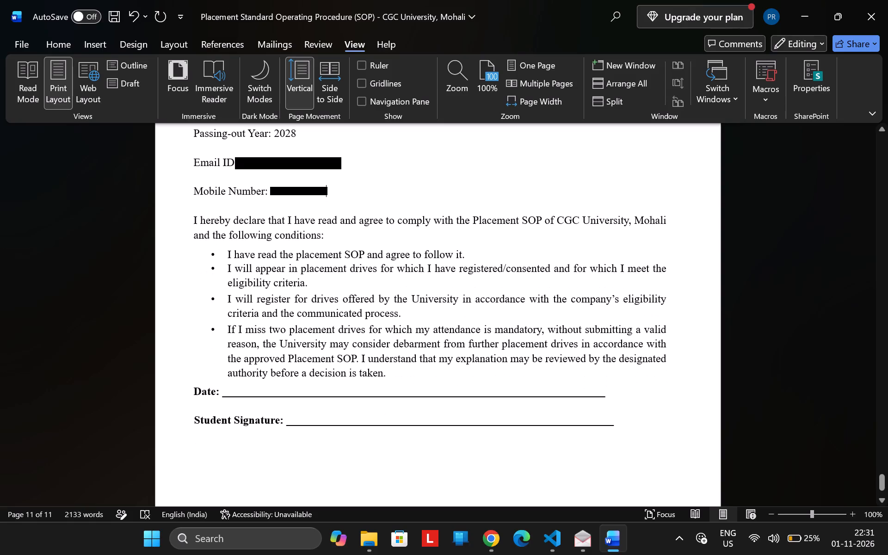
Replace the blank line after Date with "1-11-2026".
click(263, 388)
key(Left)
click(609, 396)
drag(606, 394, 222, 386)
key(BackSpace)
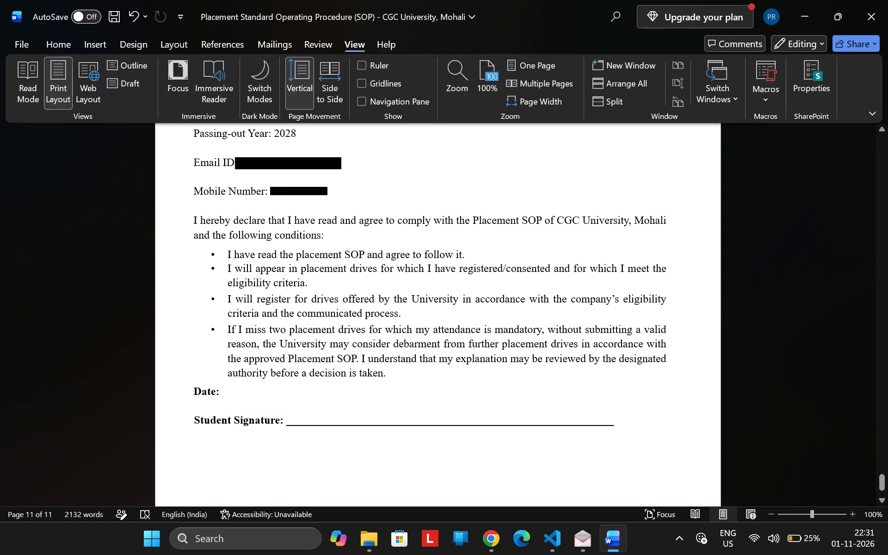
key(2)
key(BackSpace)
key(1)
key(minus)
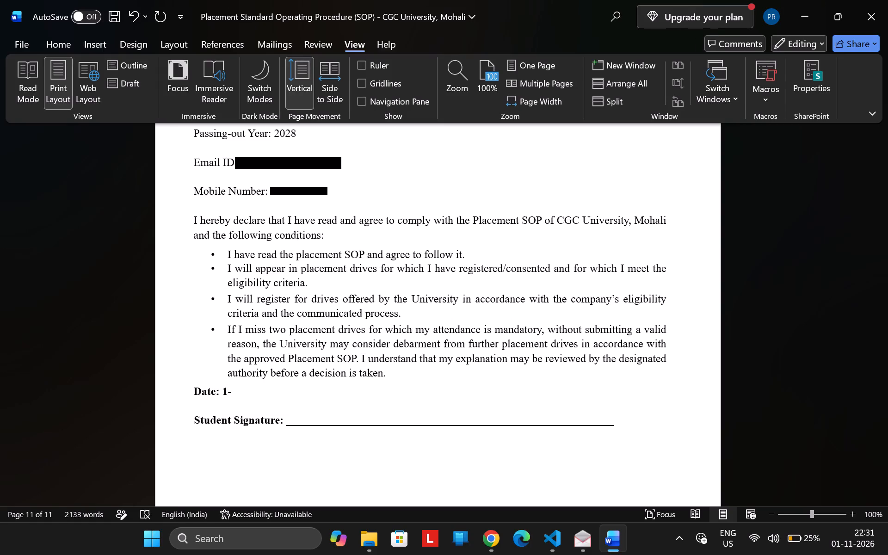
key(BackSpace)
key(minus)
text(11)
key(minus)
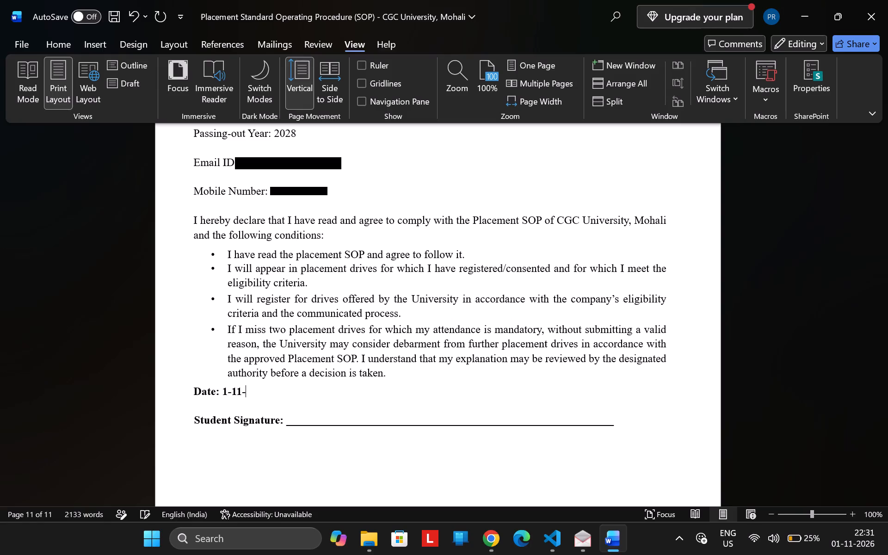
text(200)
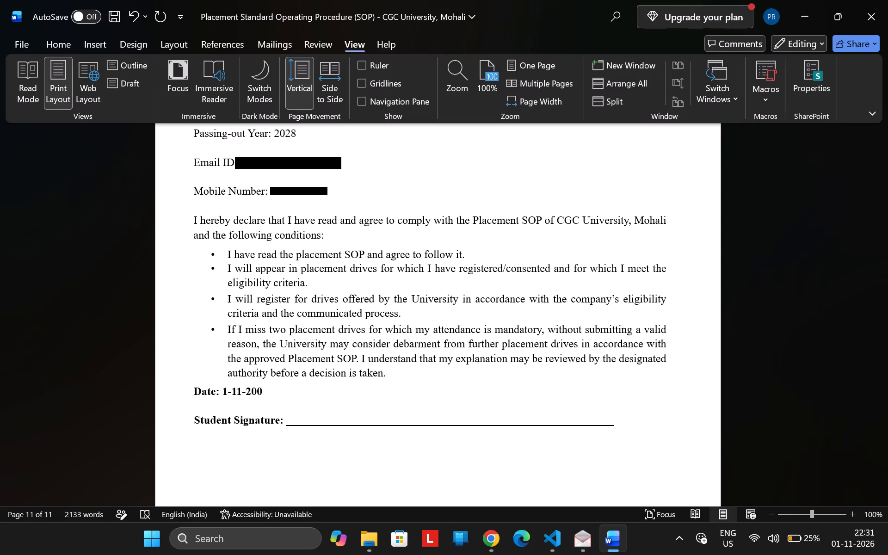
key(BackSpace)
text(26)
Replace both hyphens in the form's date with slashes so it reads "1/11/2026".
click(249, 391)
click(246, 393)
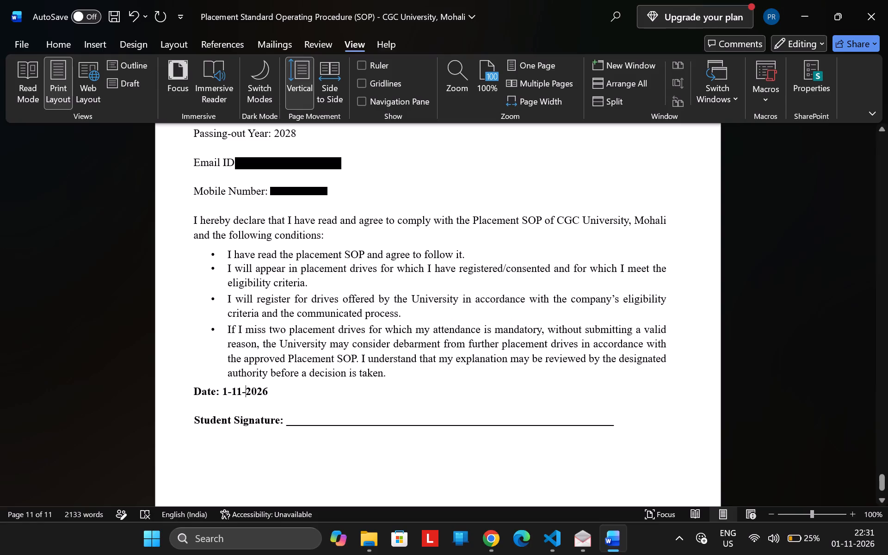
key(BackSpace)
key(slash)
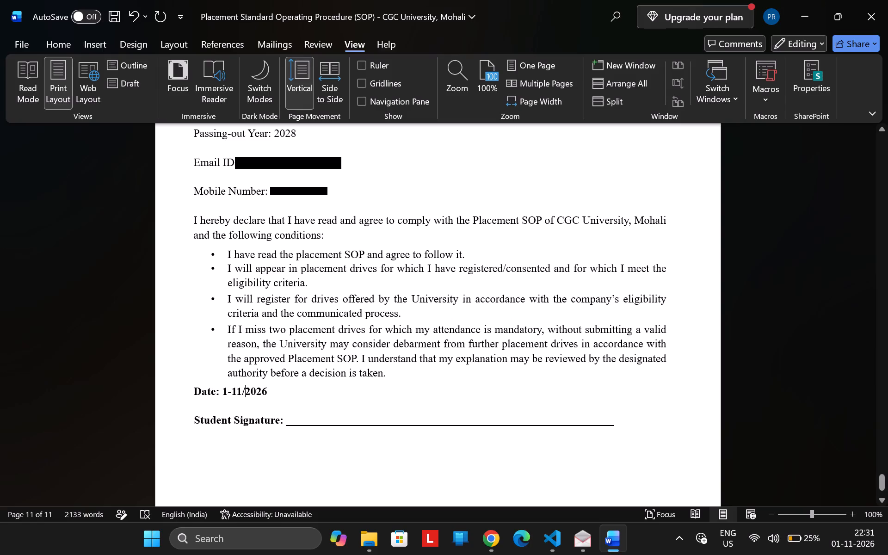
click(234, 392)
key(BackSpace)
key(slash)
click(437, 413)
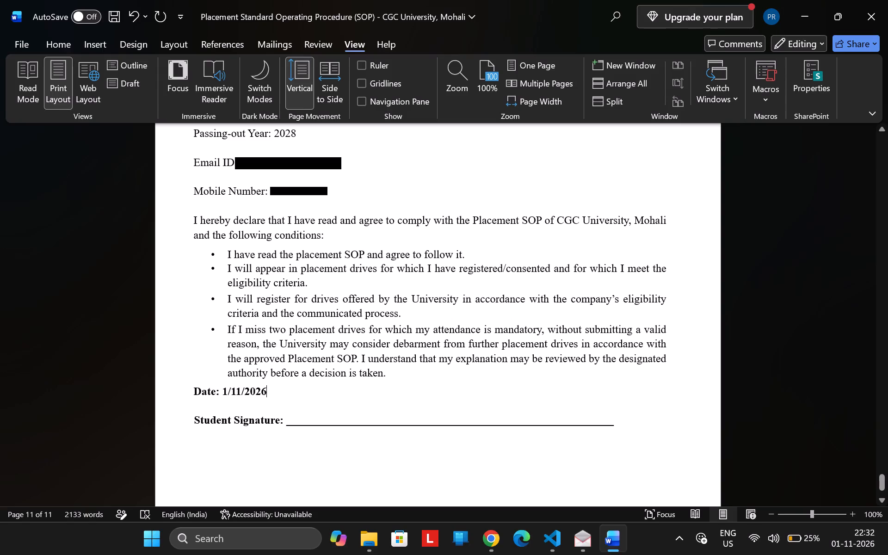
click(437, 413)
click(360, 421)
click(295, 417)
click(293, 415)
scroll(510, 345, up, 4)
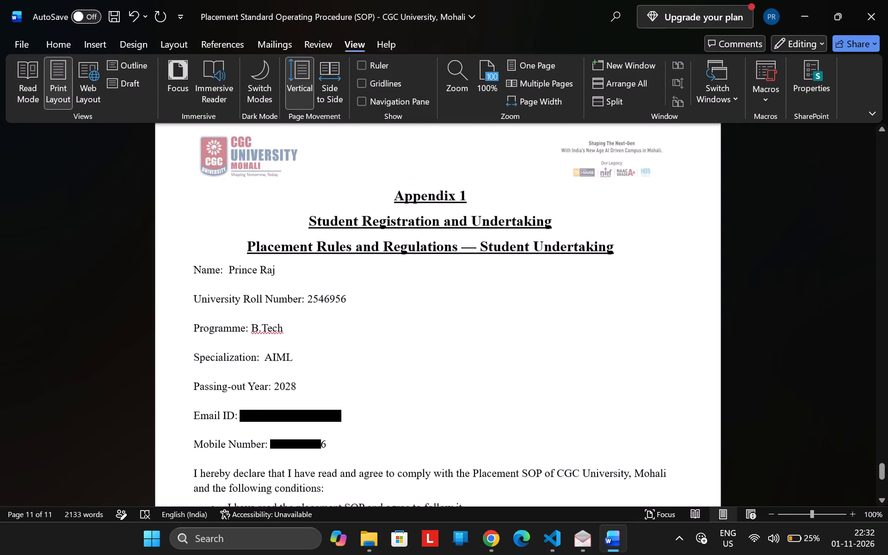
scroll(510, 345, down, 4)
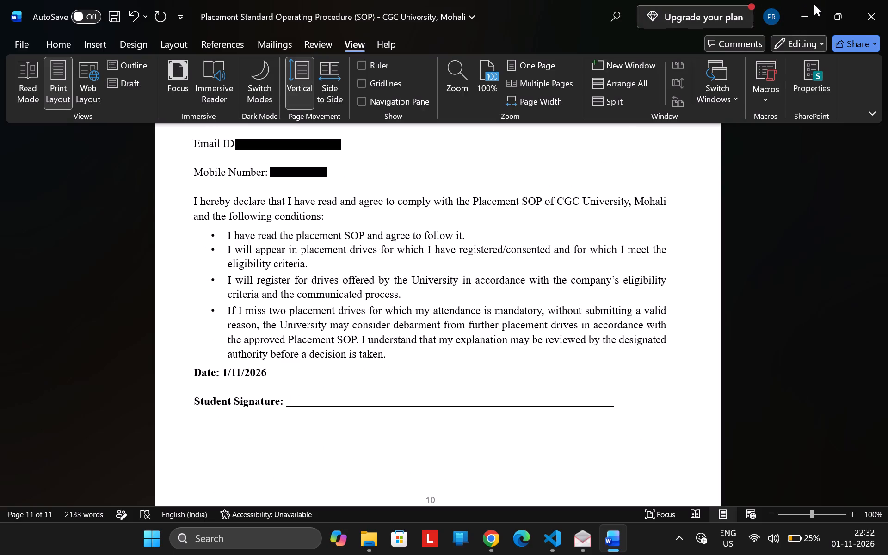
Close the placement SOP document in Word.
click(882, 5)
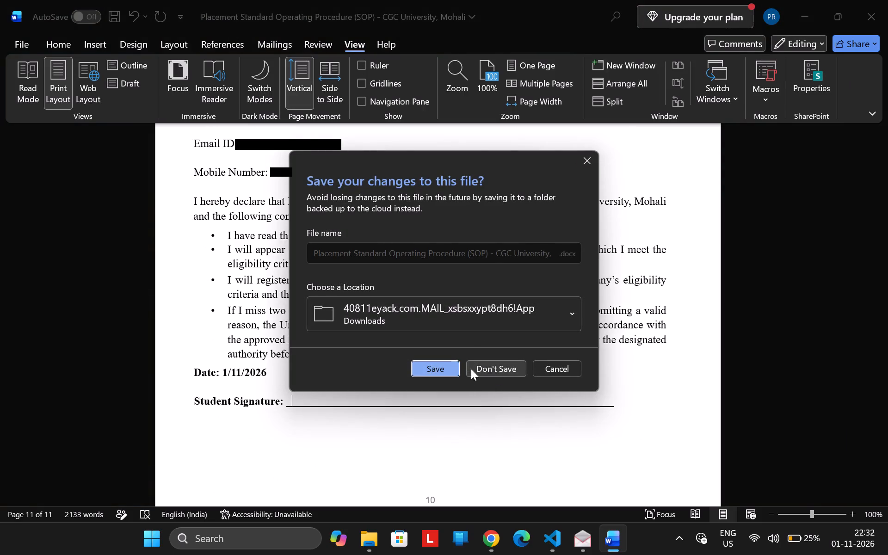
Discard the unsaved changes to the placement SOP document.
click(493, 368)
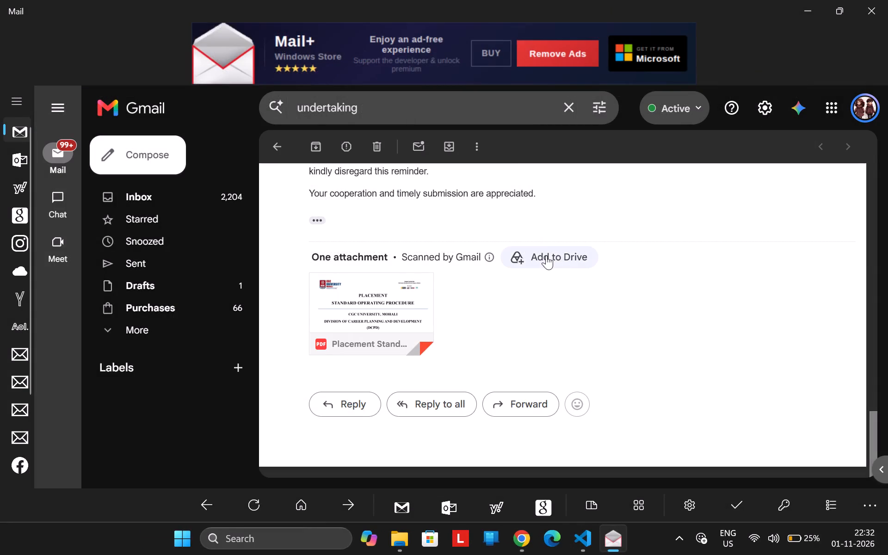
Review the undertaking submission instructions in the reminder email, and minimize the Mail window.
scroll(546, 255, up, 3)
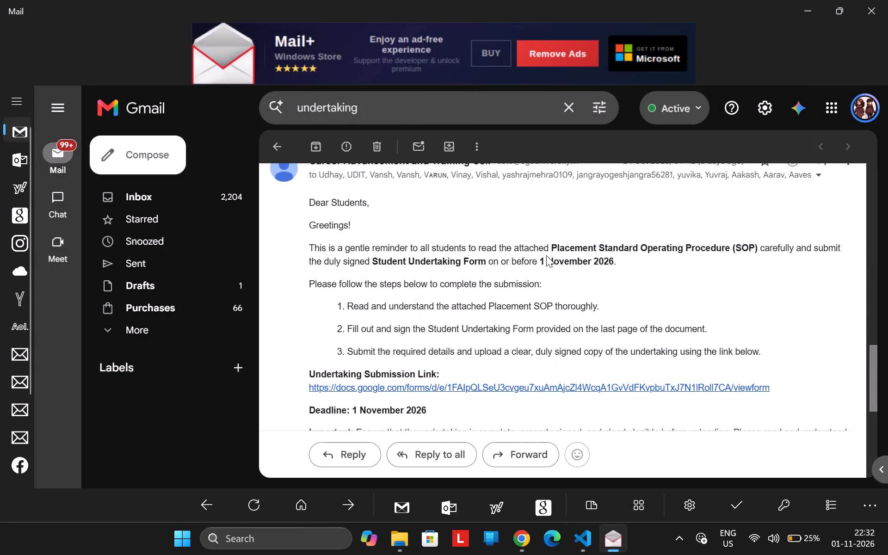
scroll(546, 255, down, 1)
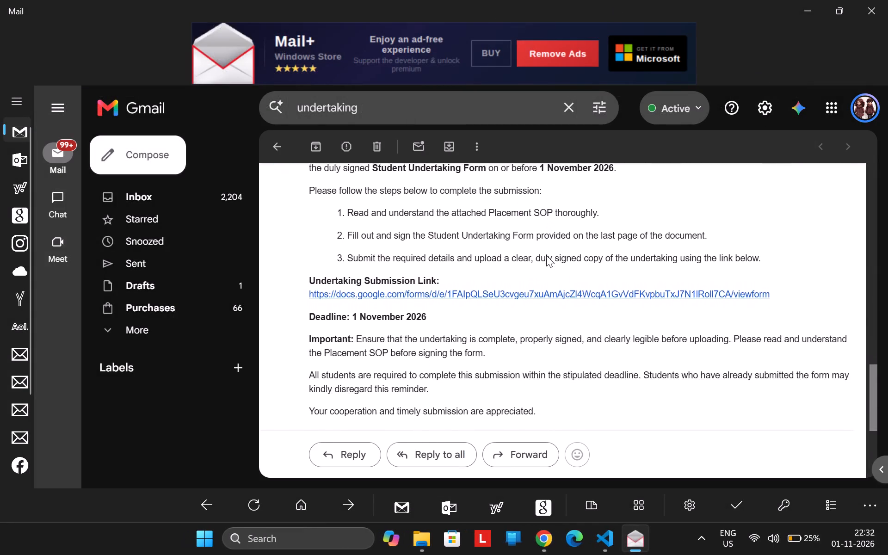
scroll(546, 255, down, 1)
click(816, 6)
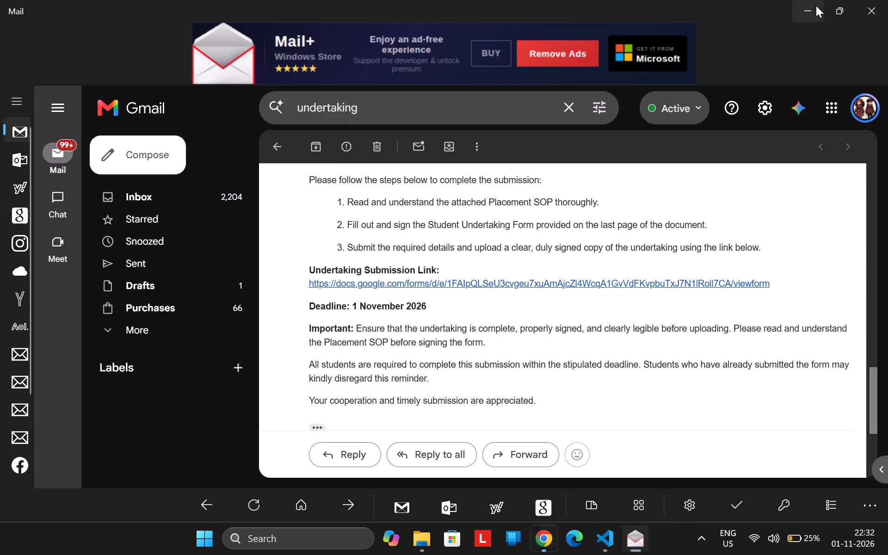
In a new Chrome tab, remove "our pronunciation sound" from the Google search suggestions.
click(201, 7)
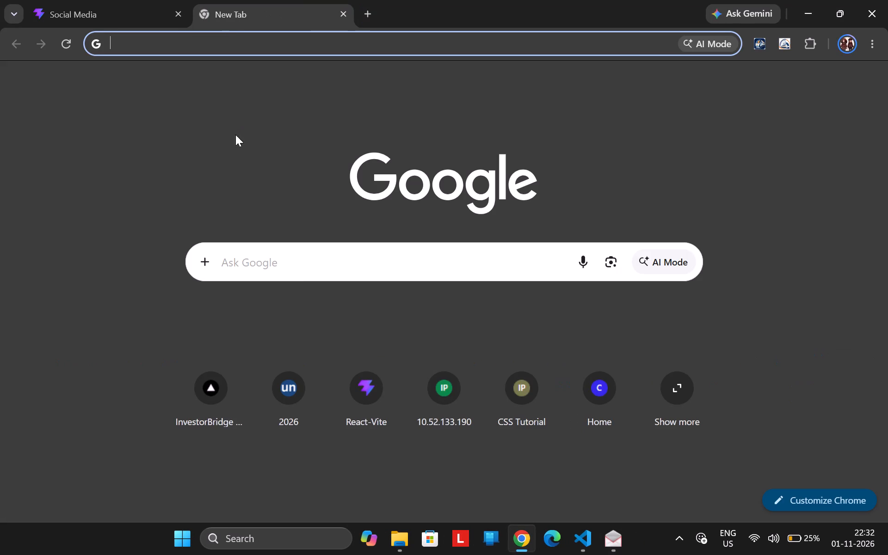
click(256, 275)
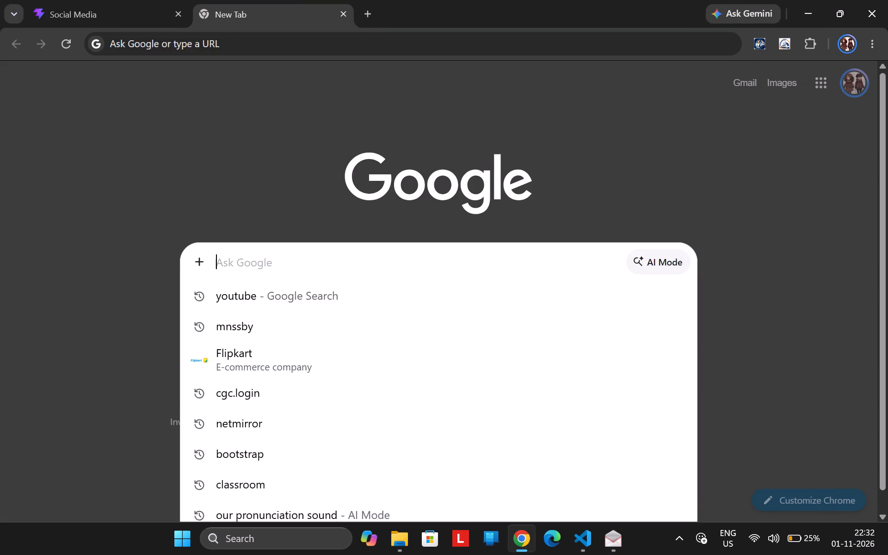
scroll(256, 275, down, 2)
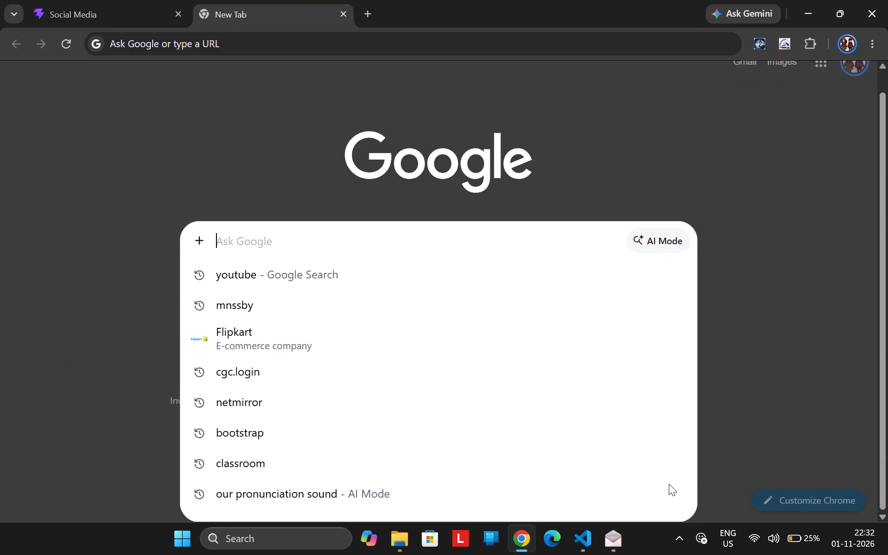
click(667, 492)
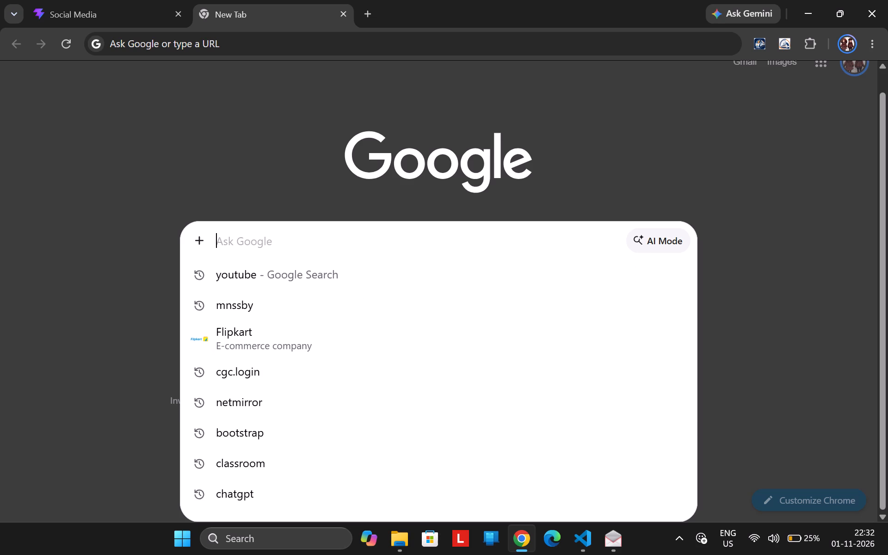
Enter "adob" as the Google search query.
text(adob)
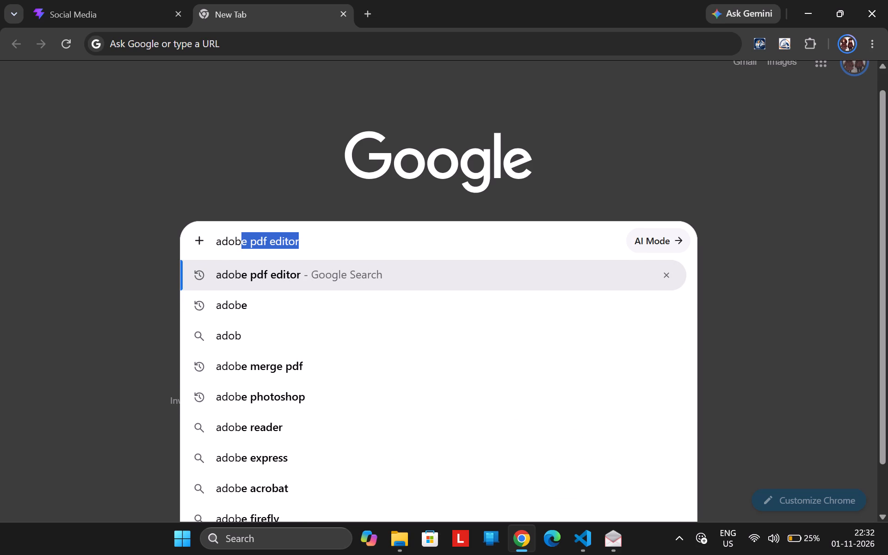
In Chrome, search Google for "adobe pdf editor" and open Adobe's online Edit PDF result.
click(290, 266)
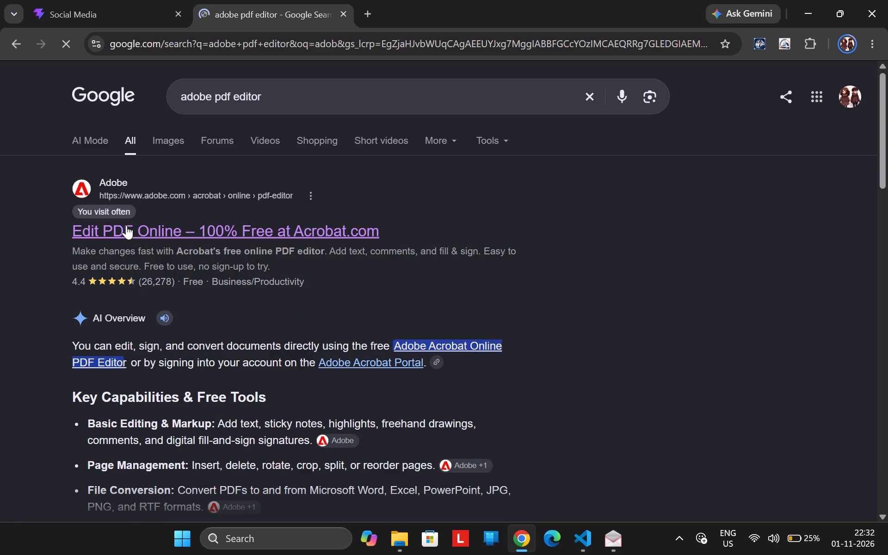
click(136, 228)
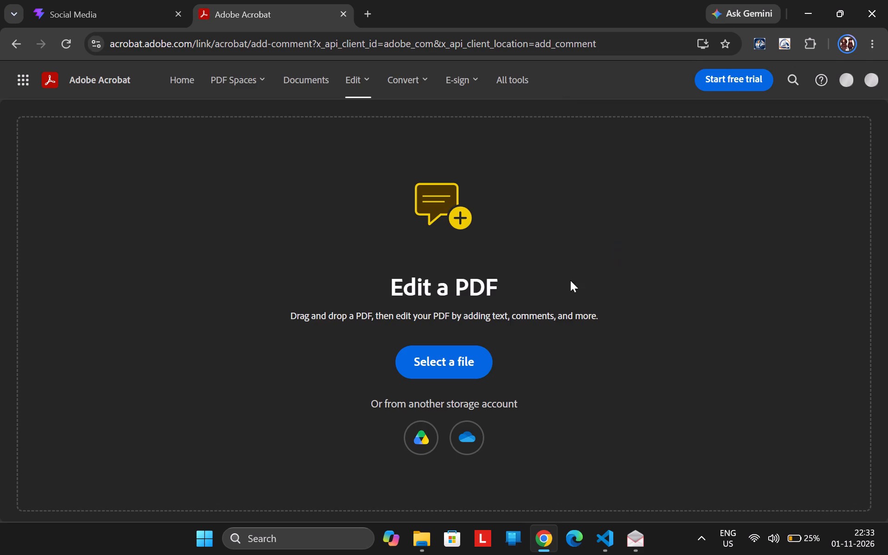
Load "Placement Standard Operating Procedure (SOP) - CGC University, Mohali" from the Mail folder in Downloads into the PDF editor.
click(456, 358)
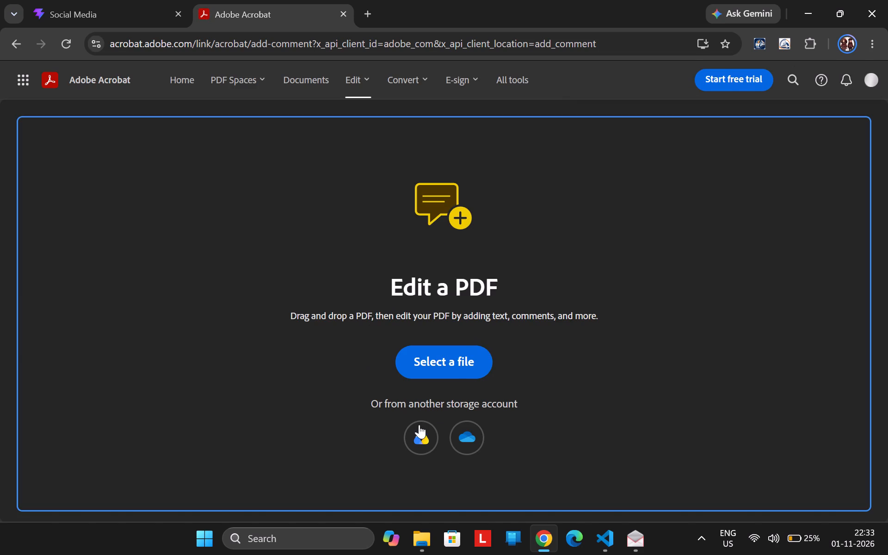
click(448, 366)
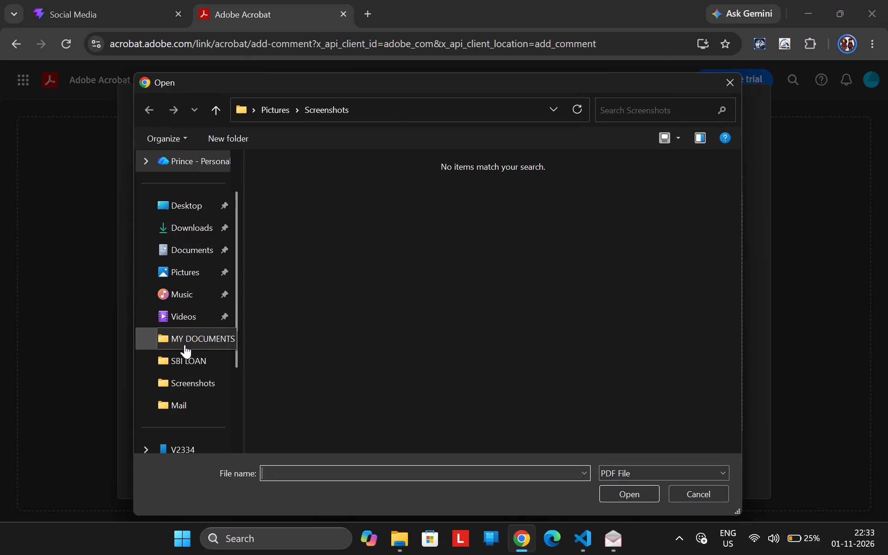
click(203, 225)
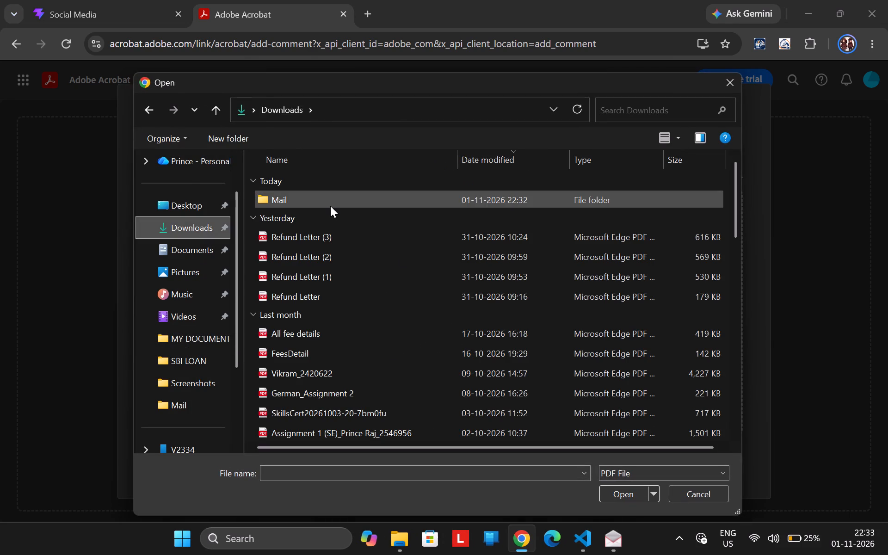
double_click(330, 206)
click(348, 203)
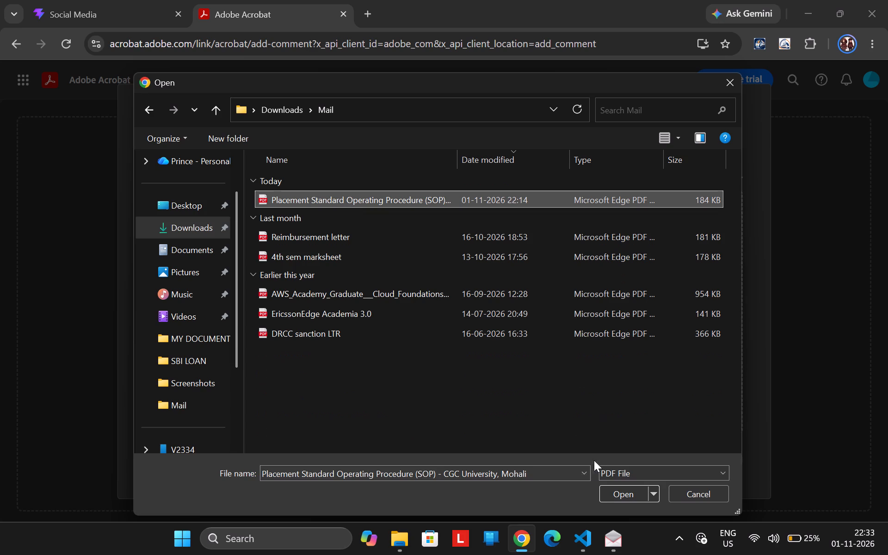
click(609, 486)
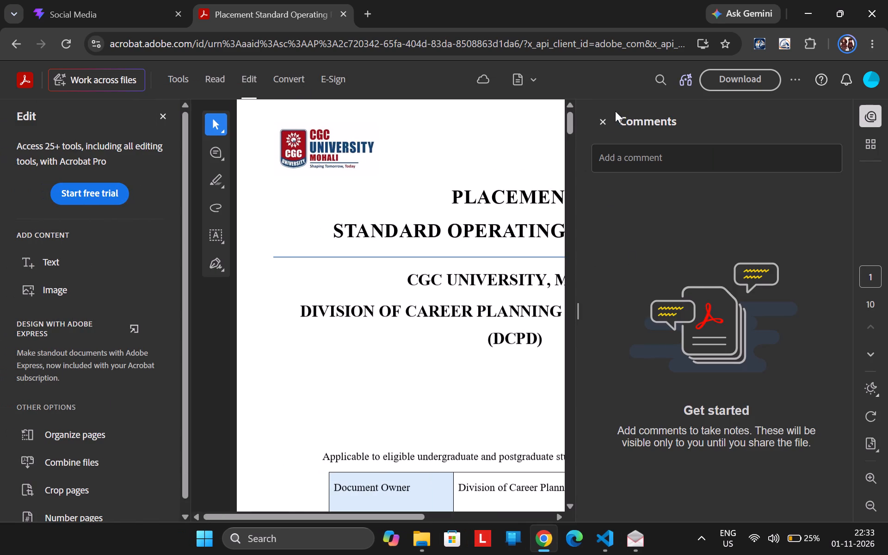
Close the comments pane beside the opened PDF.
click(604, 122)
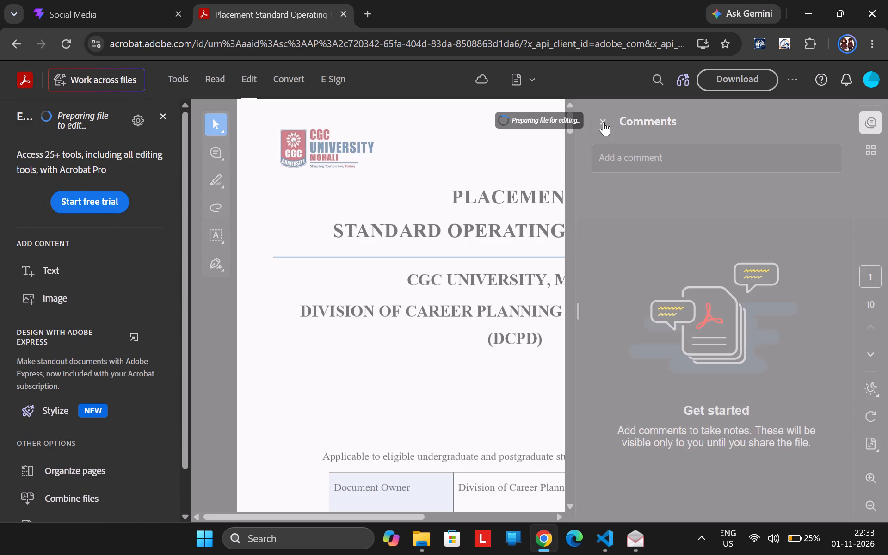
click(604, 122)
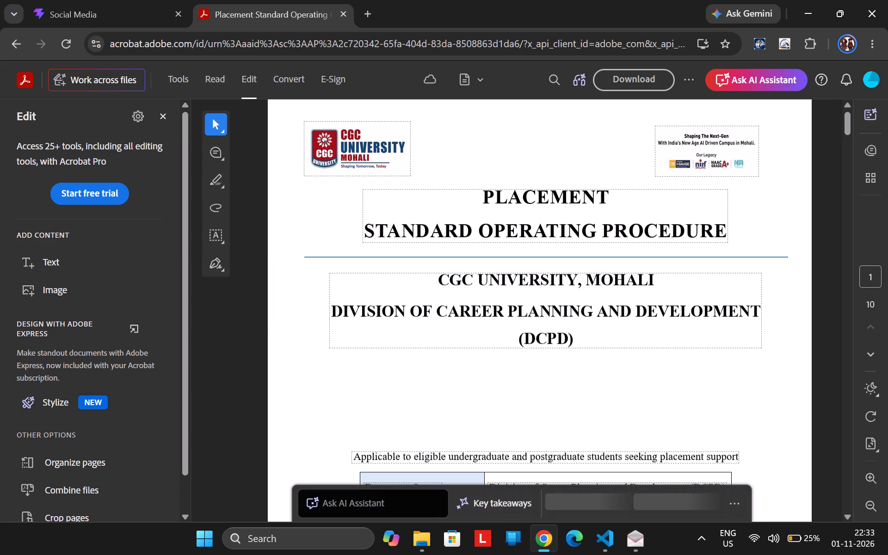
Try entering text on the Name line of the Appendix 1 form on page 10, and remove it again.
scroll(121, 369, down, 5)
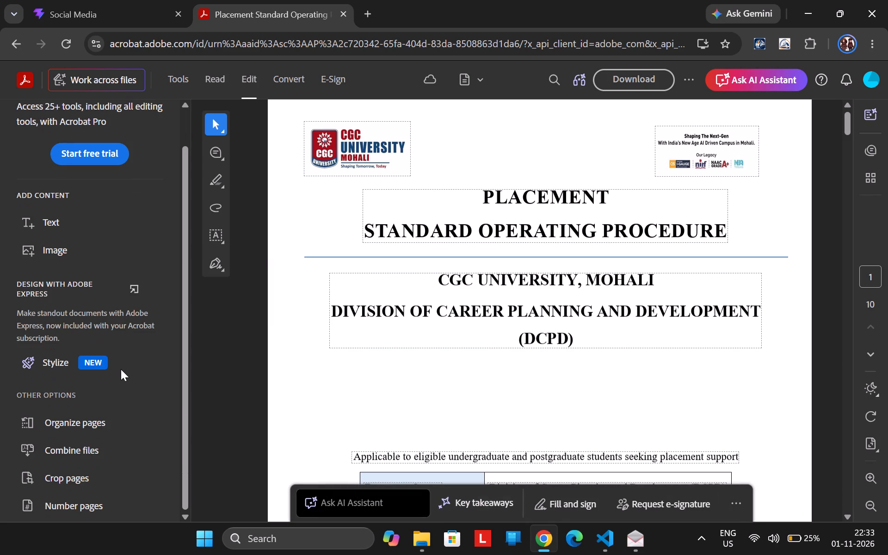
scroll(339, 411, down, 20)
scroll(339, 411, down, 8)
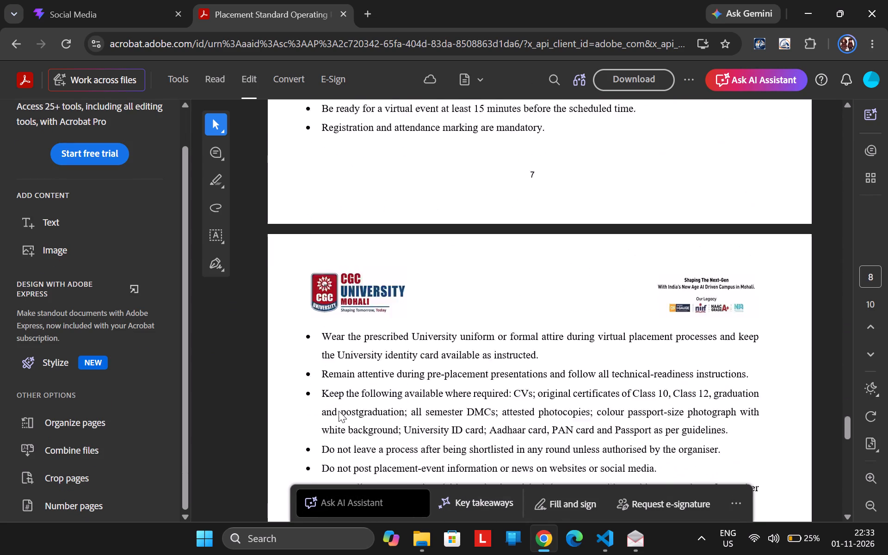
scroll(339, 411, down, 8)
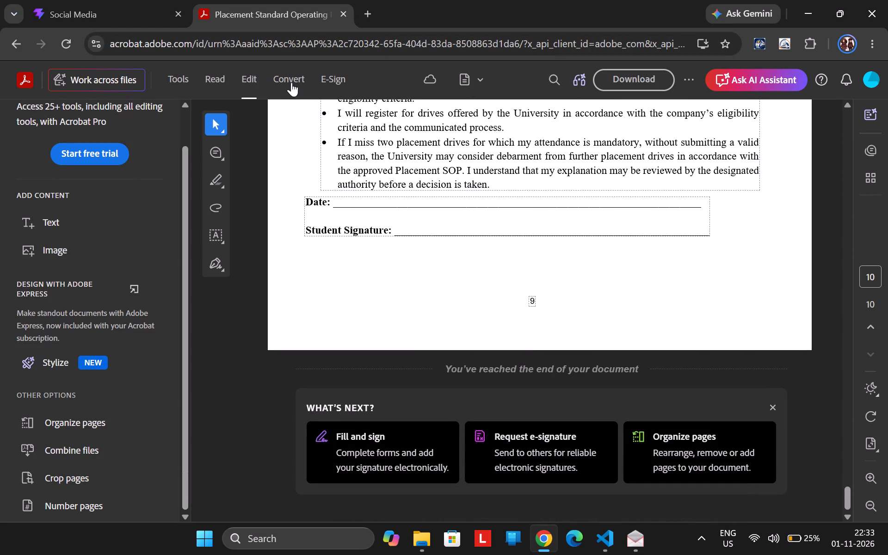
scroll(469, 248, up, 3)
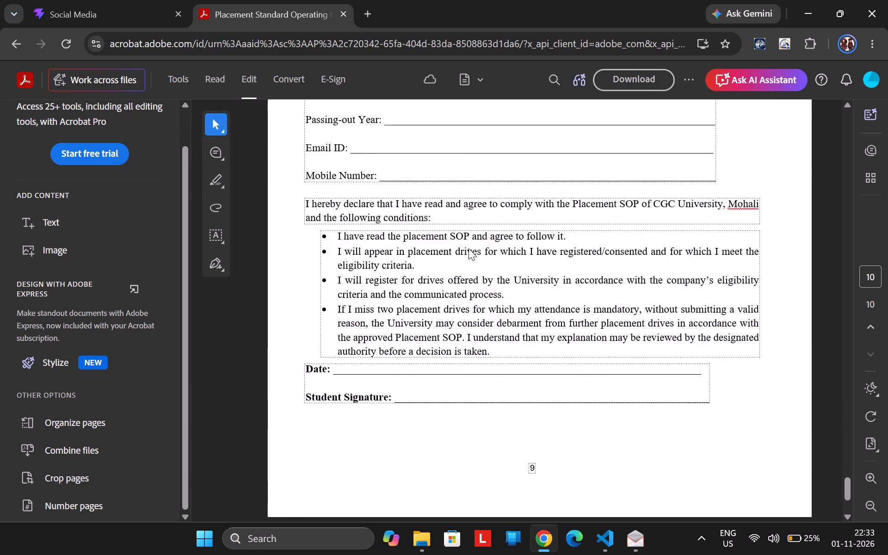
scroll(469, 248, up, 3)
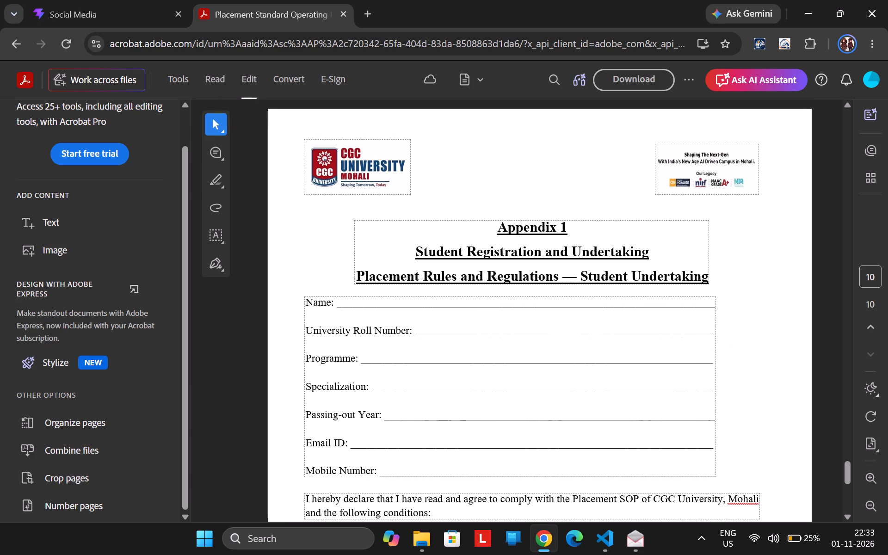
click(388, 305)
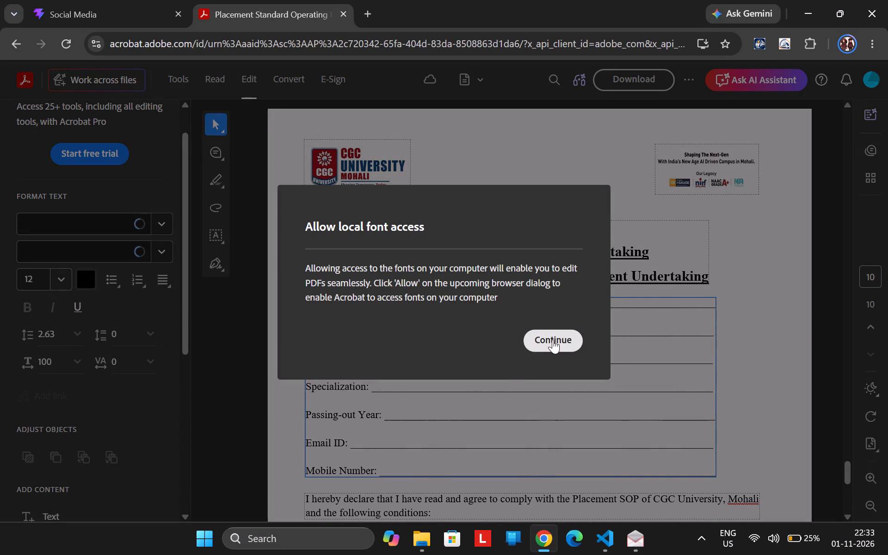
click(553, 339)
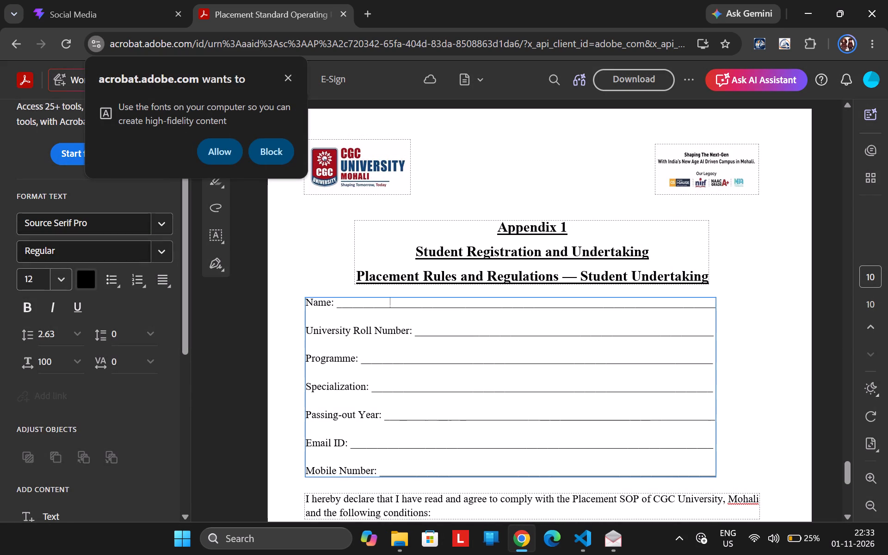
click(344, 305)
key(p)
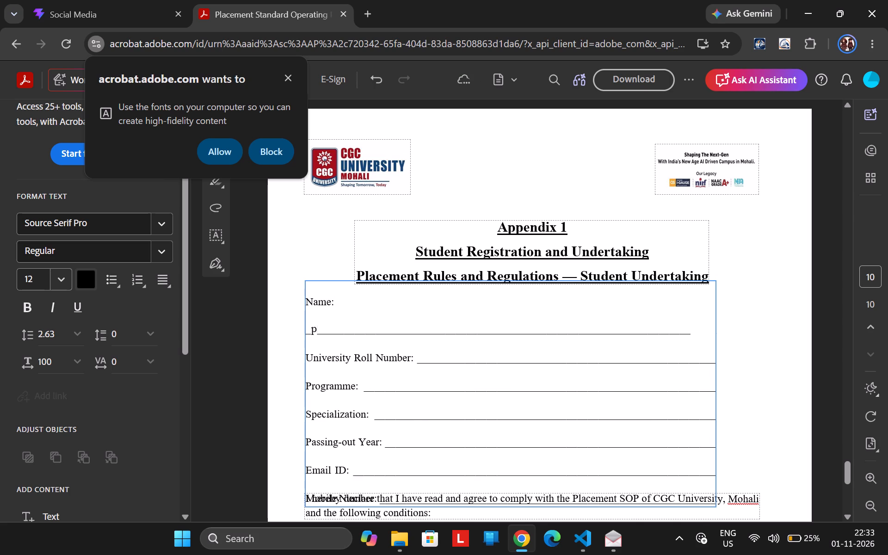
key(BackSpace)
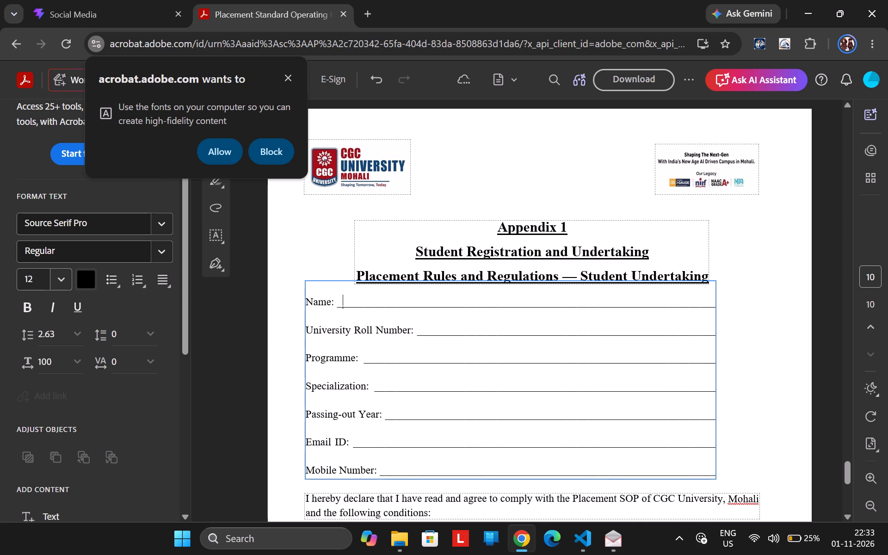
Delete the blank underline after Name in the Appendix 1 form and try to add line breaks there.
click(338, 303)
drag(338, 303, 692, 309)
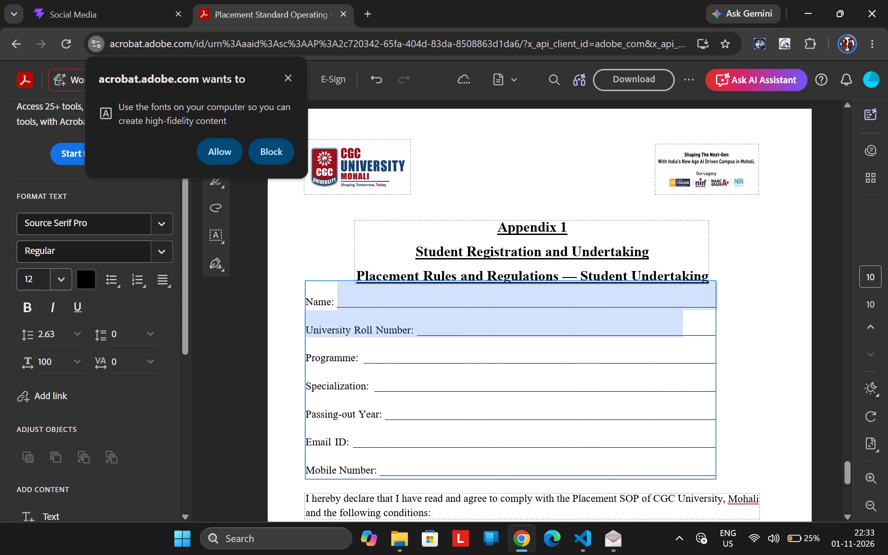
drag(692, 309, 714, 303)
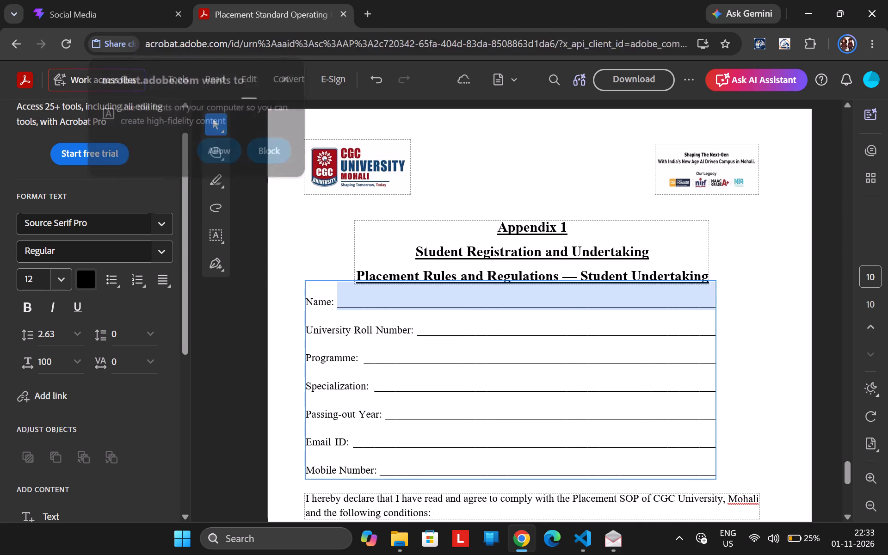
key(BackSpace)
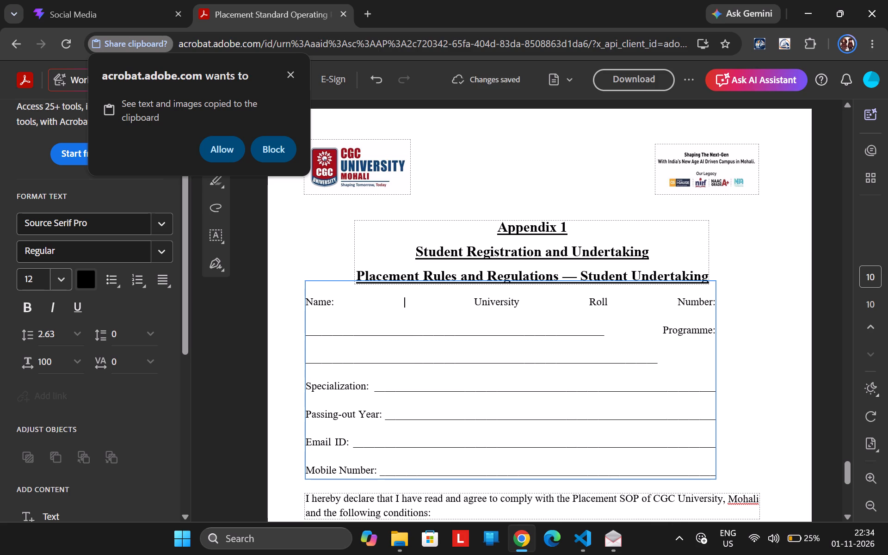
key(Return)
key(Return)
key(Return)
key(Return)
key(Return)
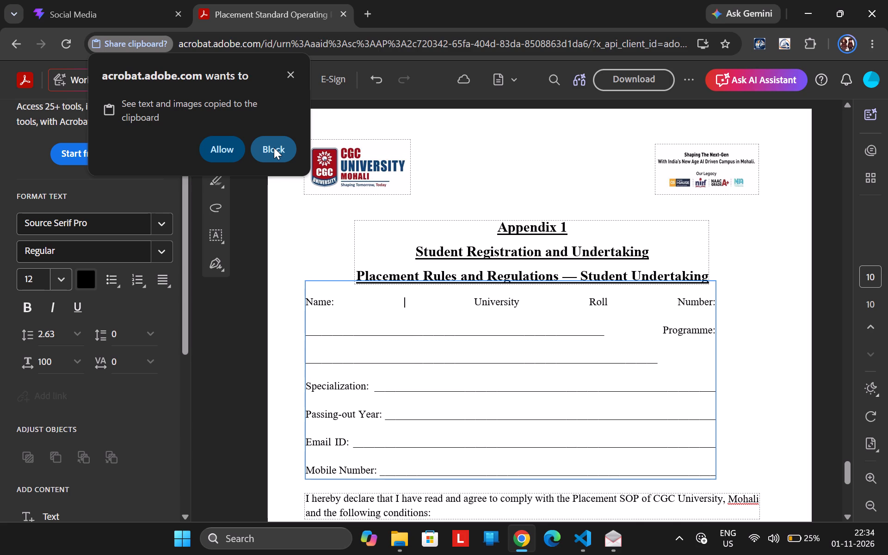
Allow acrobat.adobe.com to access the clipboard and the fonts on the computer.
click(230, 154)
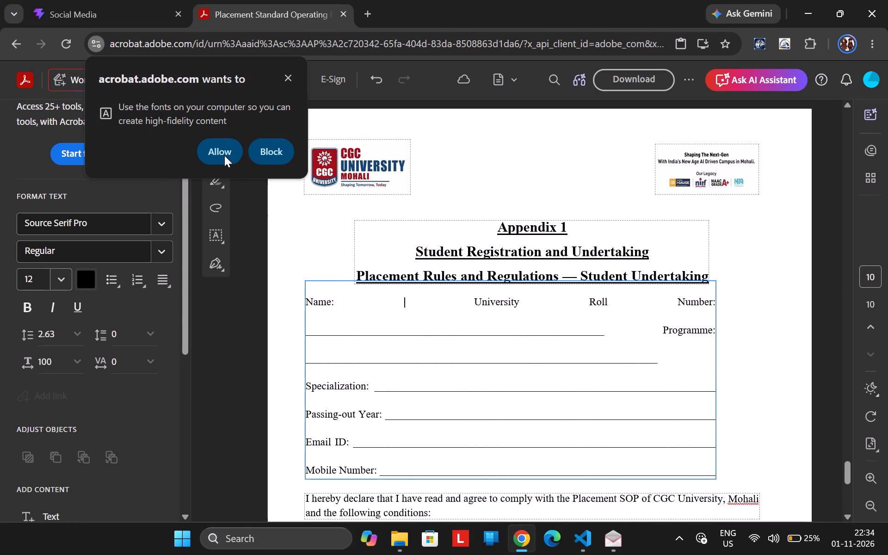
click(224, 154)
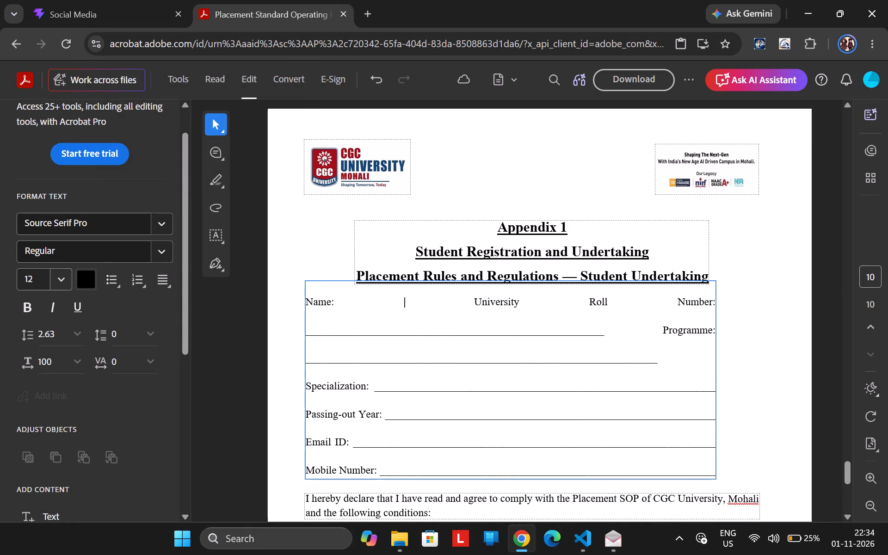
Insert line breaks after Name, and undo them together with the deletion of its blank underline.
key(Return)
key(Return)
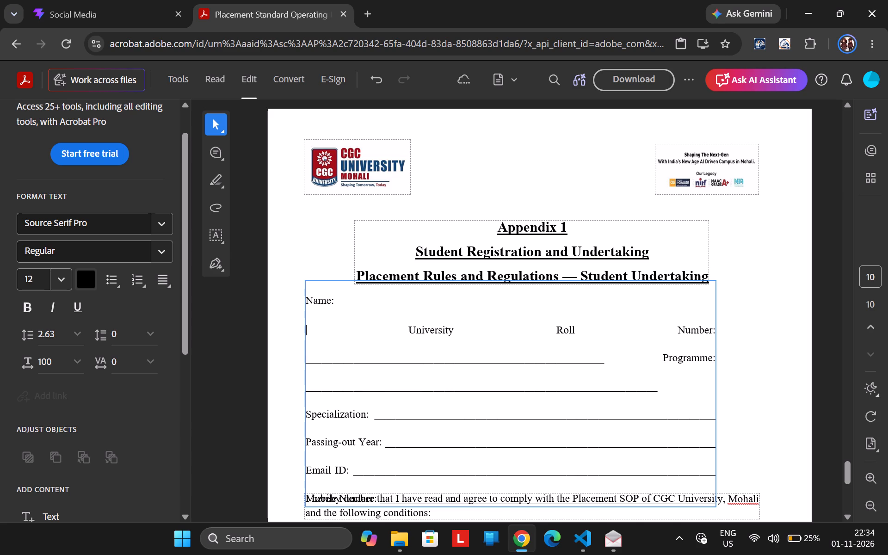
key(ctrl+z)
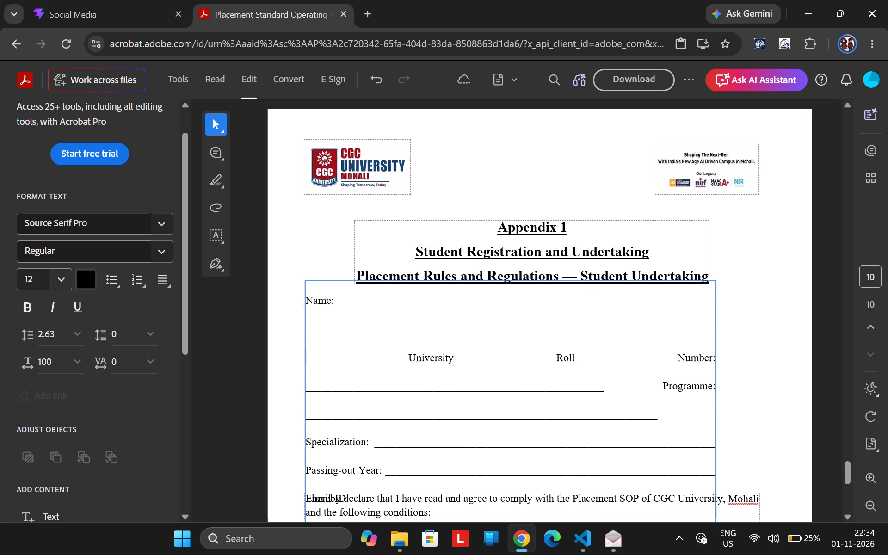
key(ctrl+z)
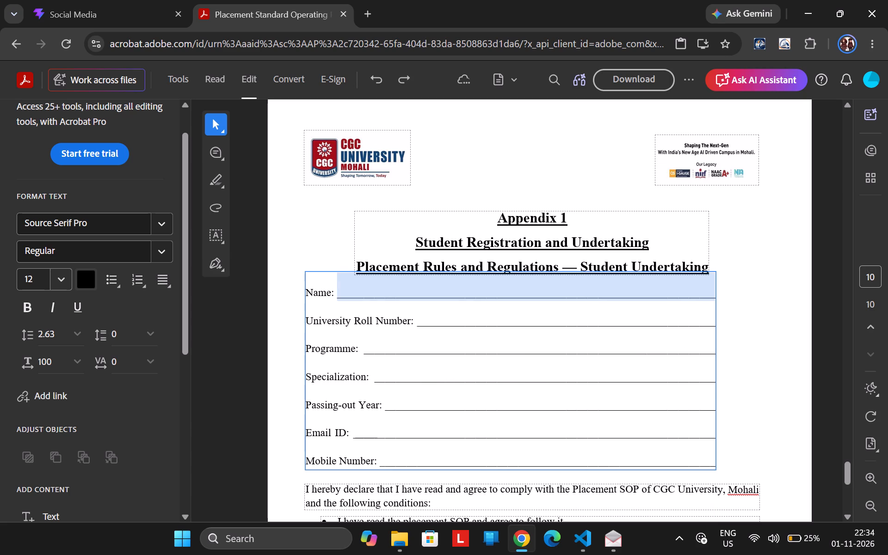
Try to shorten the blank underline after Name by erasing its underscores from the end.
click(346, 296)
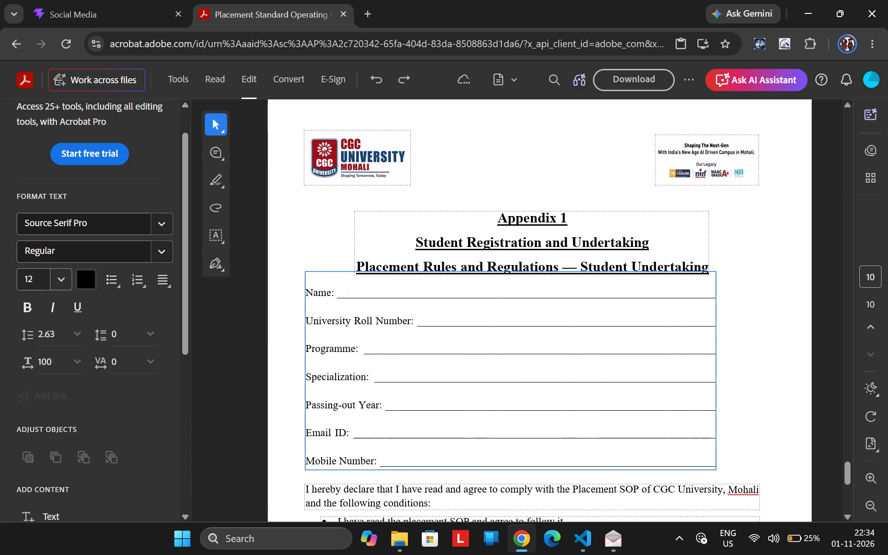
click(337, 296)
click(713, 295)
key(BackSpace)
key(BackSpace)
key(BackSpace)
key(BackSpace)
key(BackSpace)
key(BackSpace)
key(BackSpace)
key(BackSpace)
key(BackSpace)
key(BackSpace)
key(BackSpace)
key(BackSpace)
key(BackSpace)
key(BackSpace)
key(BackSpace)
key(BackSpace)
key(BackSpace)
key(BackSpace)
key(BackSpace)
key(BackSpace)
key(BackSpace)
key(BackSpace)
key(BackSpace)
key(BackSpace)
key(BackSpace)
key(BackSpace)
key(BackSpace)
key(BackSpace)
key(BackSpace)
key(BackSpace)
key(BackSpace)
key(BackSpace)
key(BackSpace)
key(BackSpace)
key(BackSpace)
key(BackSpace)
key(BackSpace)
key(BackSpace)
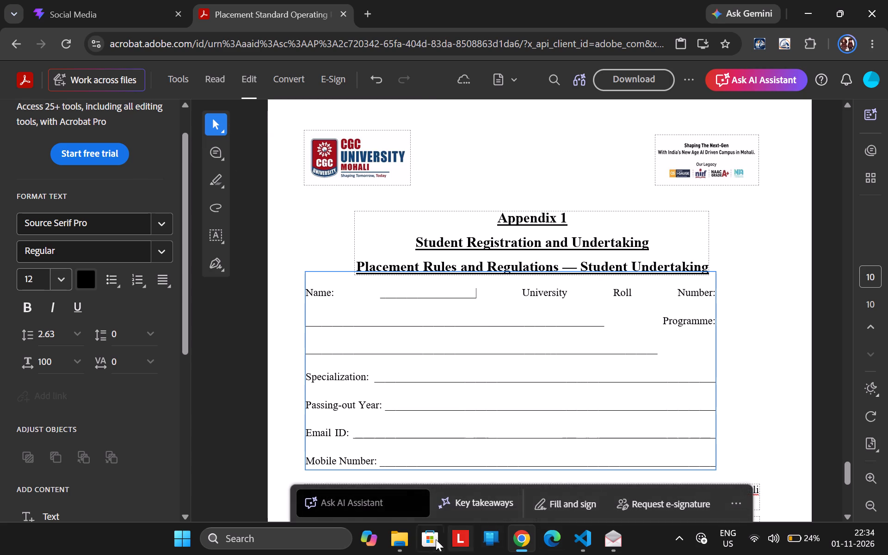
Switch to Word and open the recent file "Placement Standard Operating Procedure (SOP) - CGC University, Mohali".
click(284, 538)
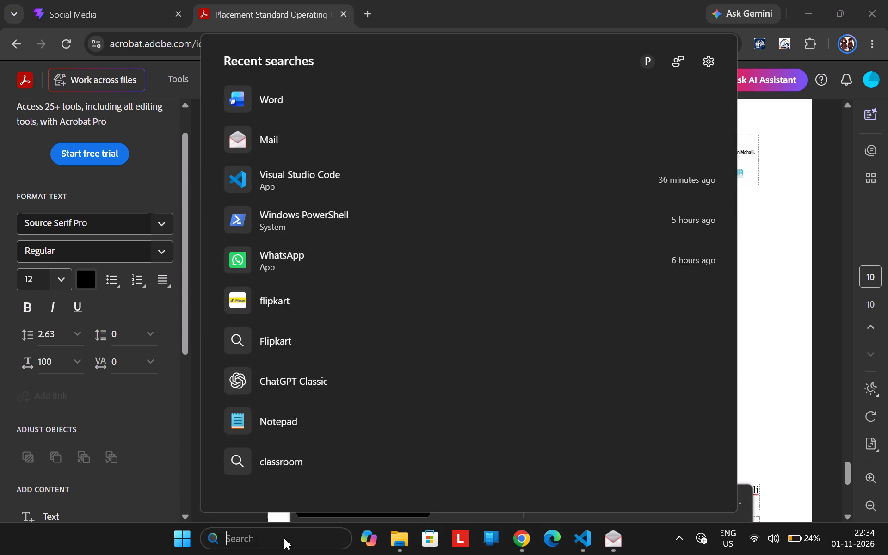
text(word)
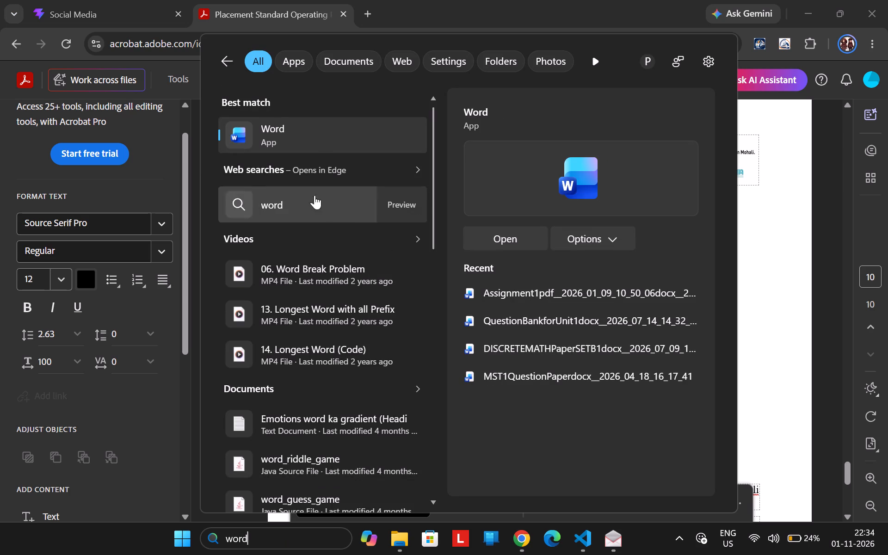
click(312, 141)
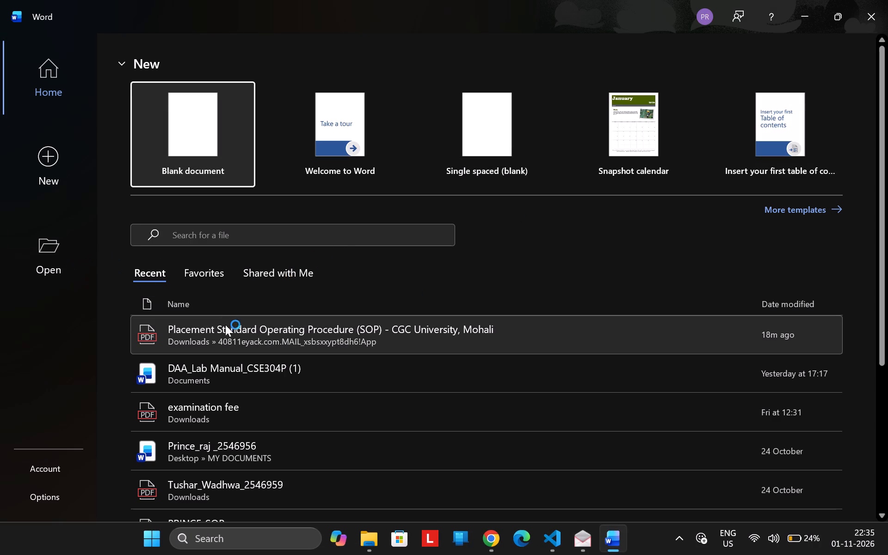
click(244, 336)
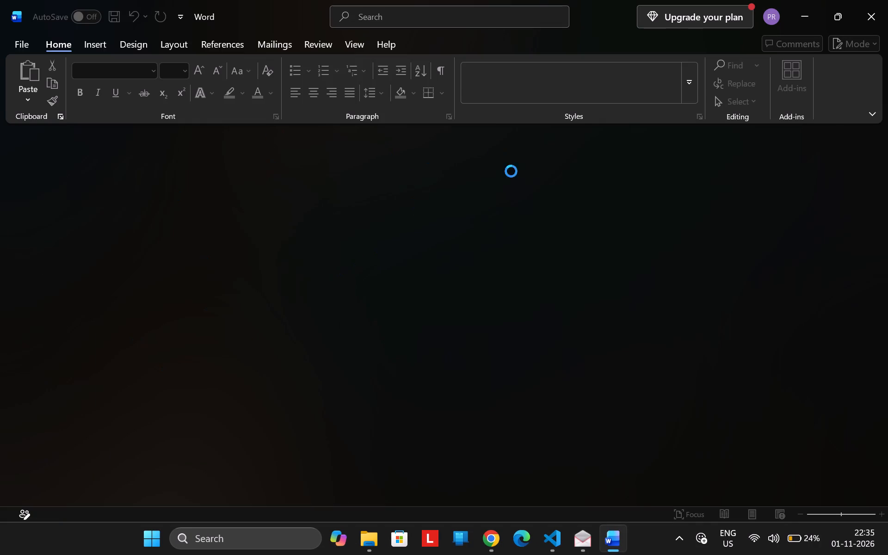
In the Appendix 1 form, replace the blank underline after Name with the student's name.
scroll(450, 259, down, 8)
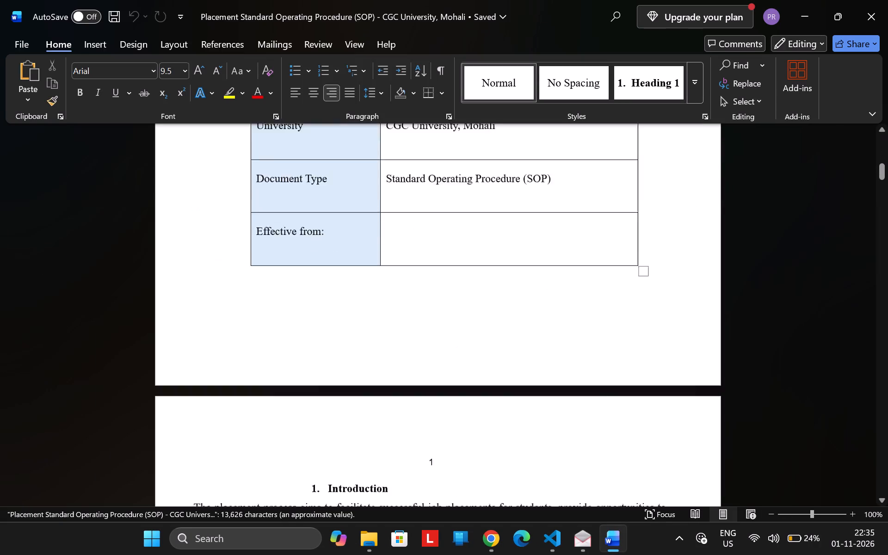
scroll(450, 259, down, 7)
scroll(450, 259, down, 20)
scroll(450, 259, down, 20)
scroll(450, 259, up, 14)
scroll(450, 259, down, 5)
scroll(450, 259, up, 2)
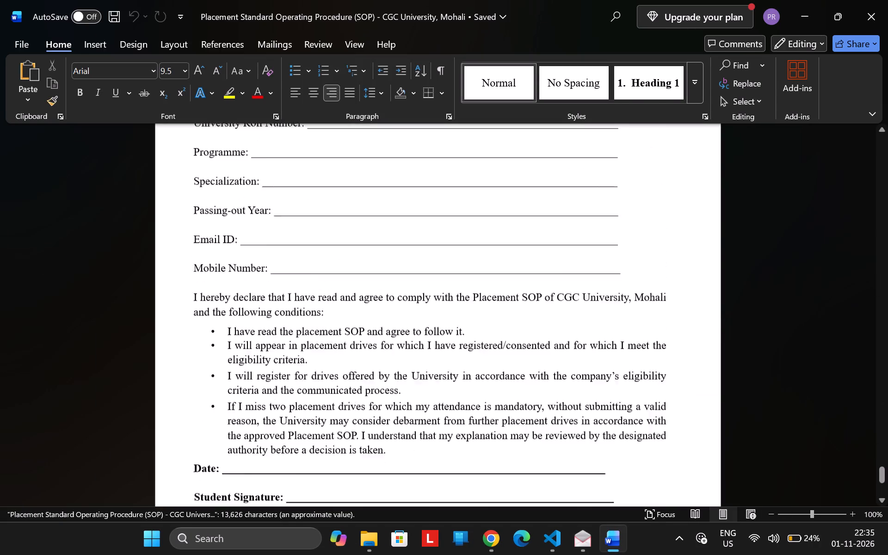
scroll(450, 259, up, 2)
click(623, 276)
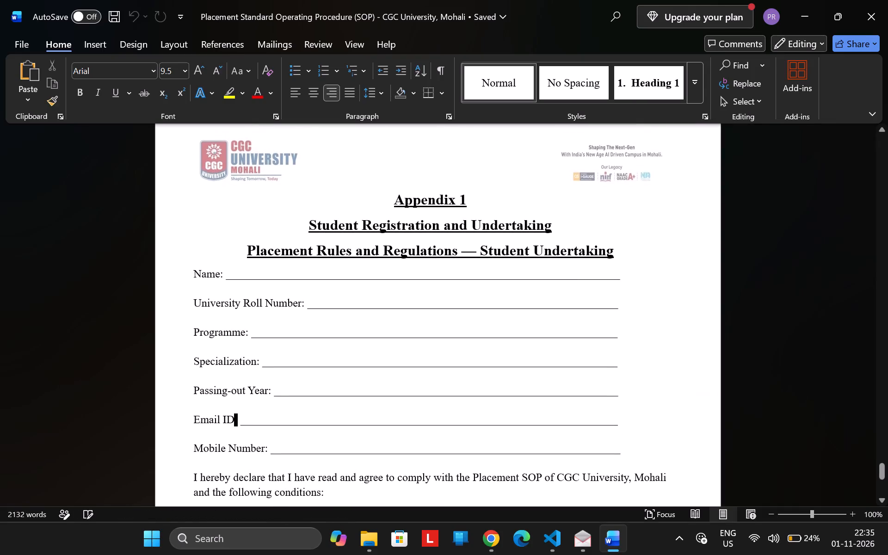
drag(623, 276, 224, 282)
key(BackSpace)
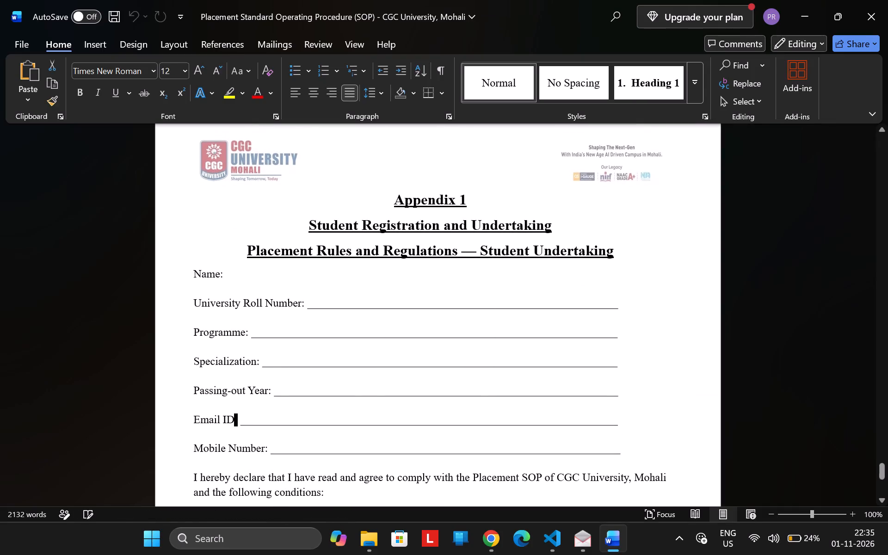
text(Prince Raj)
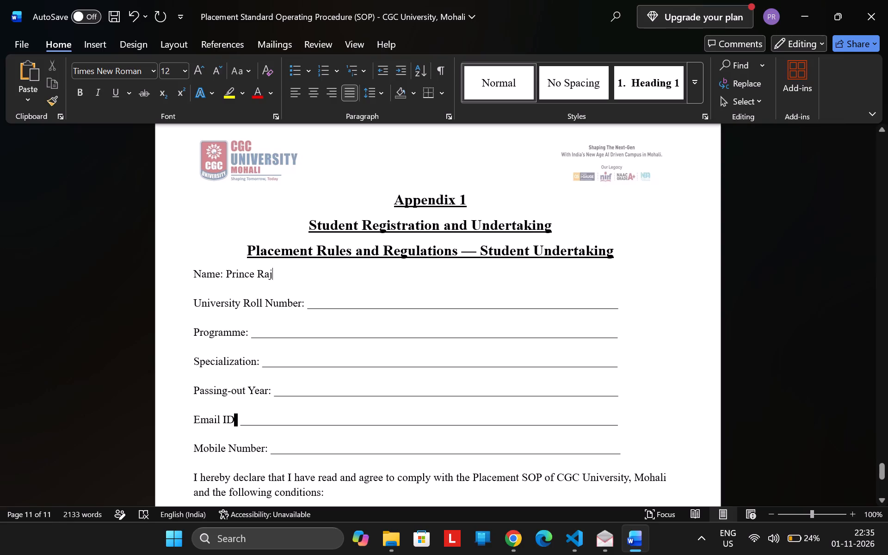
Replace the blank underline after University Roll Number with the student's roll number.
drag(623, 306, 308, 316)
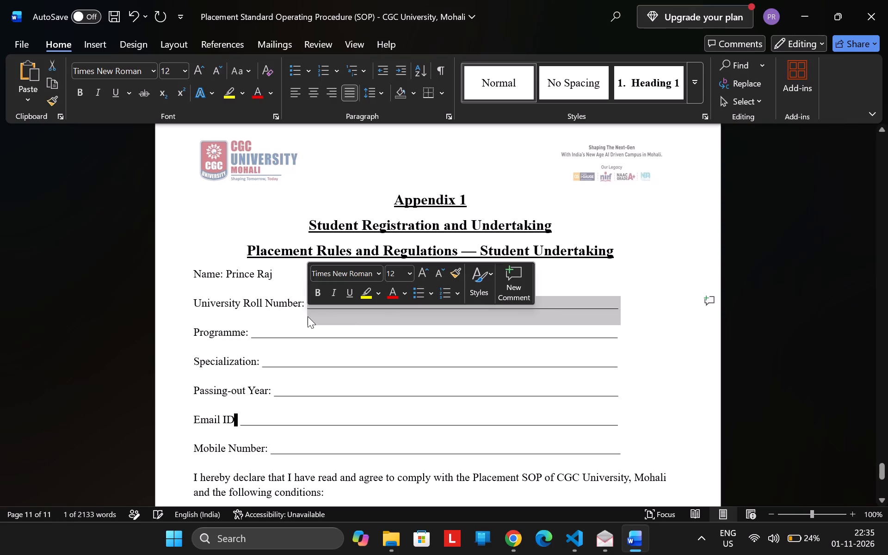
key(BackSpace)
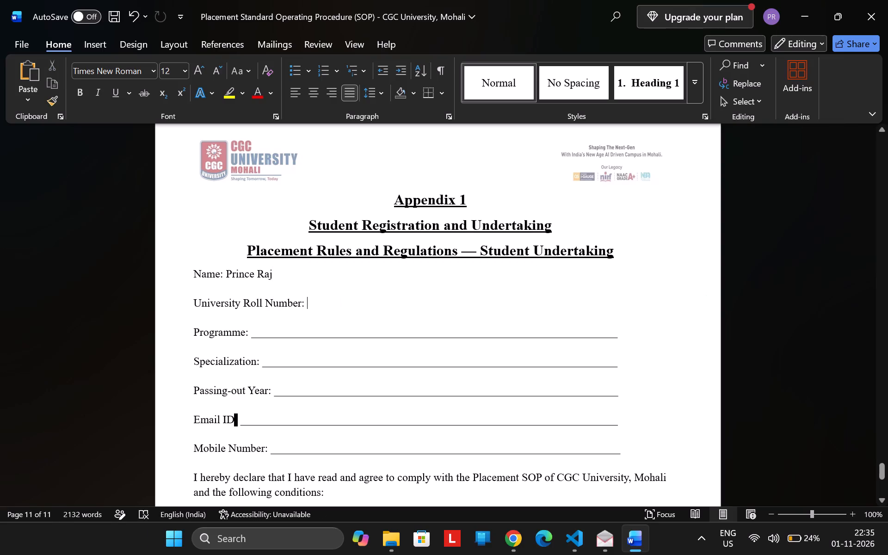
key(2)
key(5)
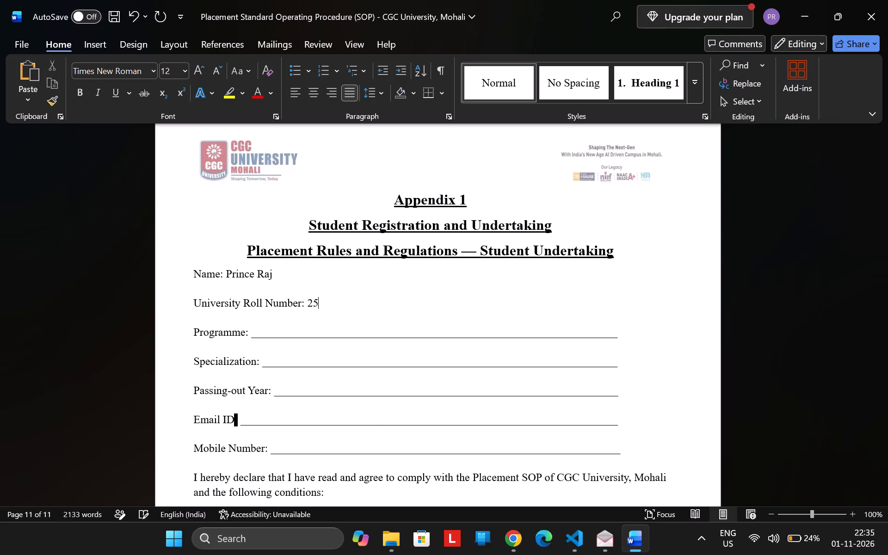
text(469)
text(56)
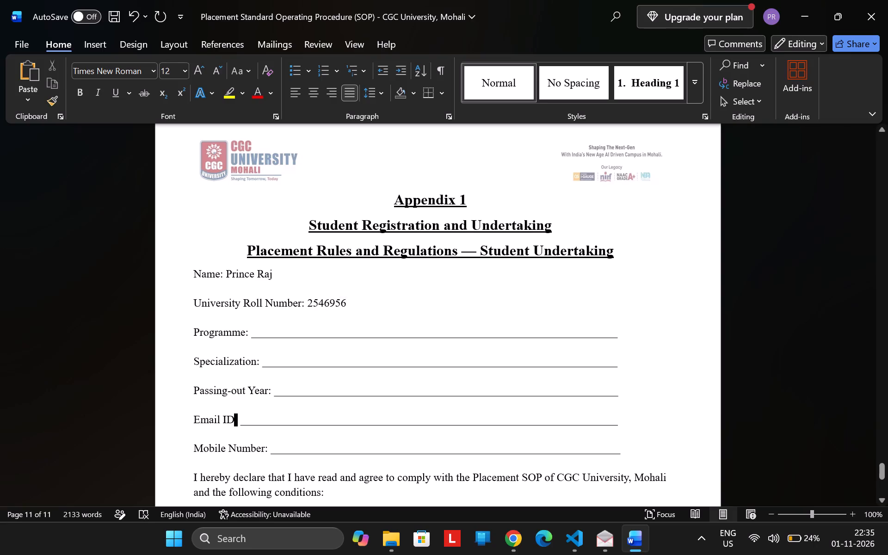
Replace the blank underline after Programme with "B.Tech".
drag(616, 338, 250, 339)
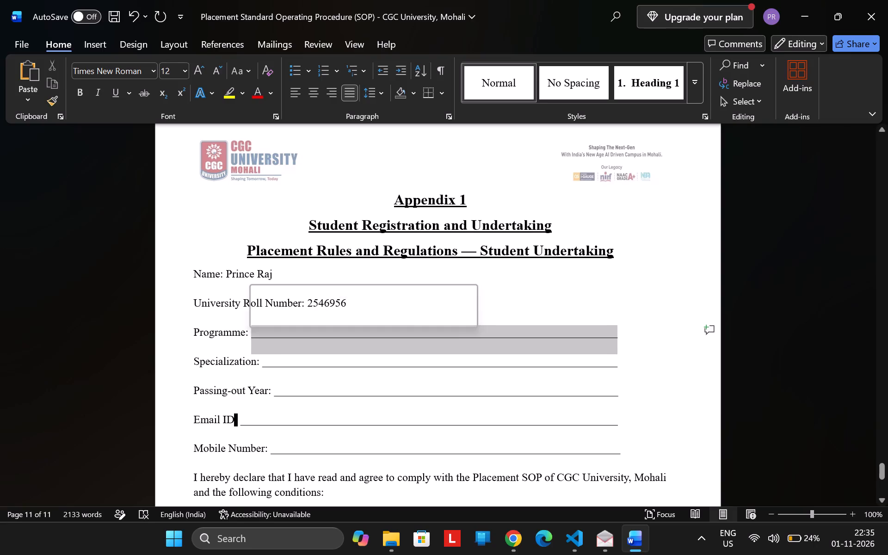
key(BackSpace)
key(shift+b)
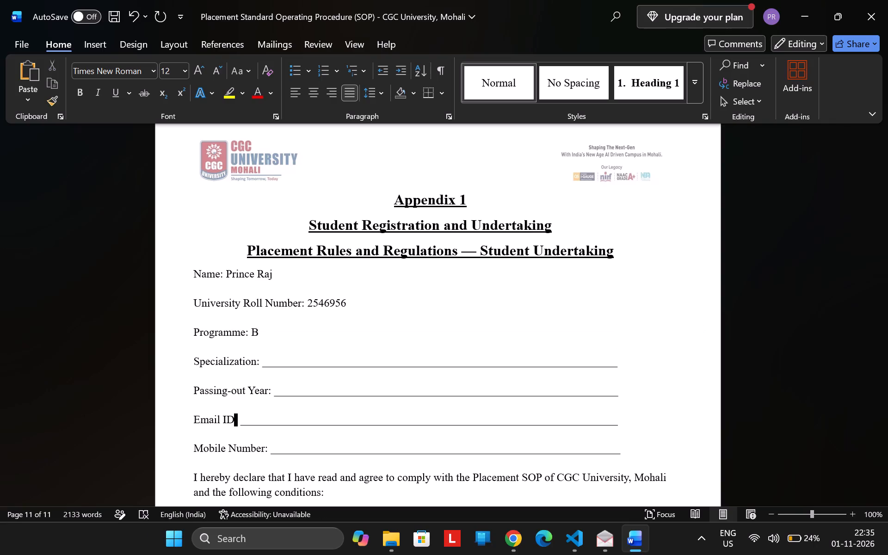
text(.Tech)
Replace the blank underline after Specialization with "AIML", leaving the Programme entry out of the selection.
drag(623, 366, 260, 355)
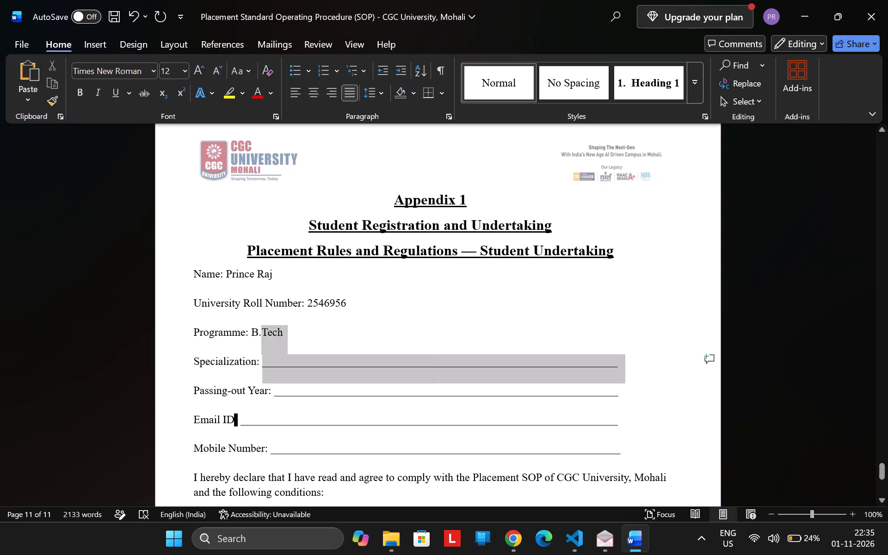
drag(260, 355, 261, 369)
key(BackSpace)
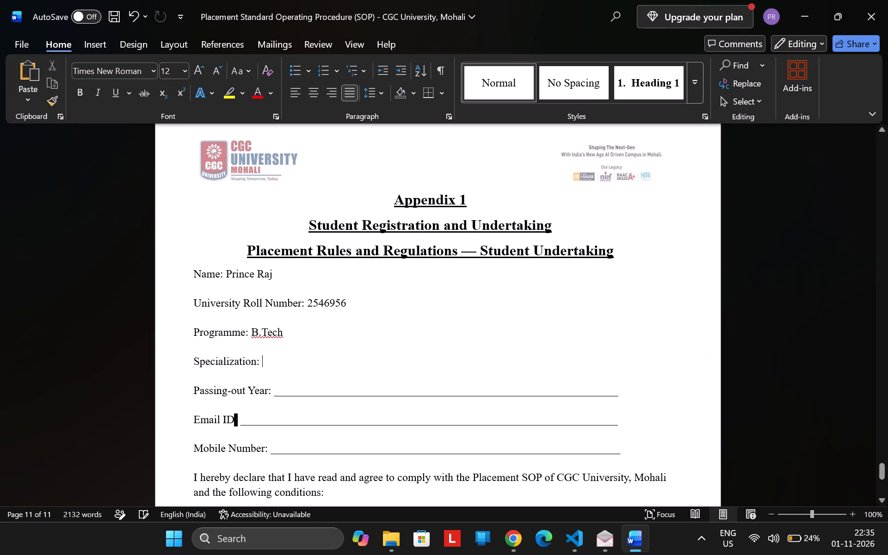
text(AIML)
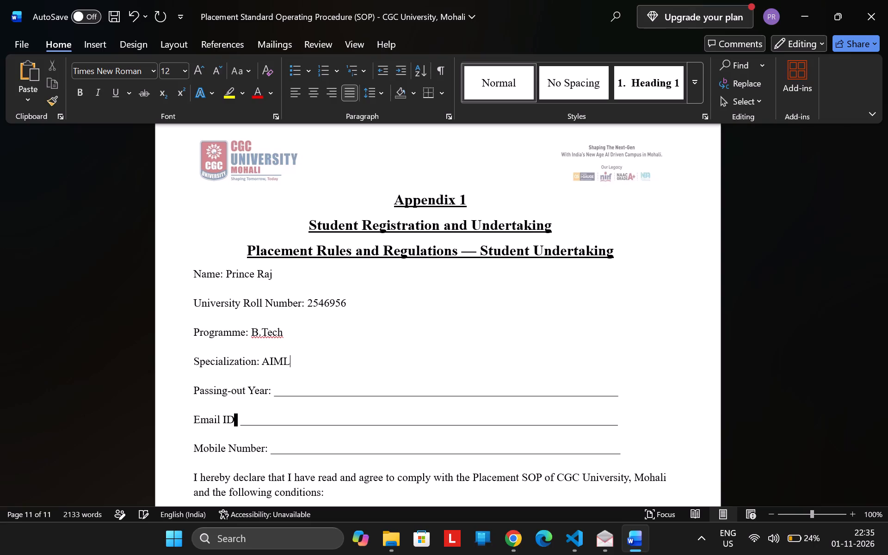
Replace the entire blank underline after Passing-out Year with "2028".
drag(620, 390, 289, 406)
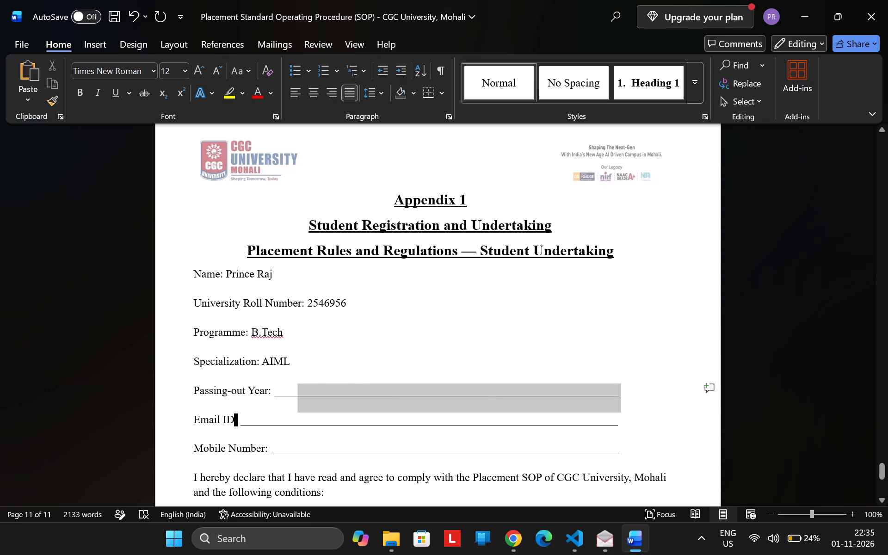
drag(289, 406, 274, 410)
key(BackSpace)
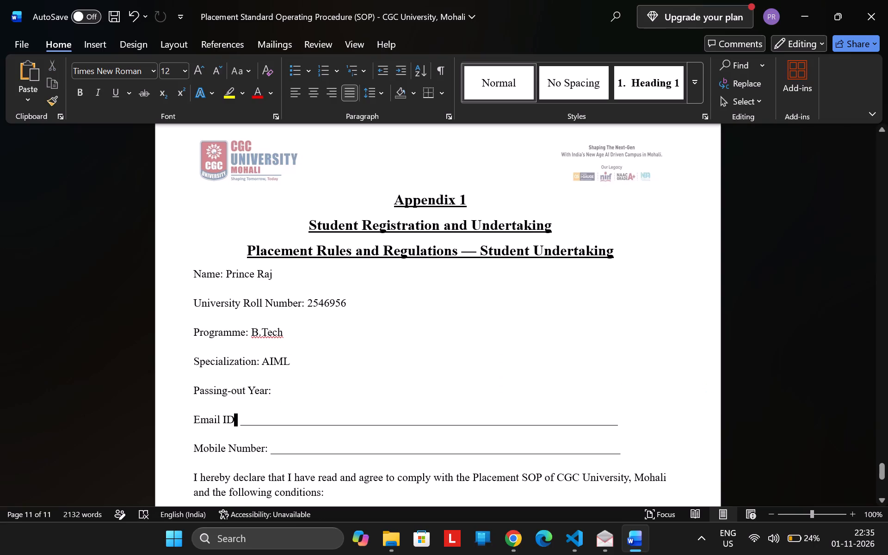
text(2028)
Select the blank underline after Email ID in the Appendix 1 form.
drag(621, 425, 238, 428)
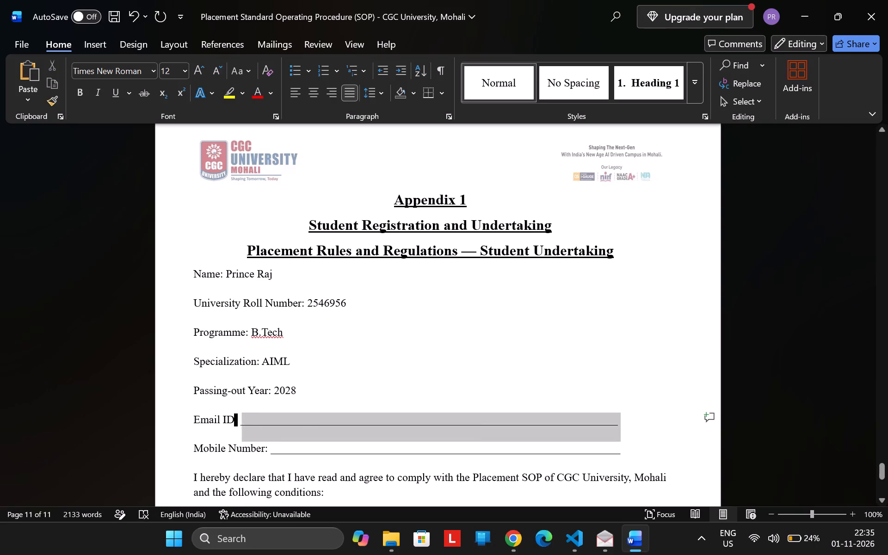
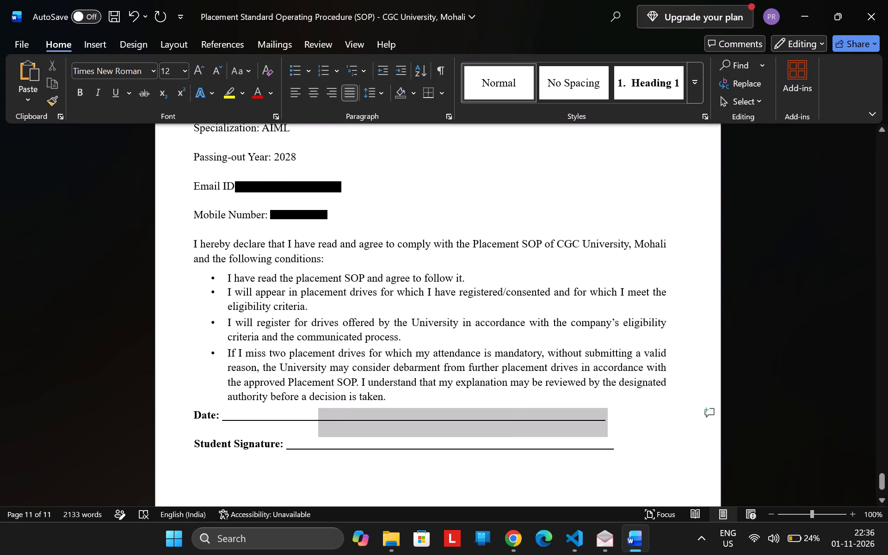
Replace the blank underline after Date in the undertaking form with "1/11/2026".
drag(297, 419, 221, 428)
key(BackSpace)
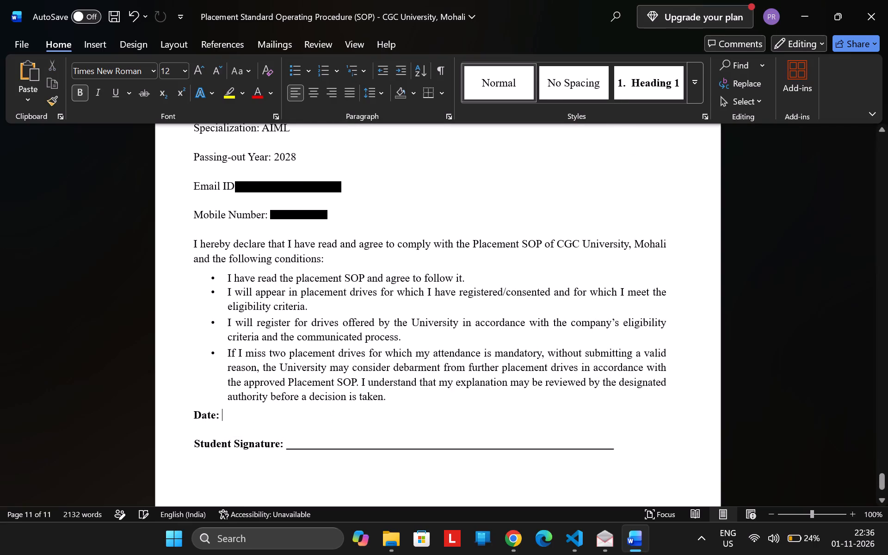
key(1)
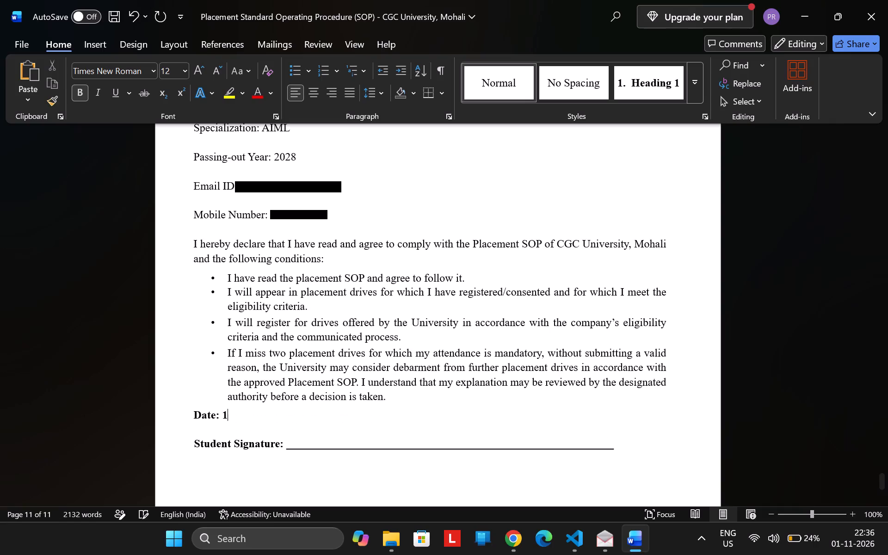
text(/11/)
text(2026)
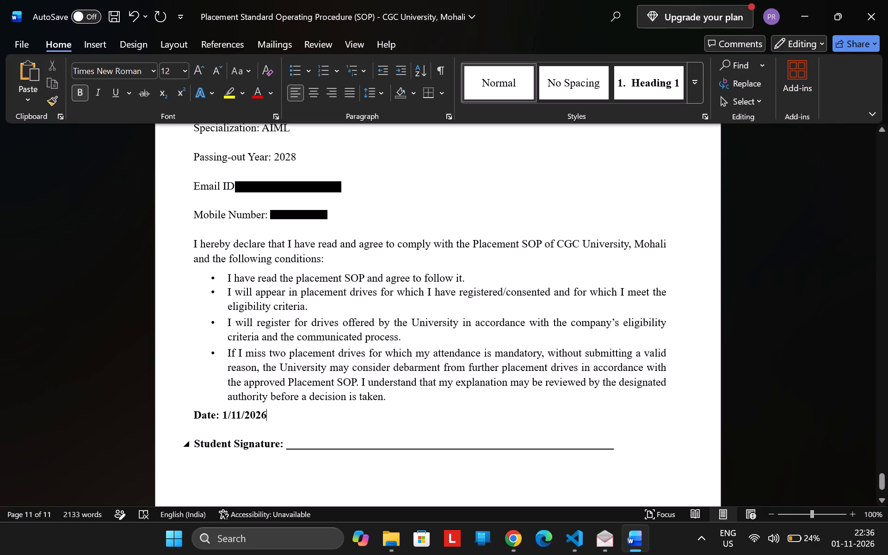
click(621, 445)
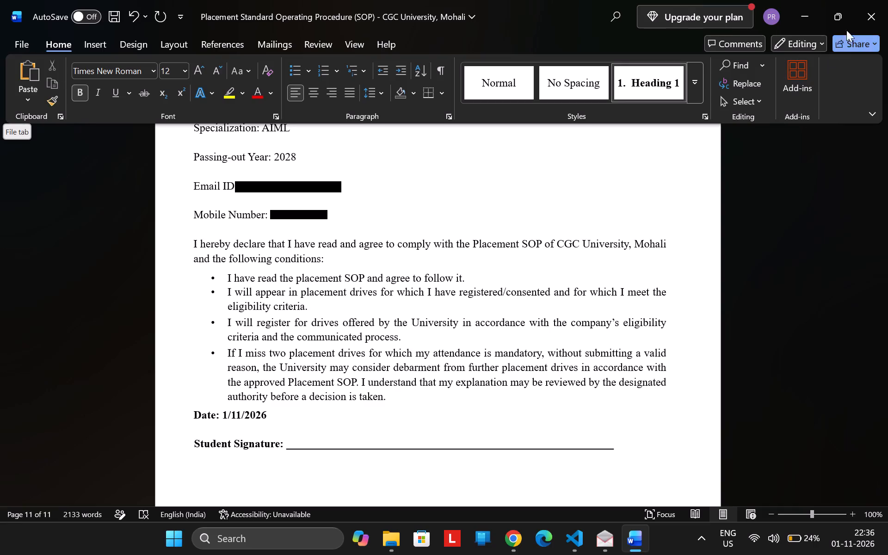
Save a copy of the filled placement SOP as a PDF in the Downloads folder, keeping its file name.
click(878, 16)
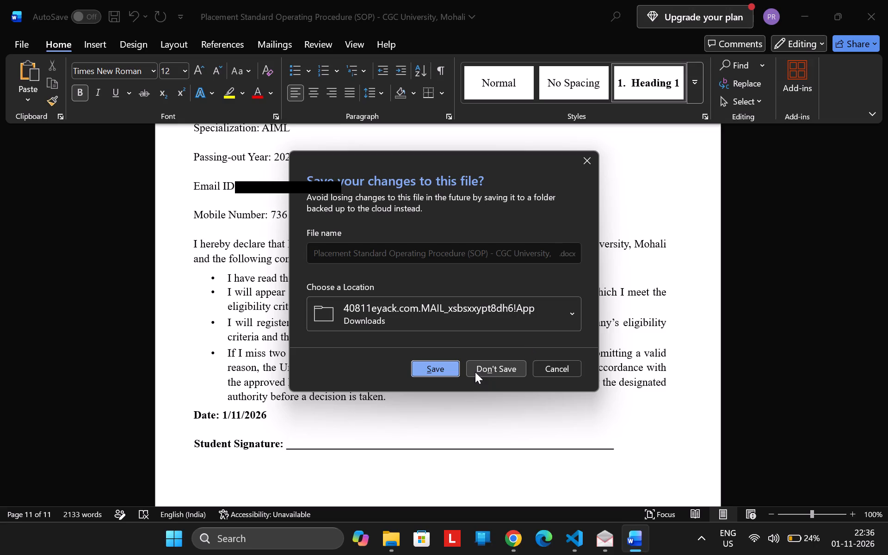
click(592, 154)
click(26, 50)
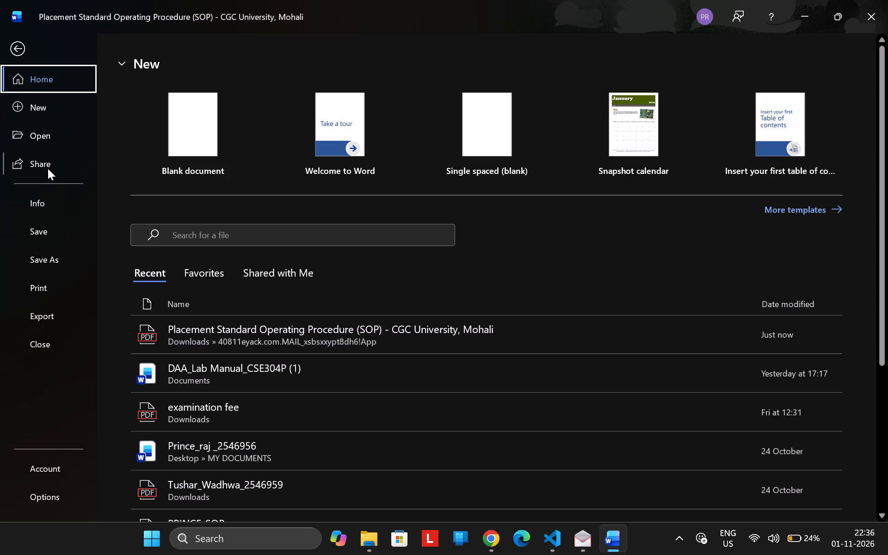
click(44, 259)
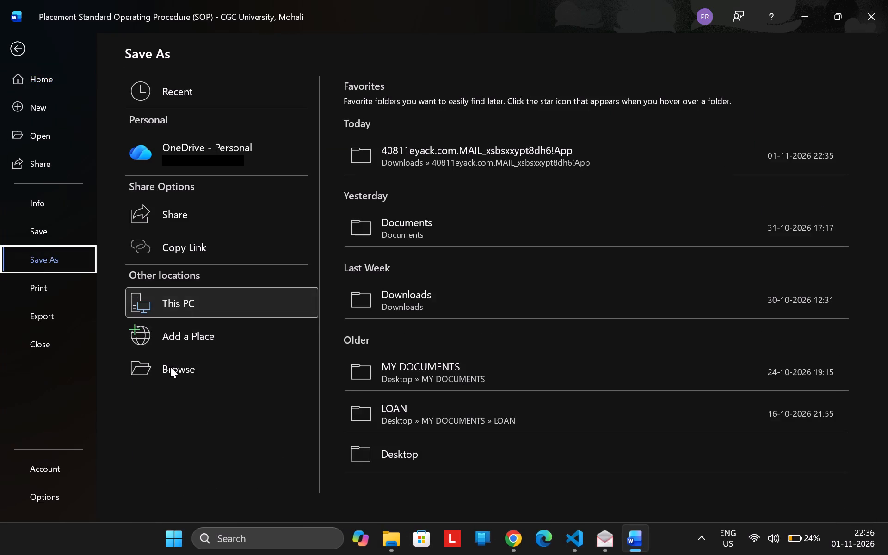
click(169, 369)
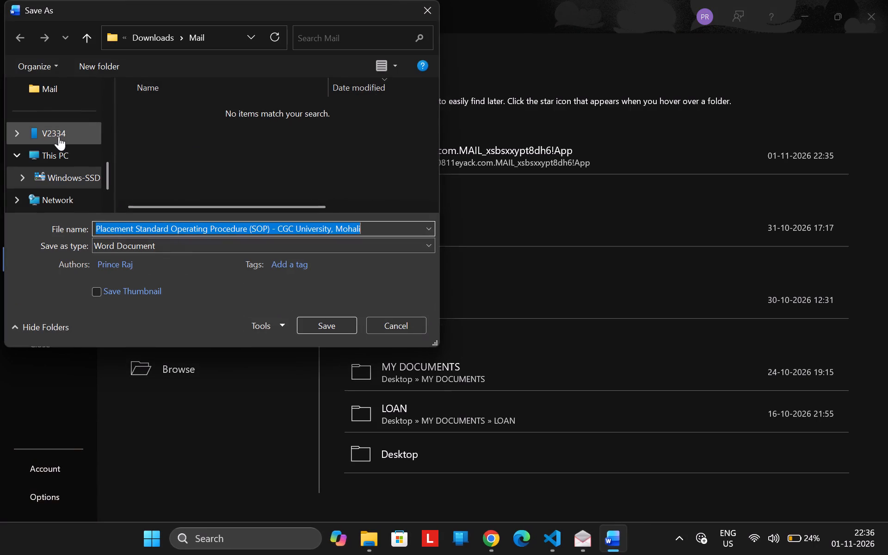
scroll(50, 131, up, 4)
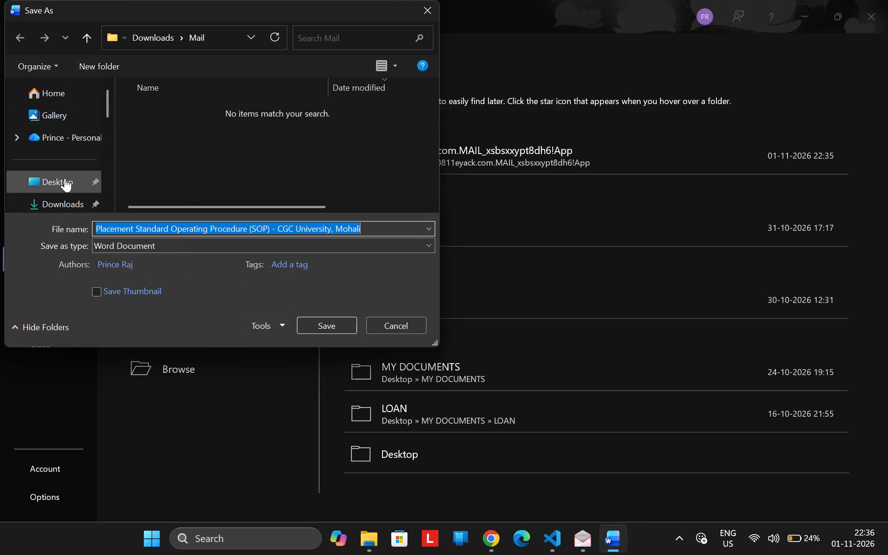
click(65, 192)
click(64, 203)
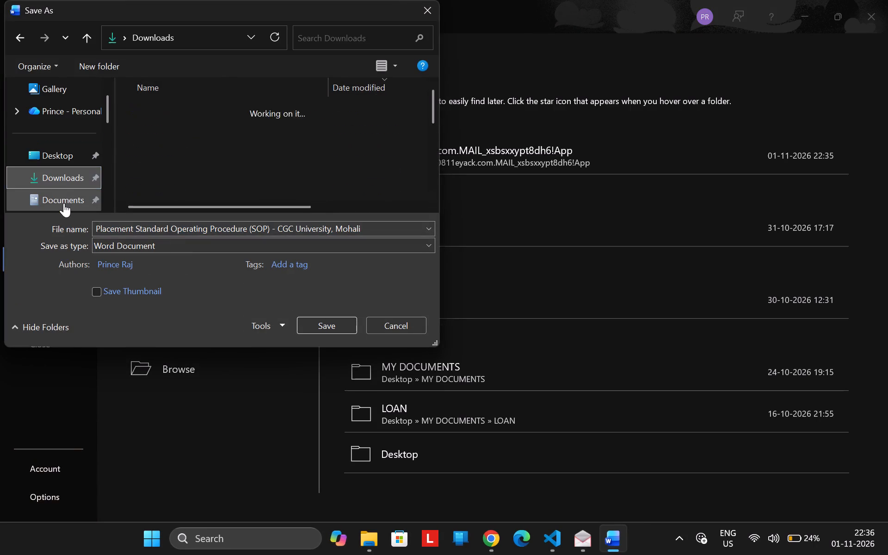
click(261, 248)
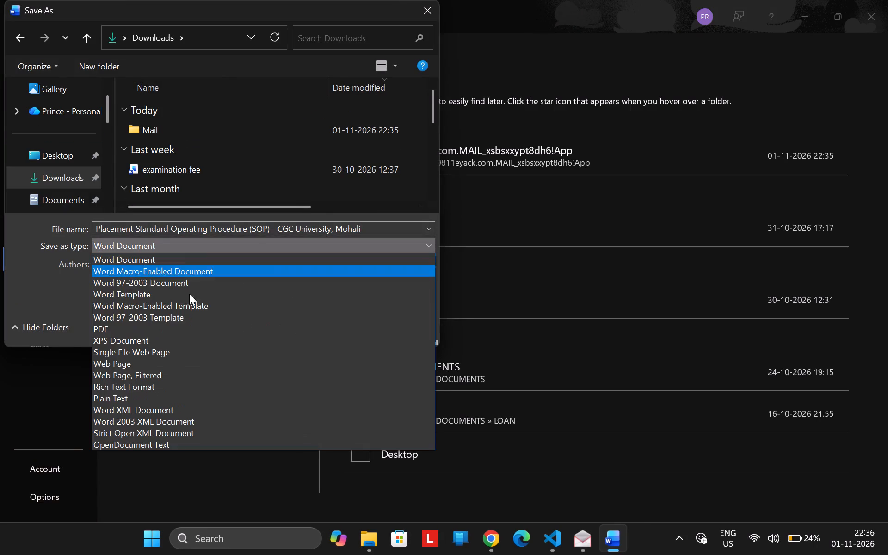
click(146, 330)
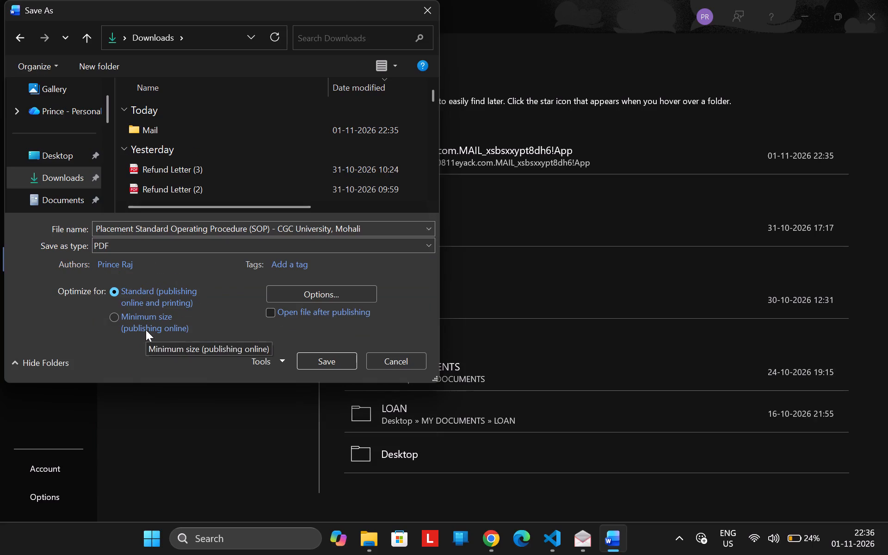
click(310, 367)
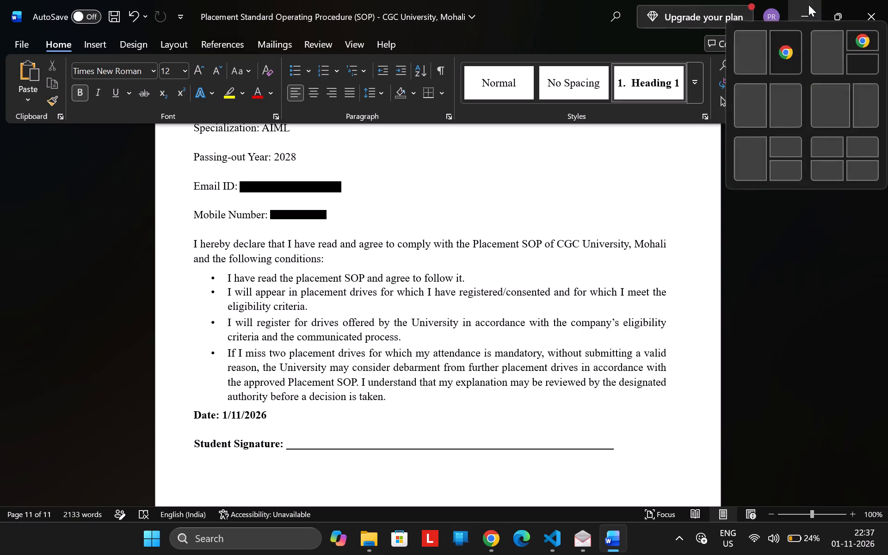
Switch to Chrome, return to Acrobat's Edit a PDF page and open the newly saved placement SOP PDF from Downloads.
click(808, 5)
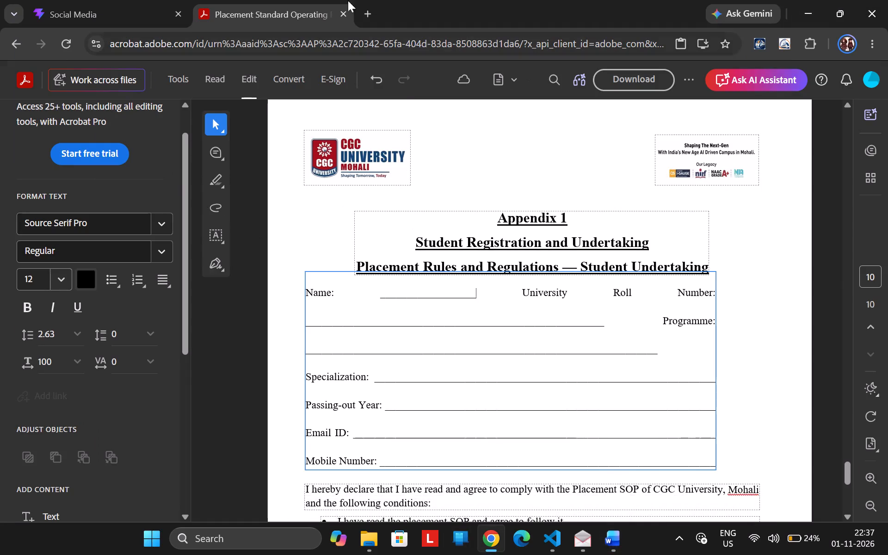
click(9, 44)
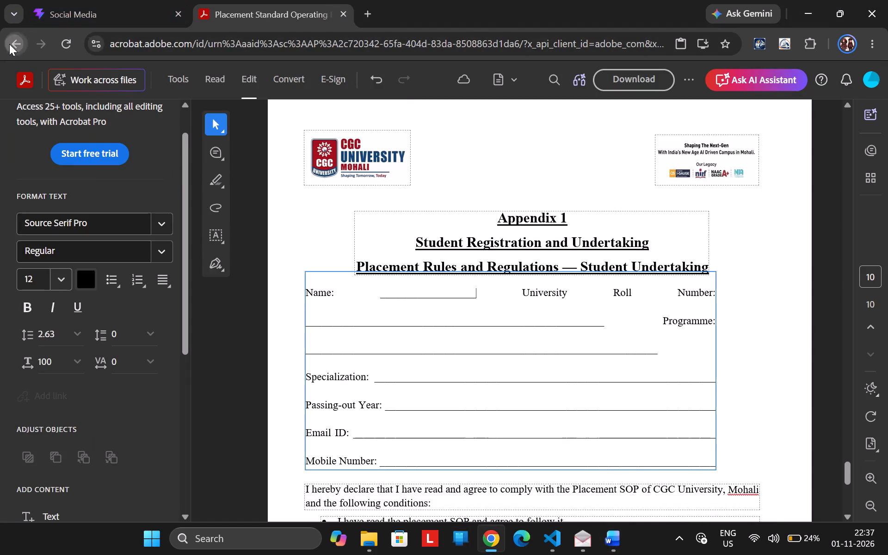
click(9, 44)
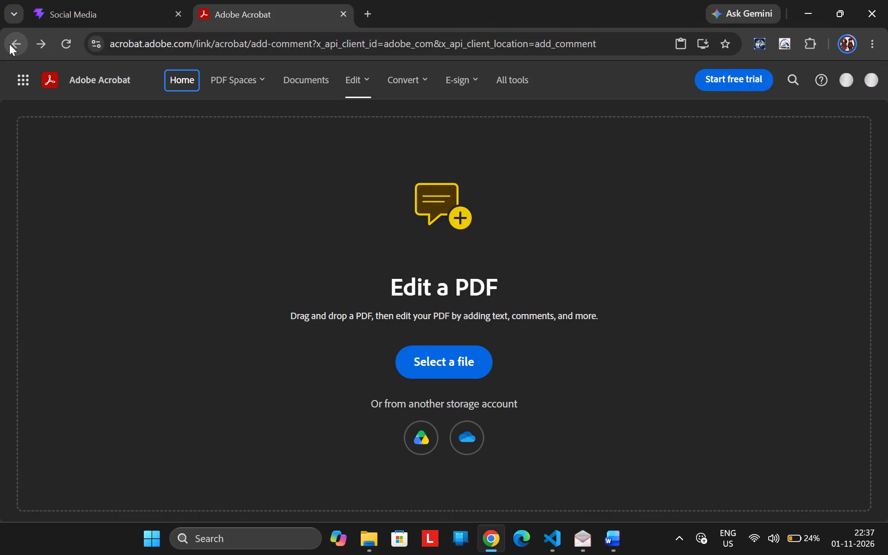
click(437, 365)
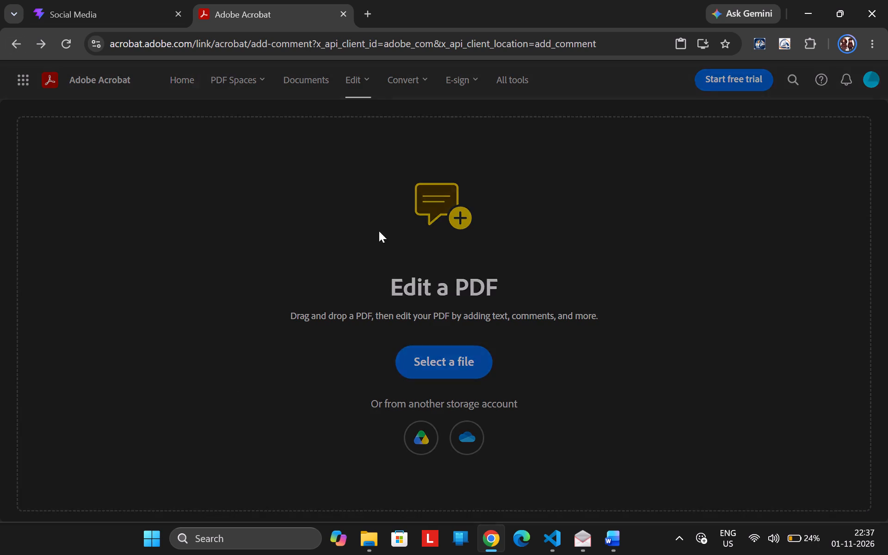
click(448, 370)
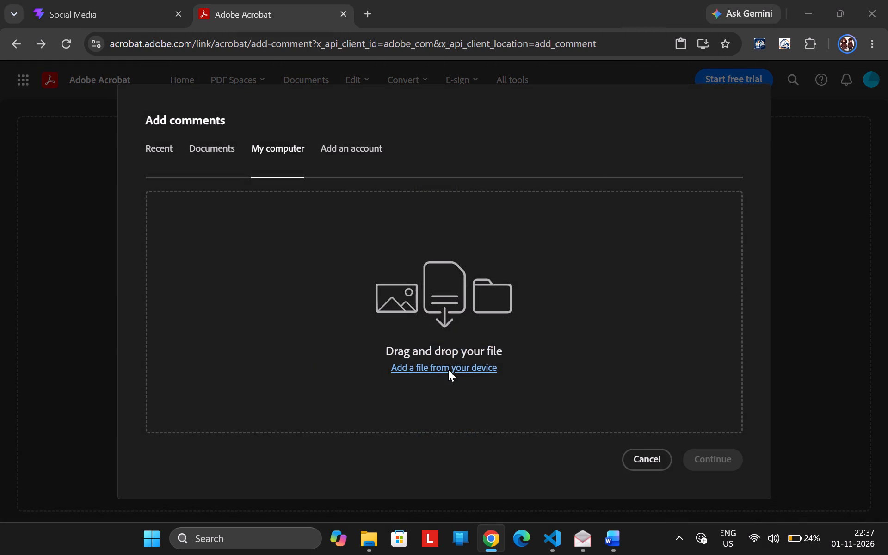
click(198, 230)
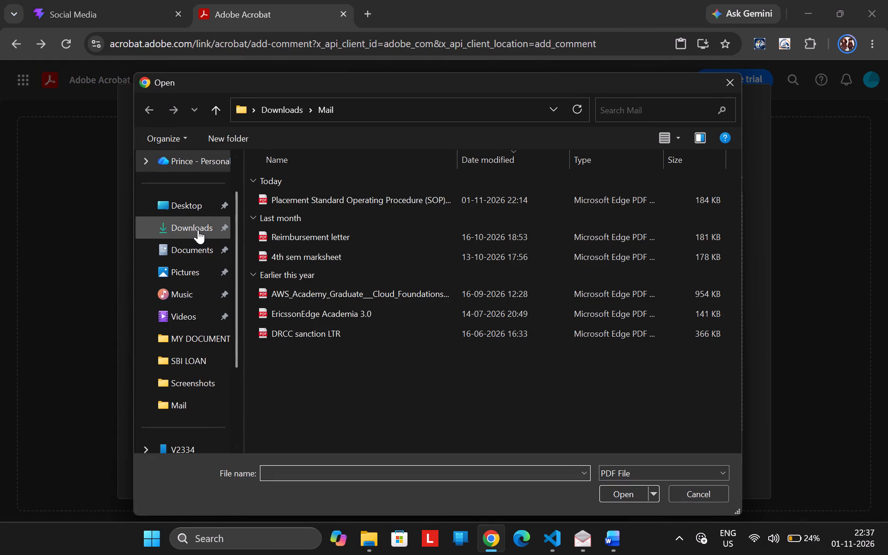
click(355, 203)
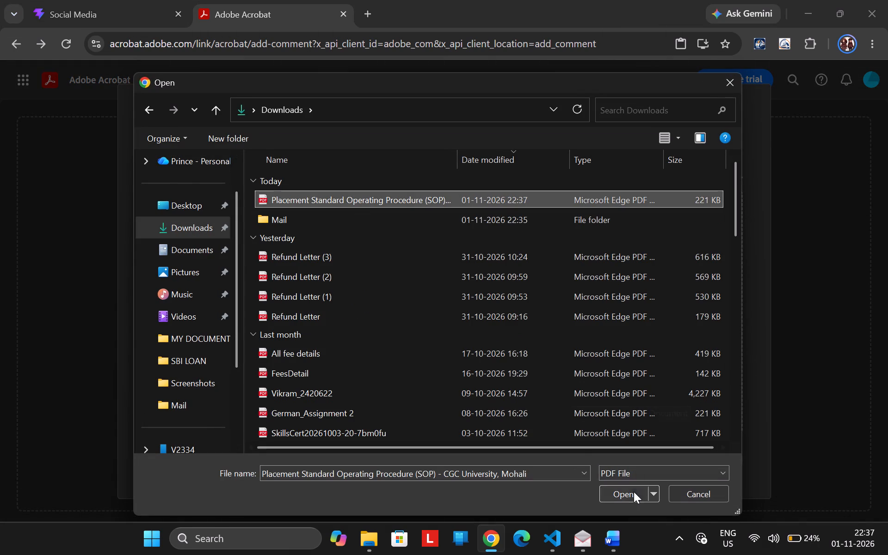
click(632, 492)
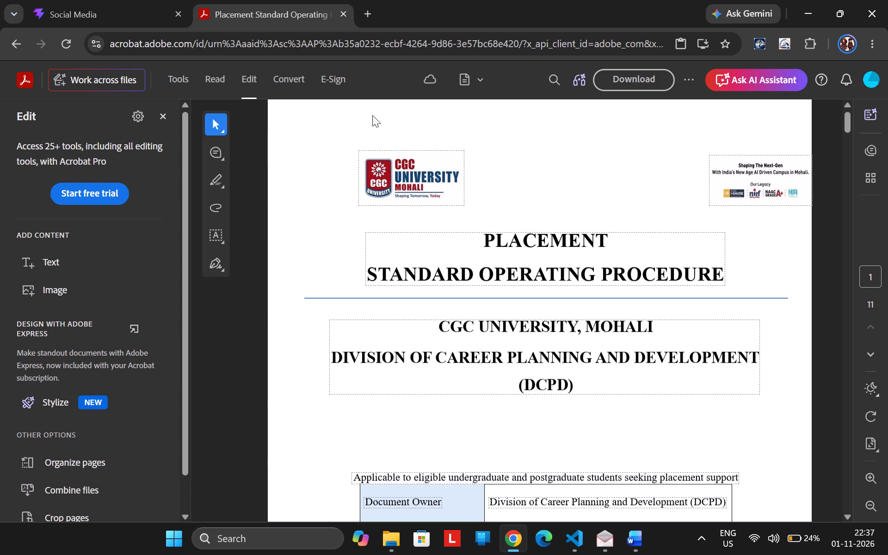
Find the Student Signature line on the last page of the PDF and place the text cursor on its underline.
scroll(522, 332, down, 8)
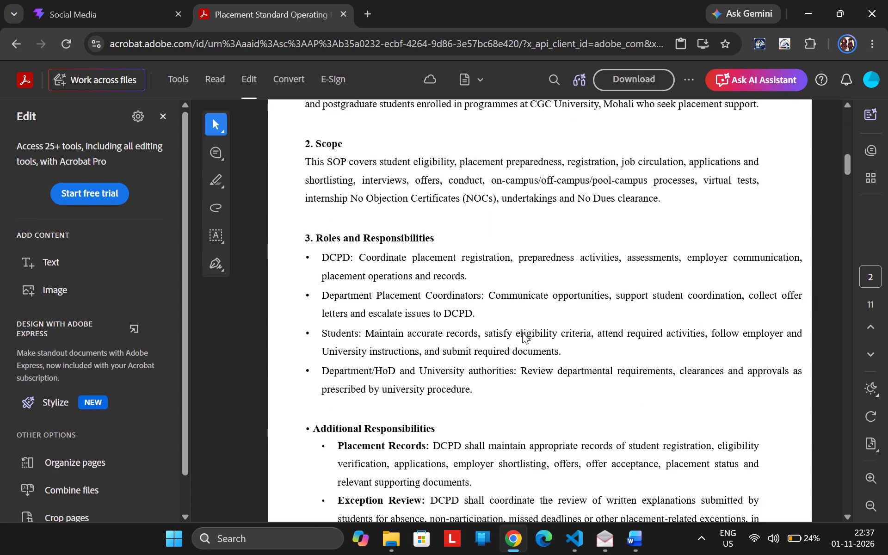
scroll(522, 332, down, 13)
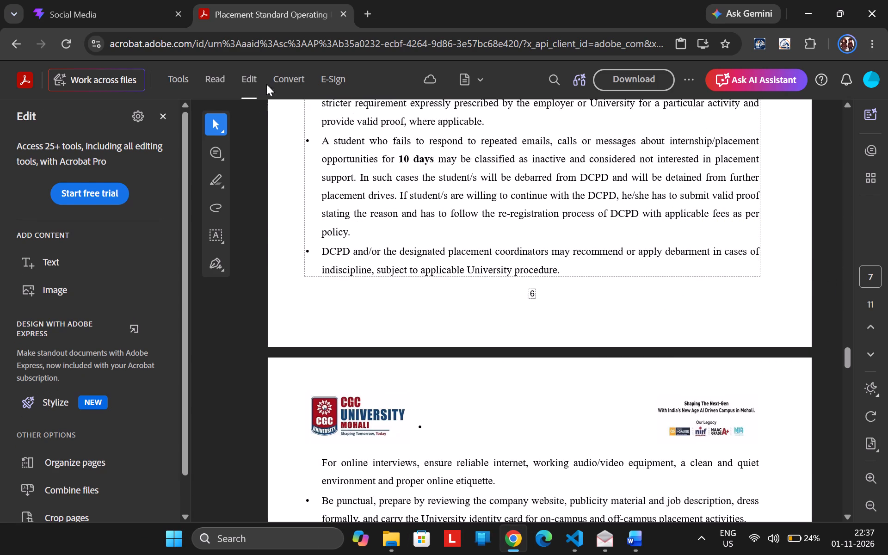
scroll(455, 417, down, 17)
scroll(455, 417, up, 2)
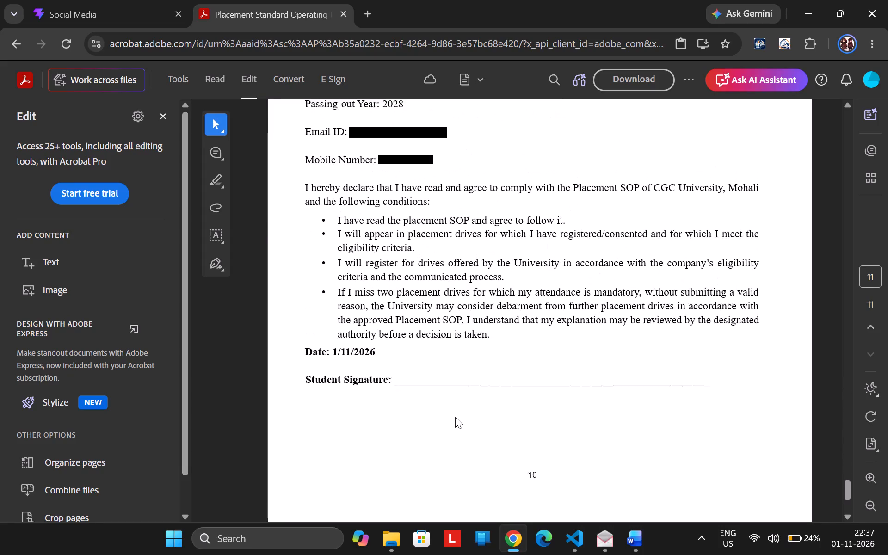
scroll(455, 417, up, 1)
click(400, 390)
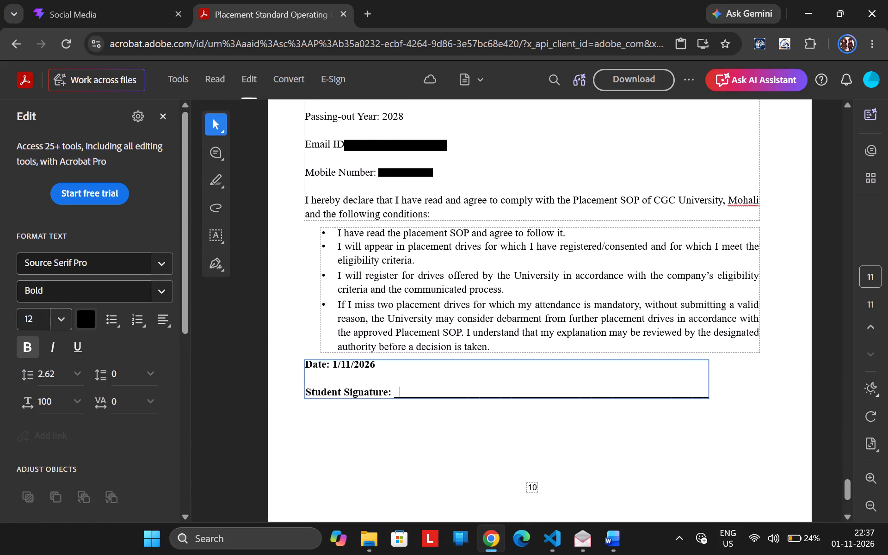
Add a page number to page 11 only, using the range 11 to 11 with numbering starting at 1, and save it.
scroll(123, 444, down, 4)
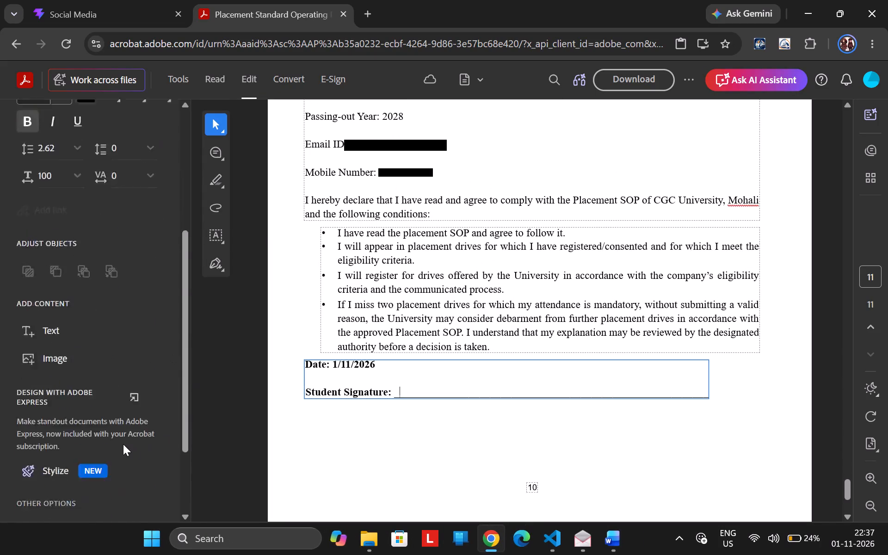
scroll(123, 444, down, 6)
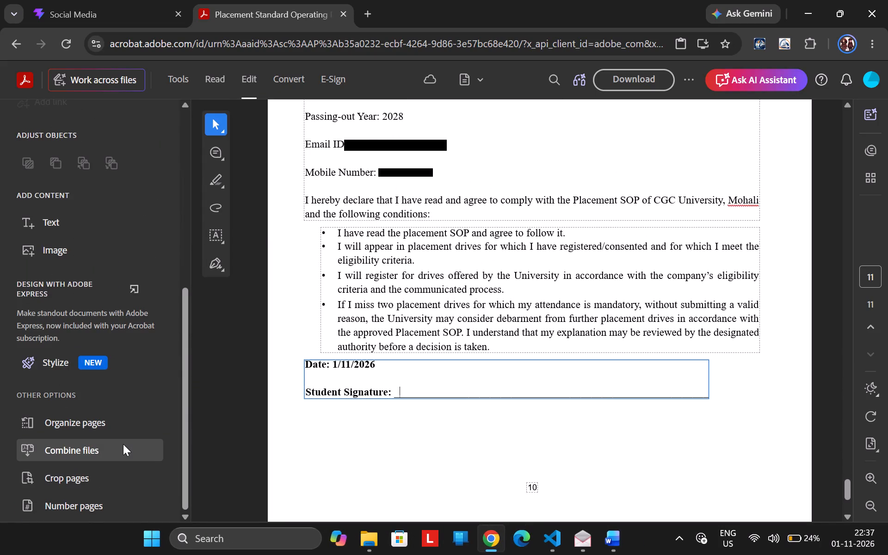
click(100, 502)
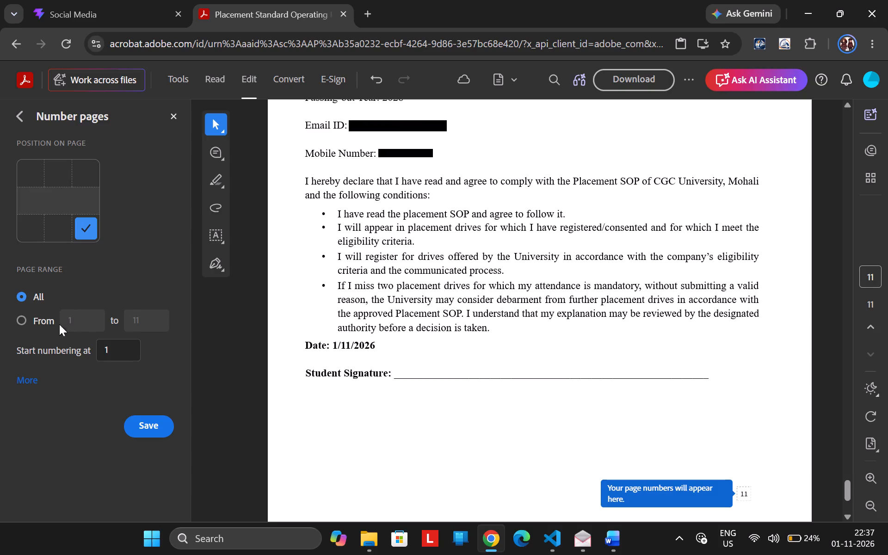
click(21, 318)
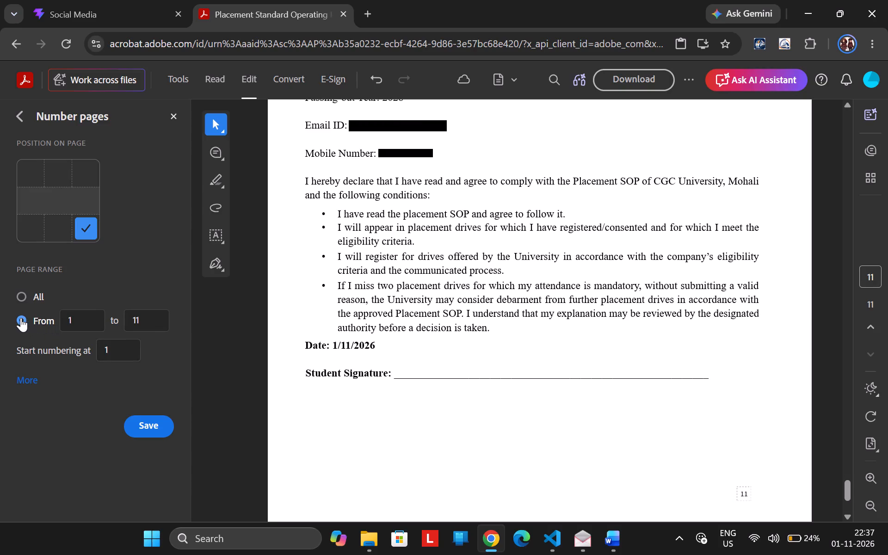
click(91, 324)
key(1)
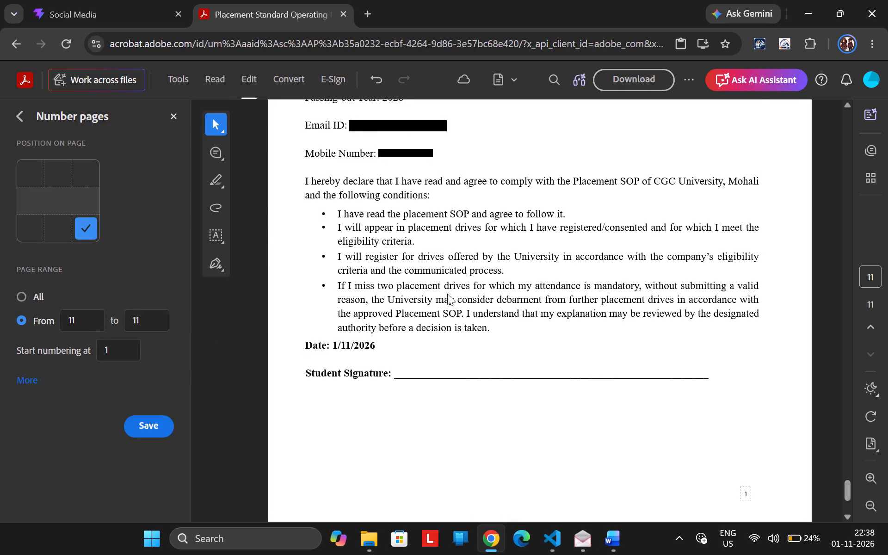
scroll(447, 294, up, 15)
scroll(447, 294, down, 18)
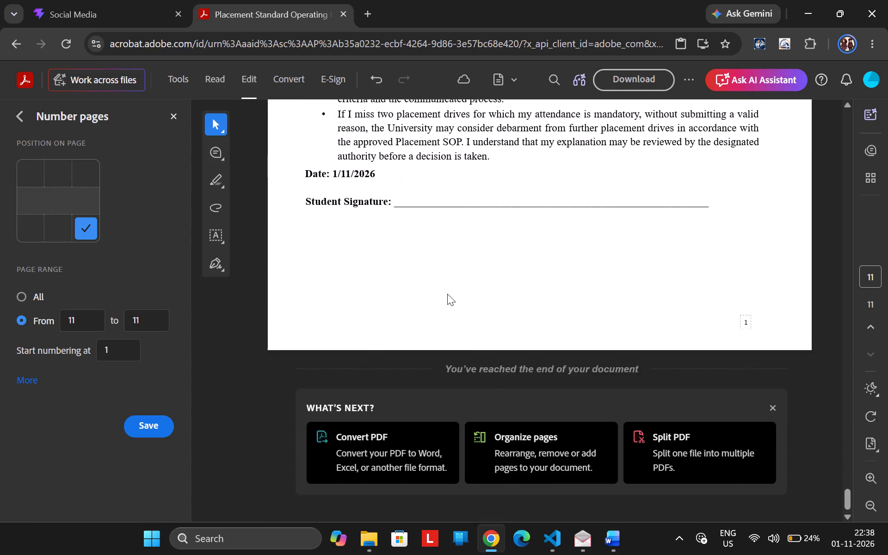
scroll(447, 294, down, 8)
click(148, 425)
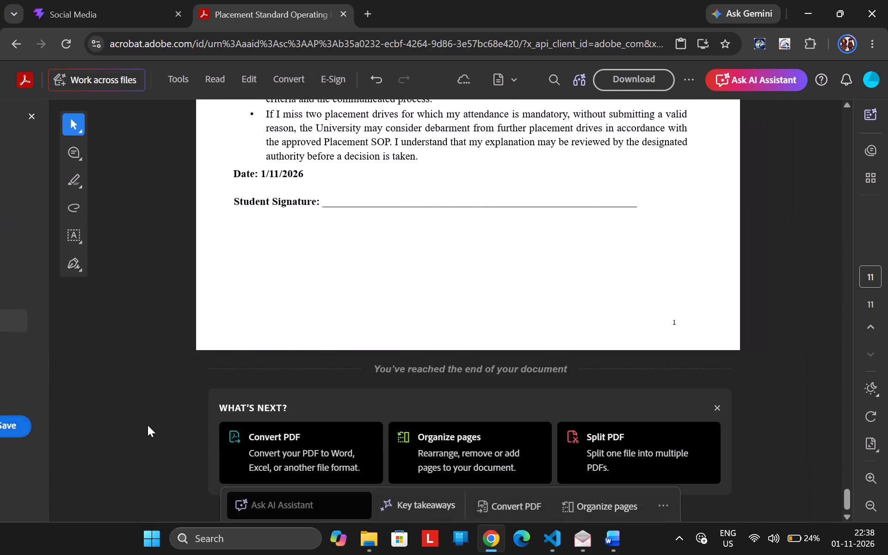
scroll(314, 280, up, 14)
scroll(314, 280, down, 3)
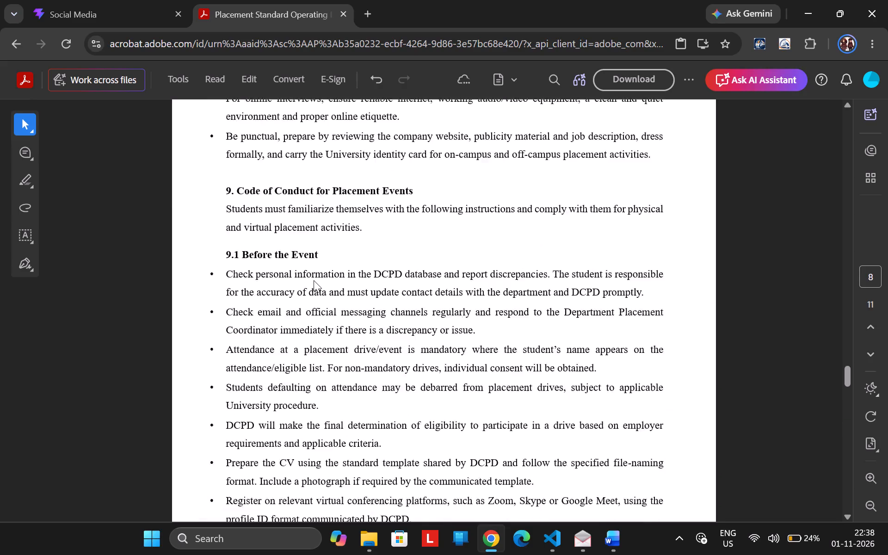
Check the page number on the Appendix 1 page and look through the preceding pages of the PDF for numbering.
scroll(314, 280, down, 15)
scroll(314, 280, down, 9)
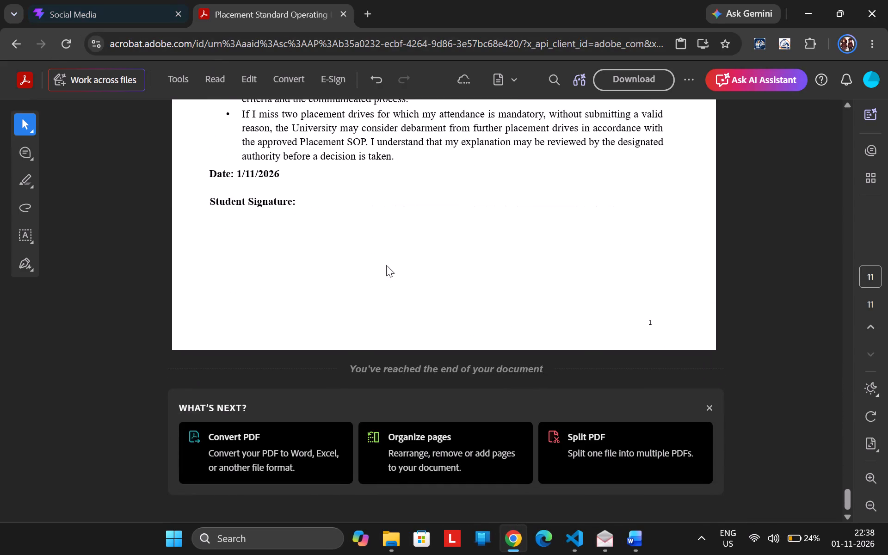
scroll(398, 281, up, 4)
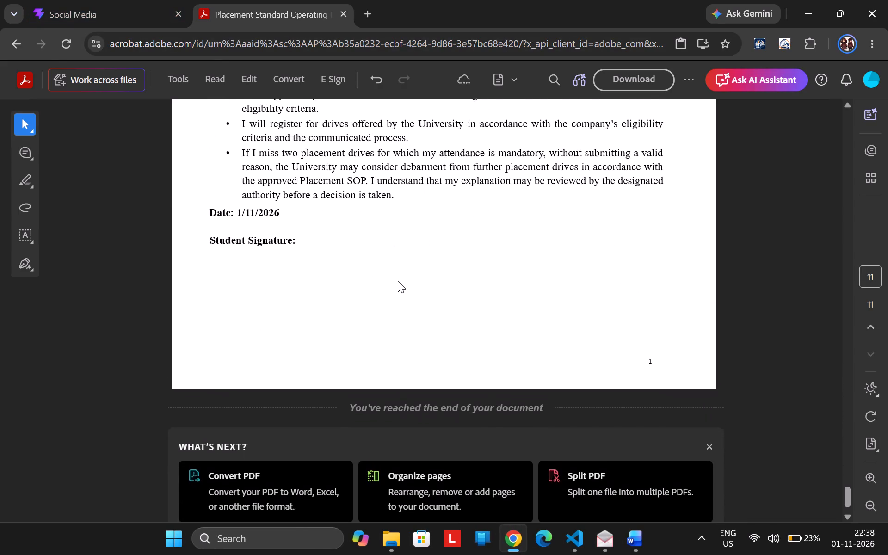
scroll(398, 281, up, 1)
click(875, 278)
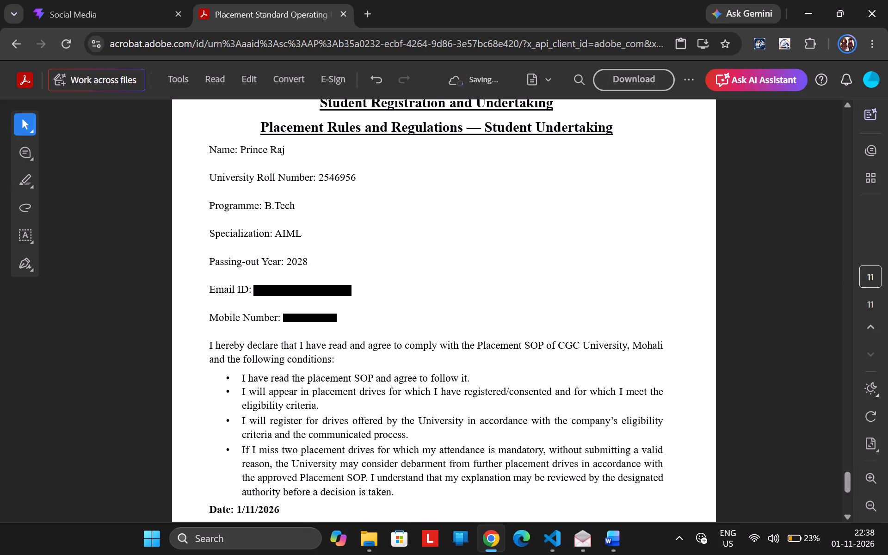
scroll(585, 298, down, 10)
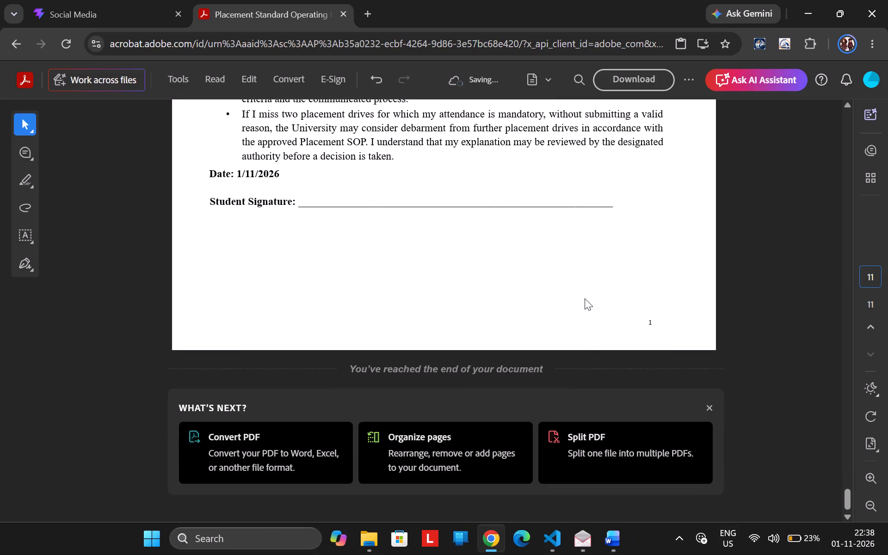
click(869, 328)
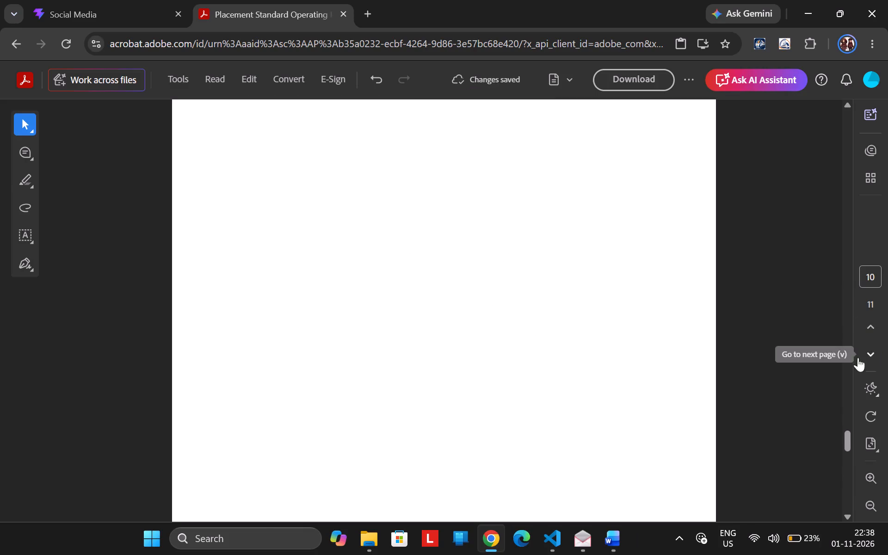
scroll(562, 308, up, 12)
scroll(562, 308, down, 6)
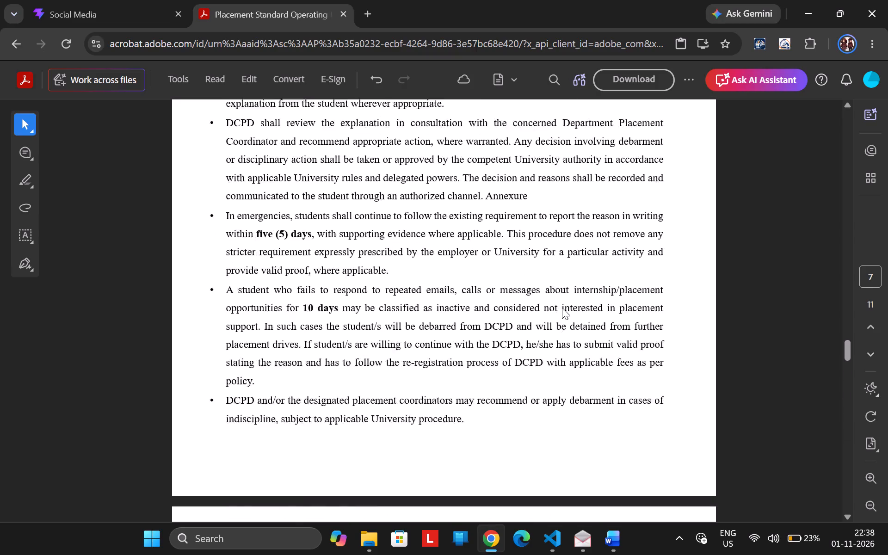
scroll(562, 308, down, 15)
scroll(562, 308, up, 3)
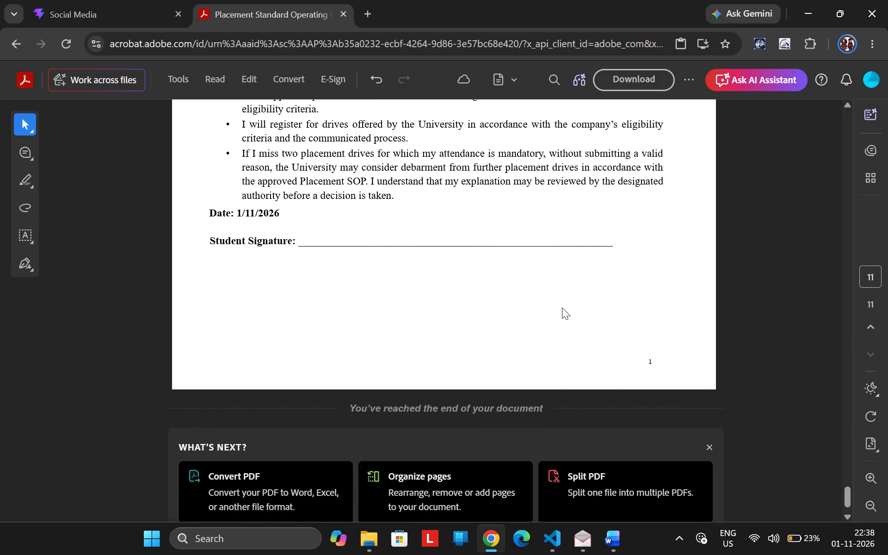
scroll(562, 308, up, 8)
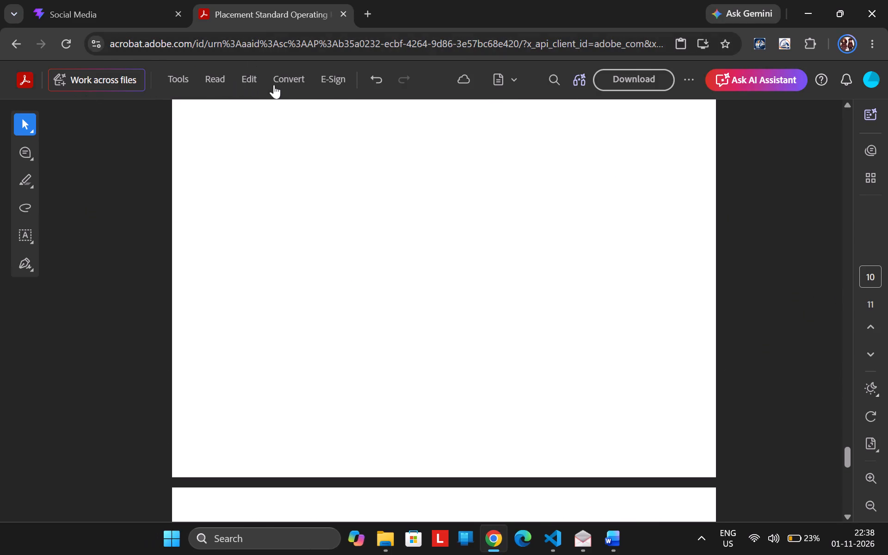
Reopen page numbering for the PDF and choose to replace the existing numbers with a new sequence.
click(257, 74)
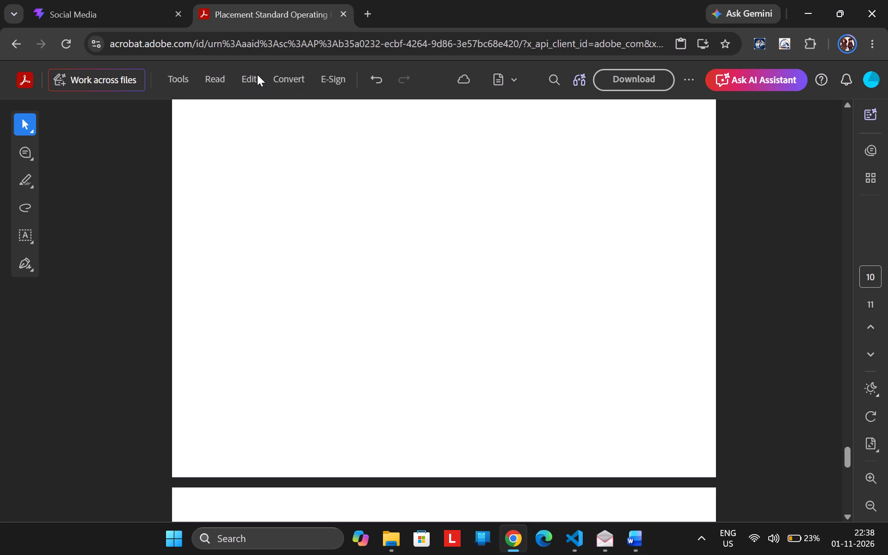
click(252, 80)
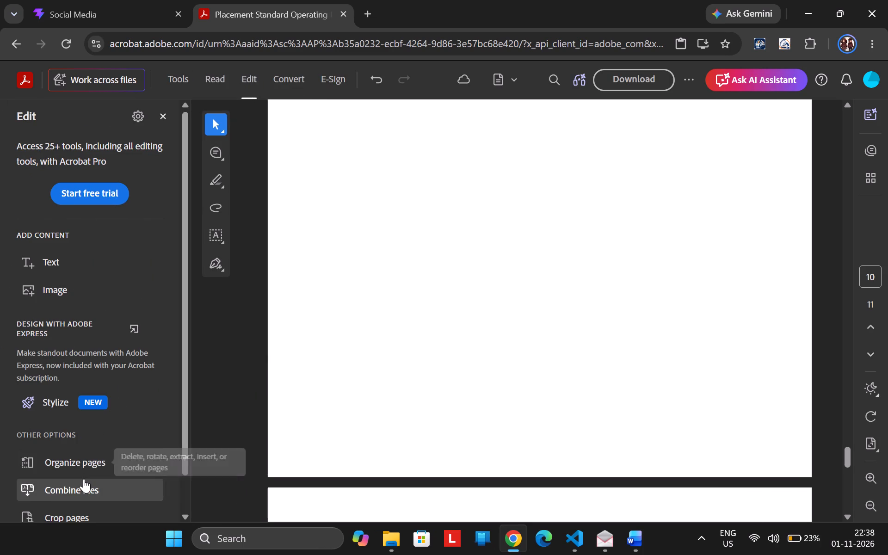
scroll(84, 479, down, 5)
click(80, 497)
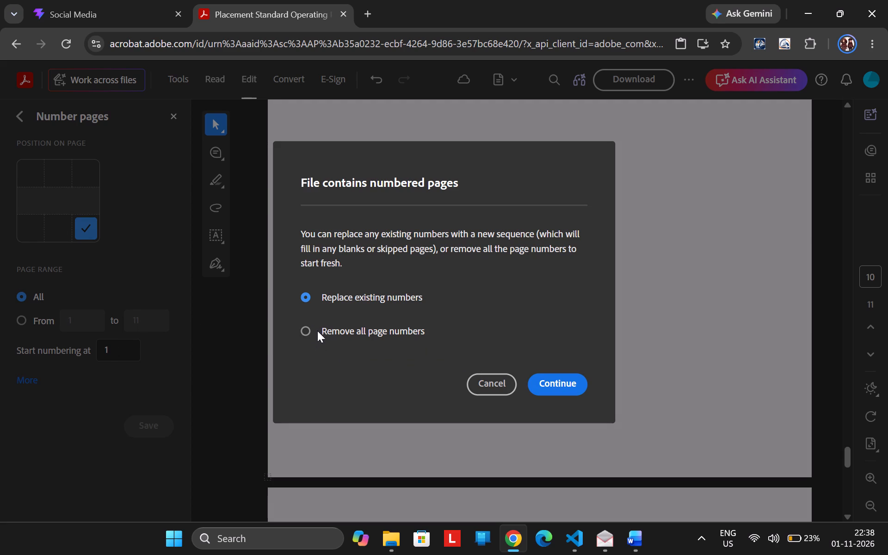
click(565, 382)
Review the previewed page numbers across the document, through to the Appendix 1 undertaking page.
scroll(462, 346, up, 6)
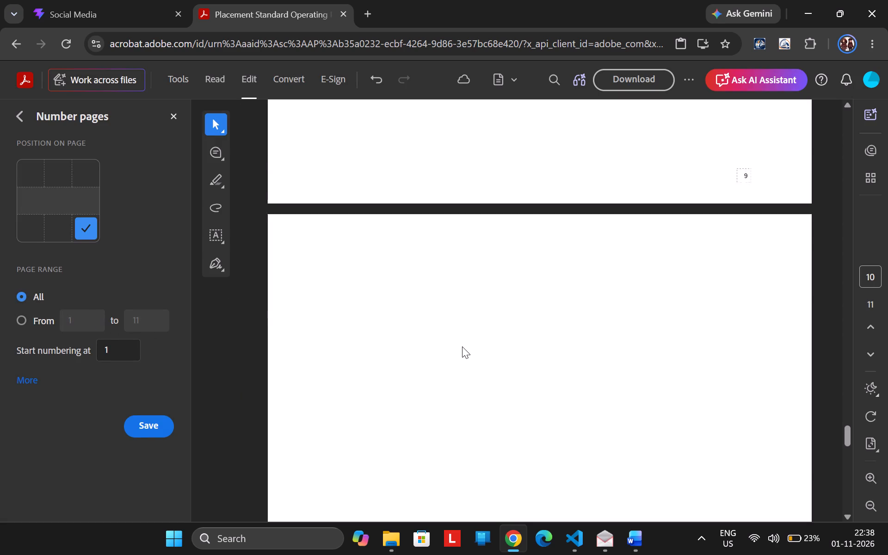
scroll(462, 346, down, 16)
scroll(462, 346, up, 7)
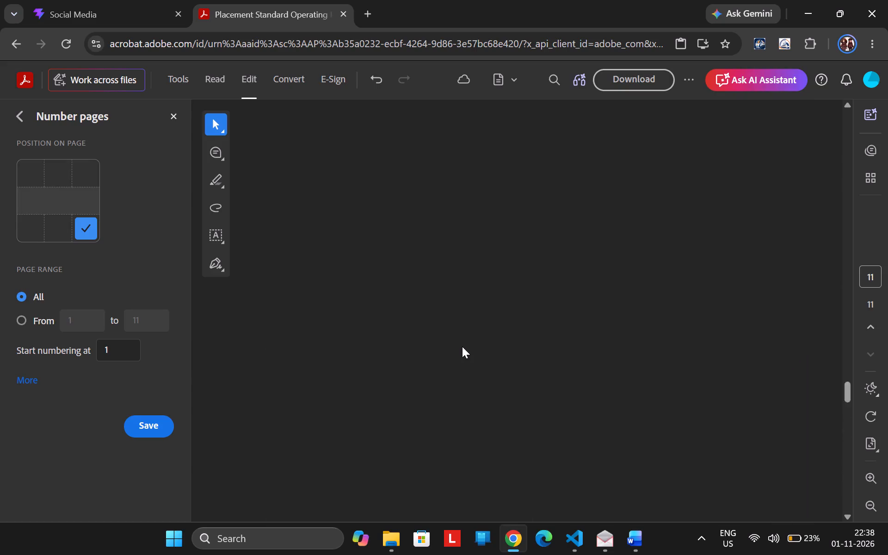
scroll(462, 346, up, 4)
scroll(462, 346, down, 14)
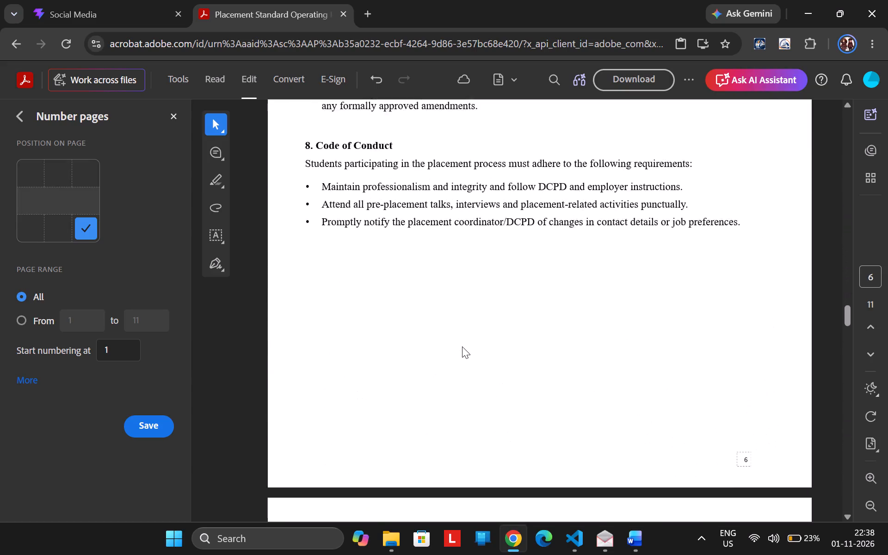
scroll(462, 346, down, 8)
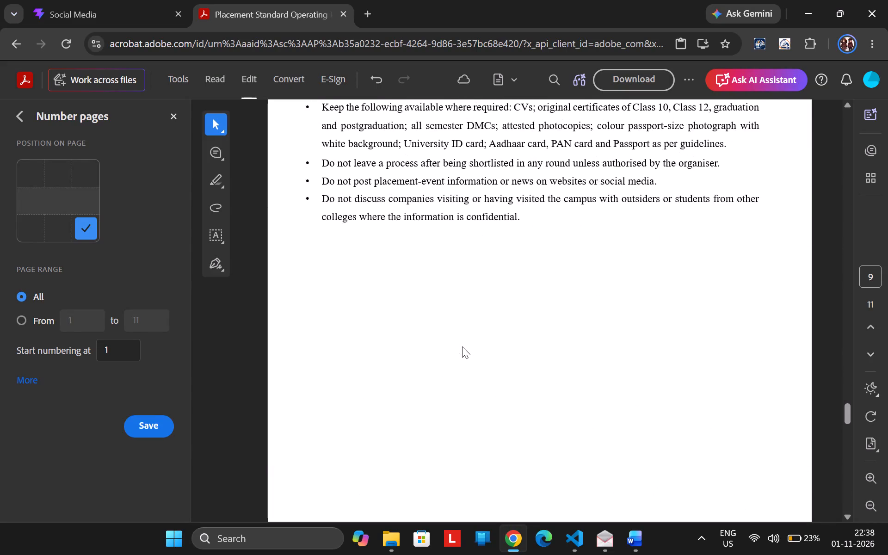
scroll(462, 346, down, 12)
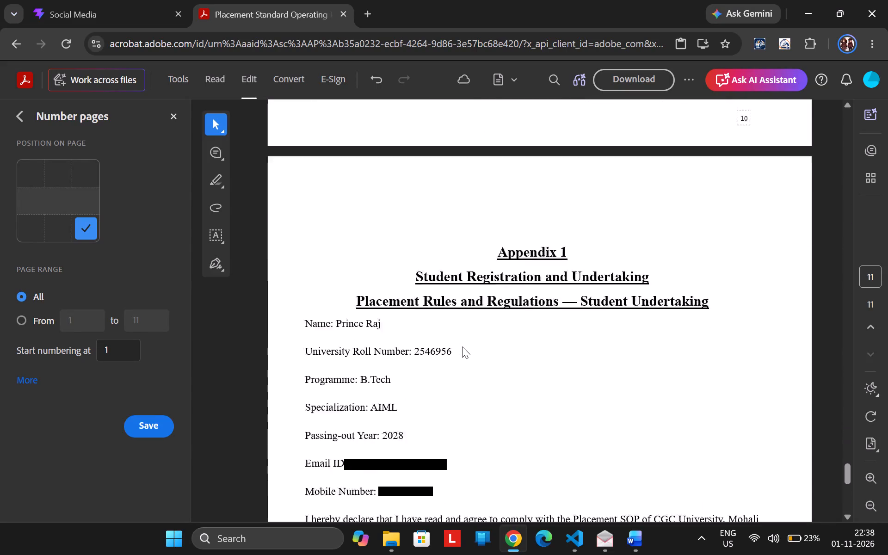
scroll(462, 346, down, 3)
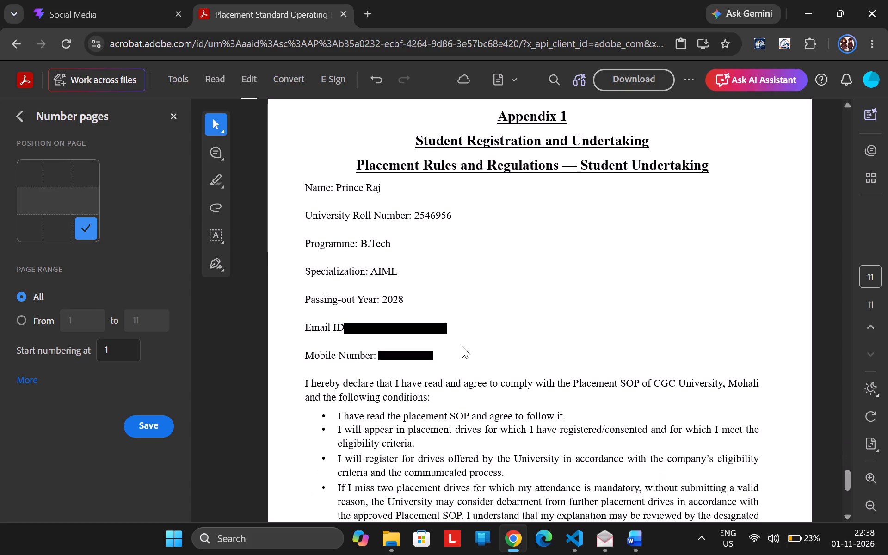
scroll(462, 346, down, 2)
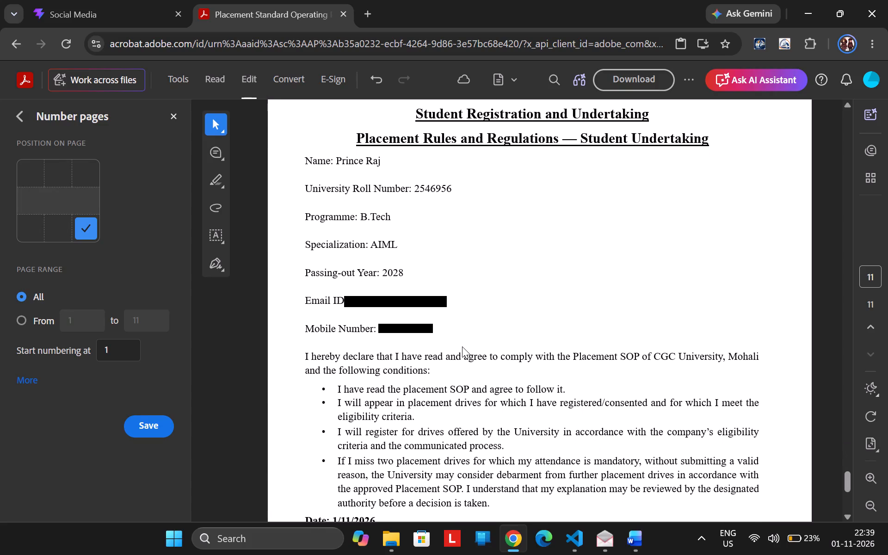
Check the previewed page number at the foot of the Student Undertaking page, below the signature line.
scroll(462, 346, down, 2)
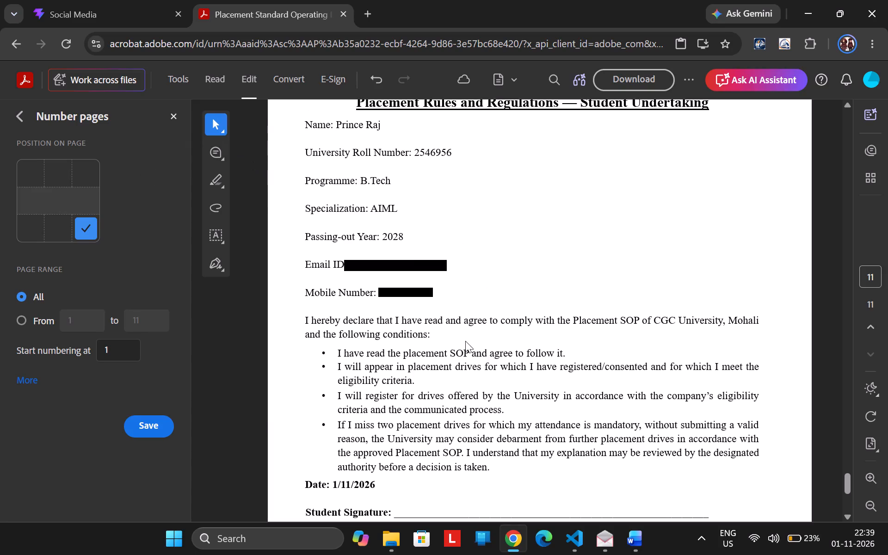
scroll(465, 341, down, 4)
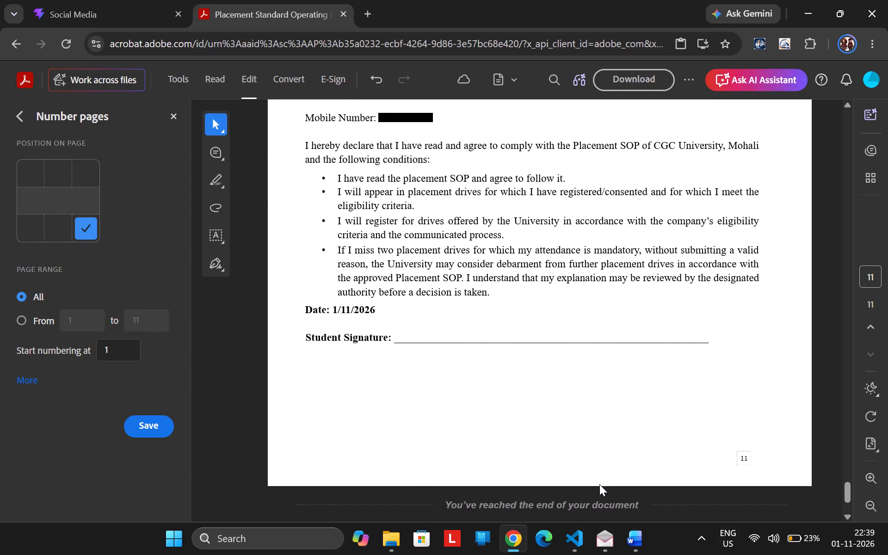
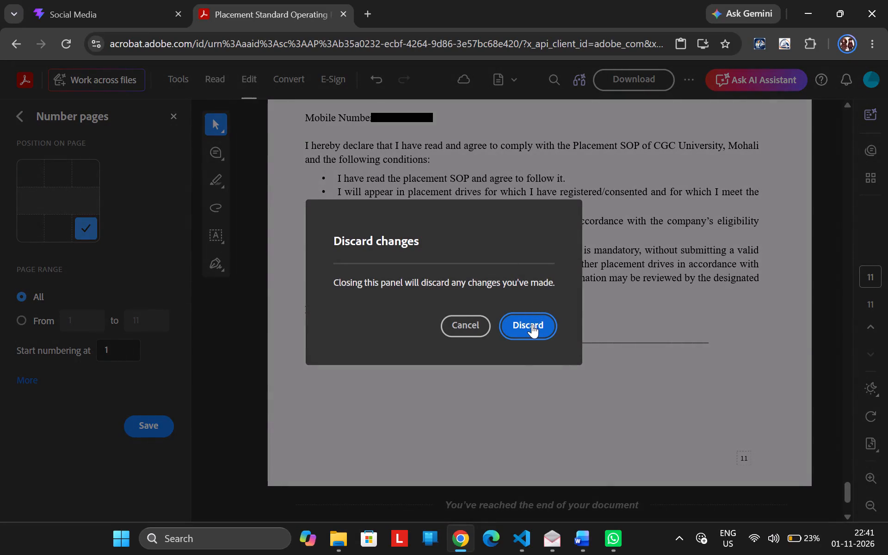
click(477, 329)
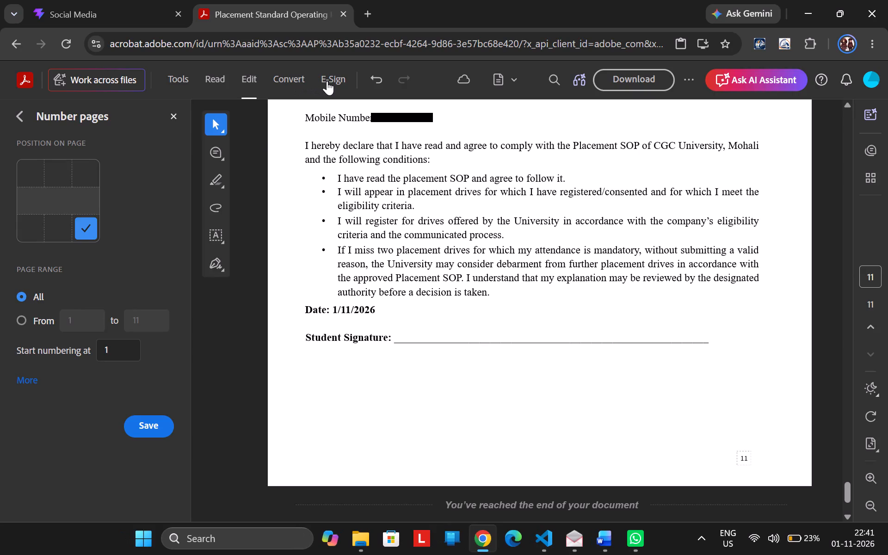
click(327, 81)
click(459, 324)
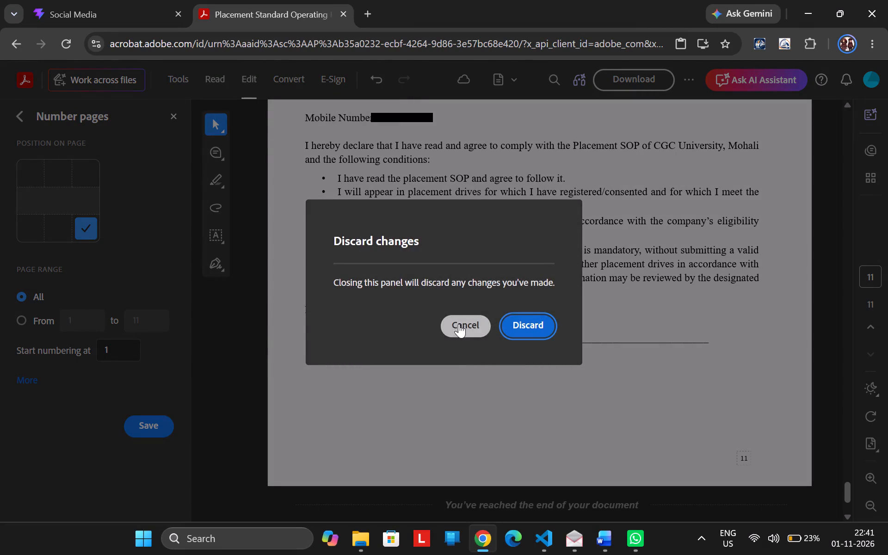
Discard the pending page-number changes and switch to the e-signing tools.
click(338, 83)
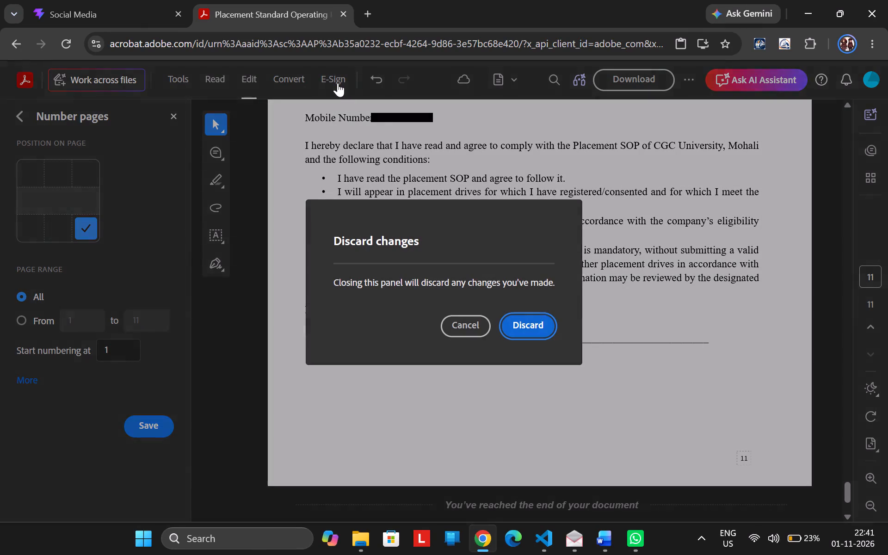
click(521, 319)
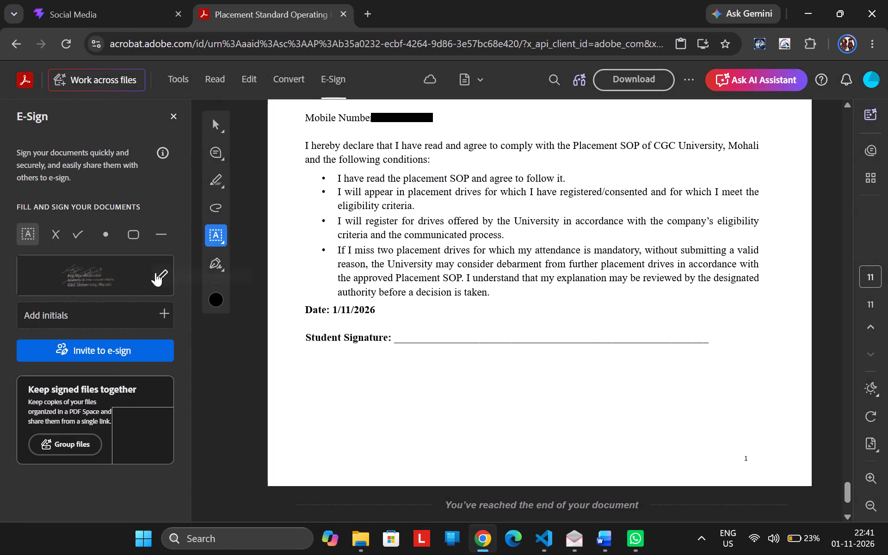
Replace the saved signature with the image file "my signarure" from the Downloads folder and save it.
click(163, 274)
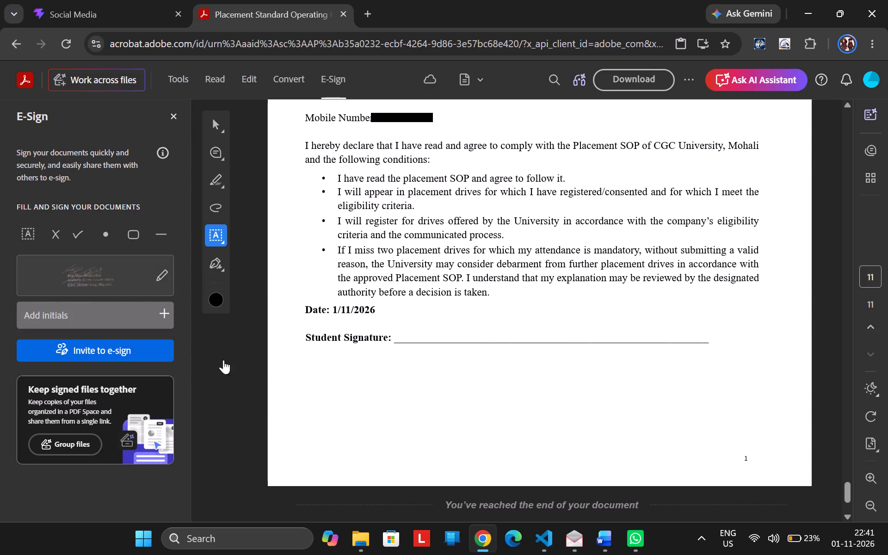
click(485, 174)
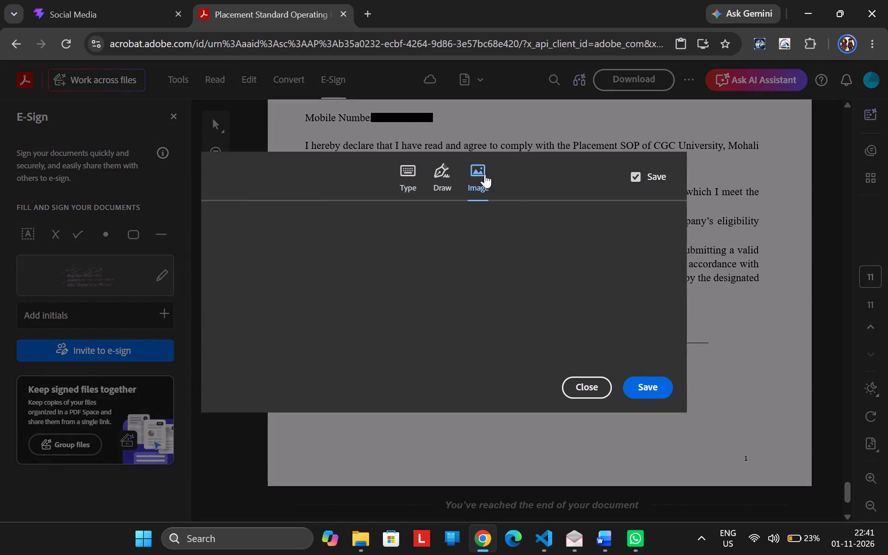
click(437, 294)
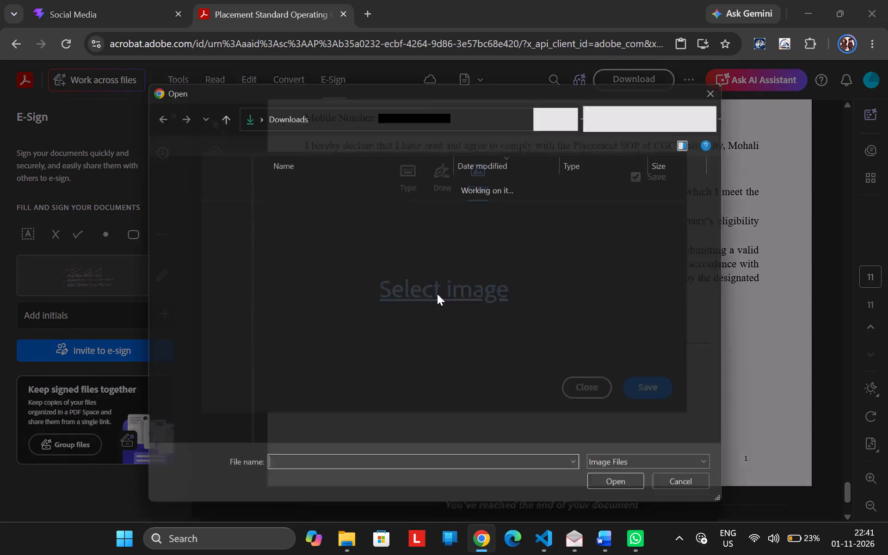
click(340, 202)
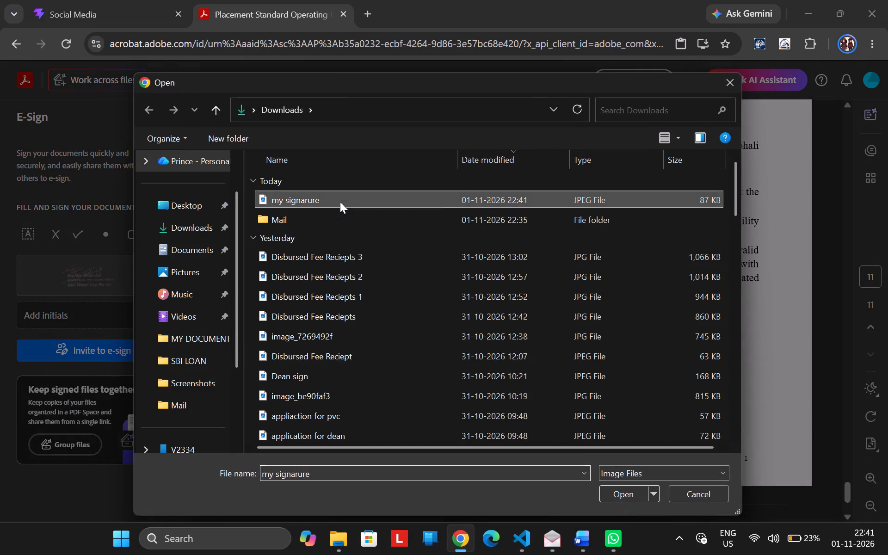
click(619, 489)
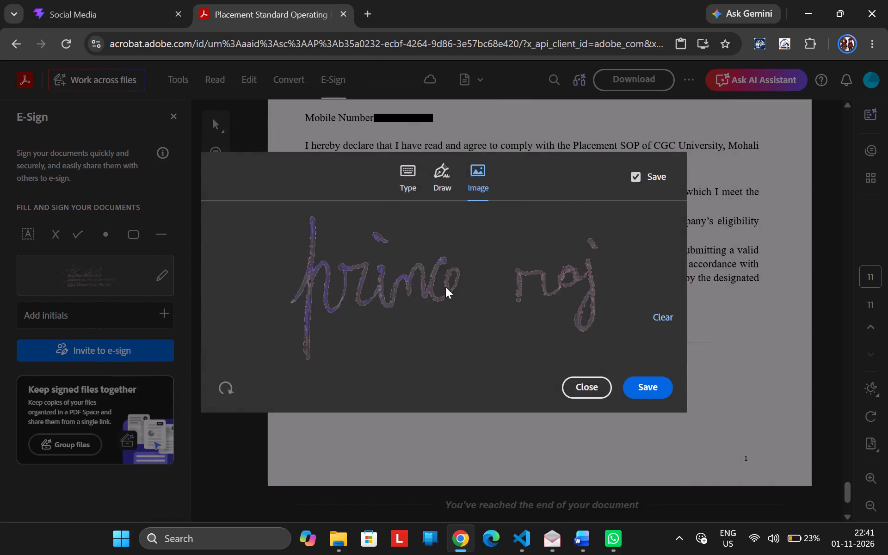
click(650, 389)
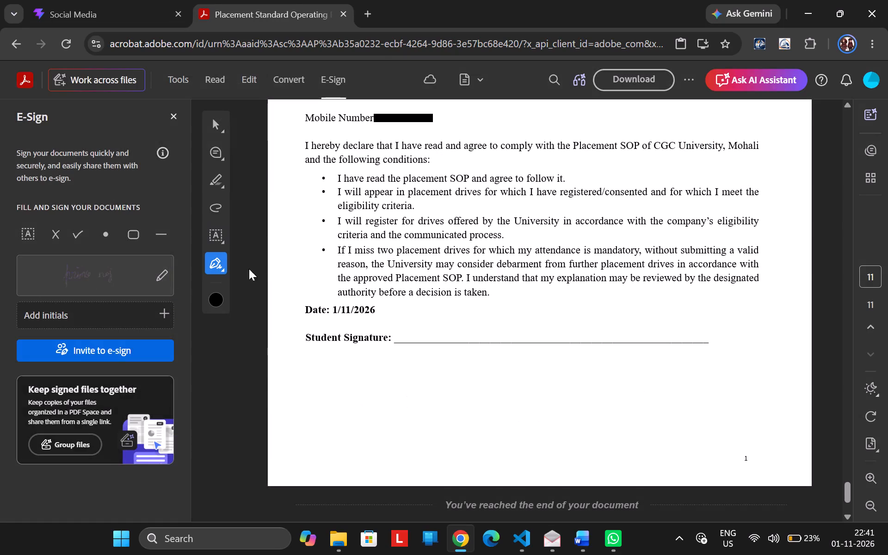
Place the image signature on the Student Signature line of Appendix 1 and set its colour to blue.
click(218, 296)
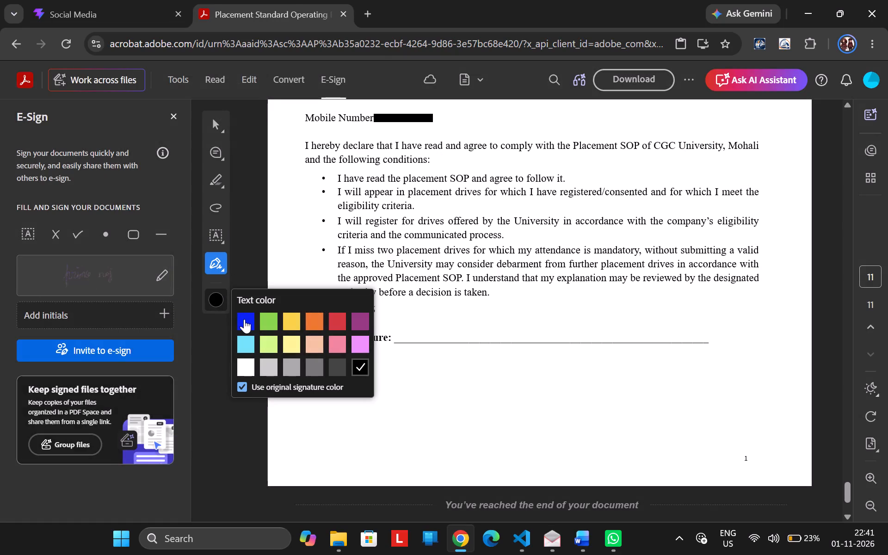
click(244, 319)
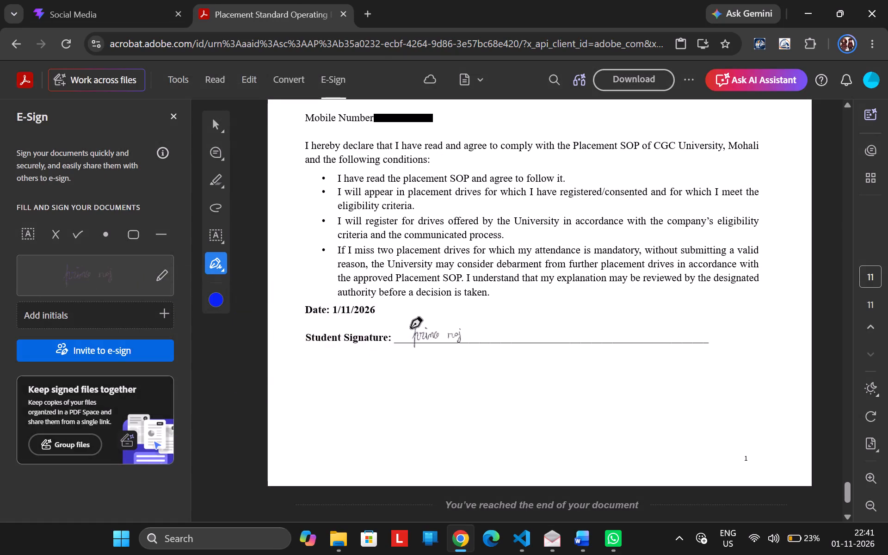
click(416, 321)
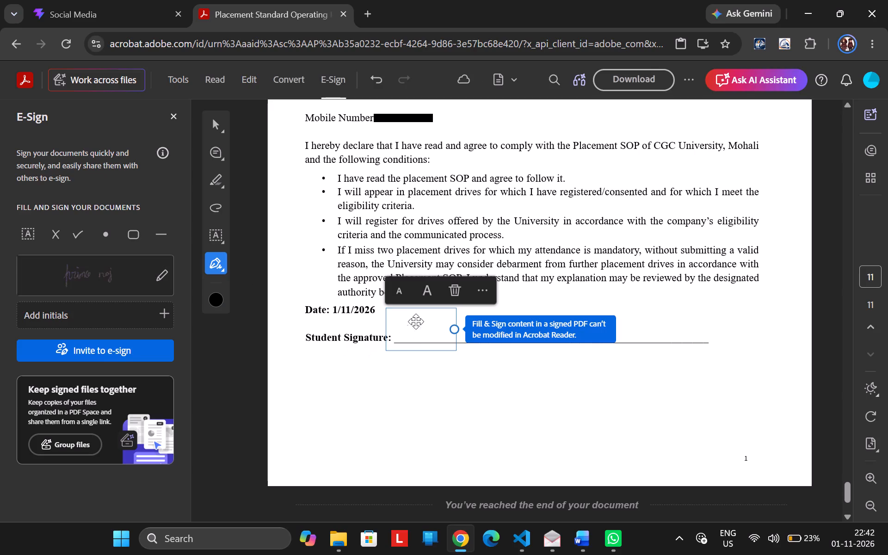
click(219, 295)
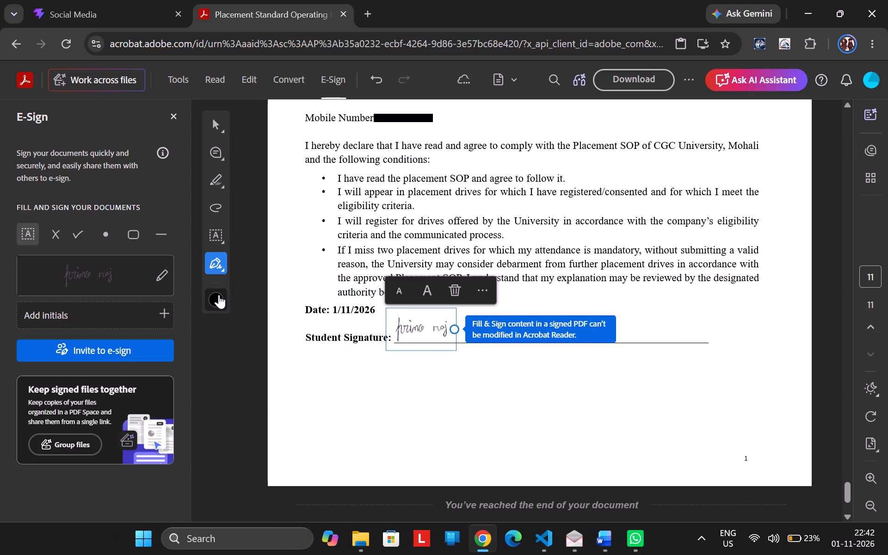
click(250, 320)
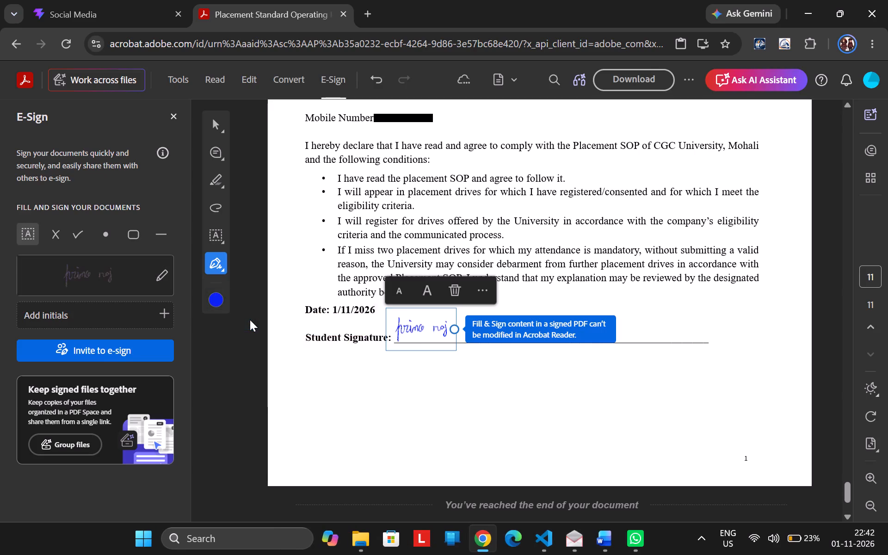
click(548, 375)
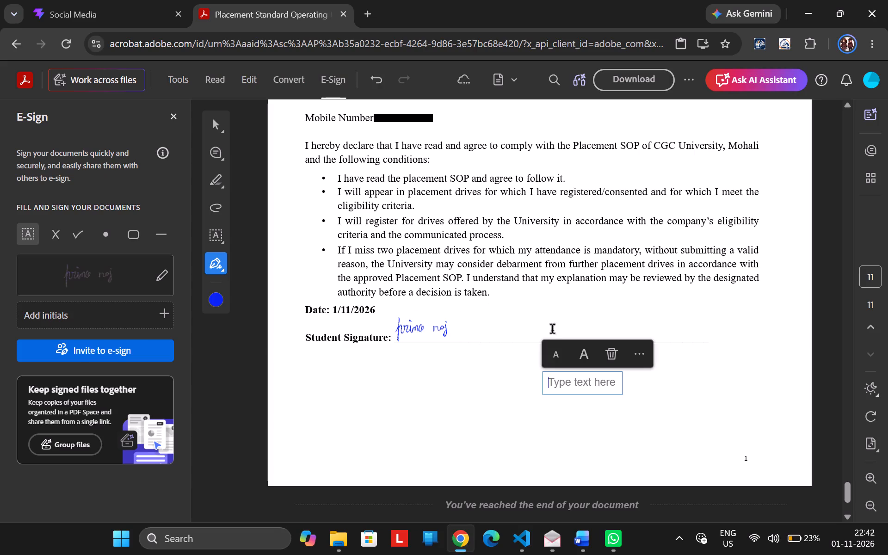
Enlarge the placed signature and reposition it so that it sits on the Student Signature line.
drag(436, 323, 451, 327)
drag(456, 329, 483, 332)
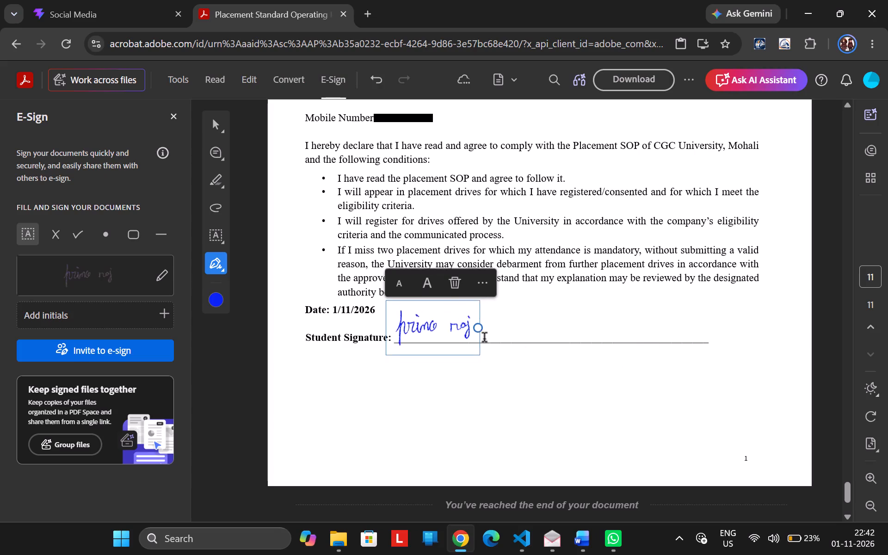
drag(483, 332, 486, 333)
drag(432, 322, 437, 332)
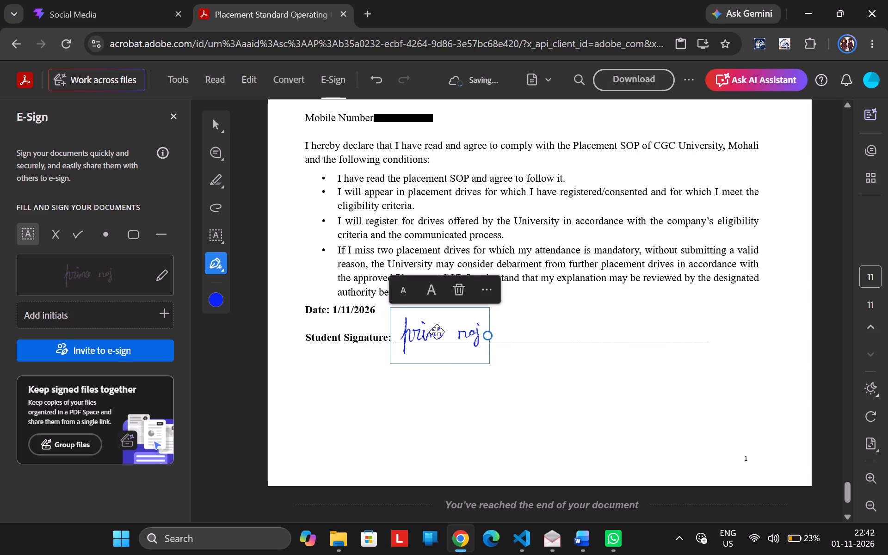
drag(437, 332, 435, 331)
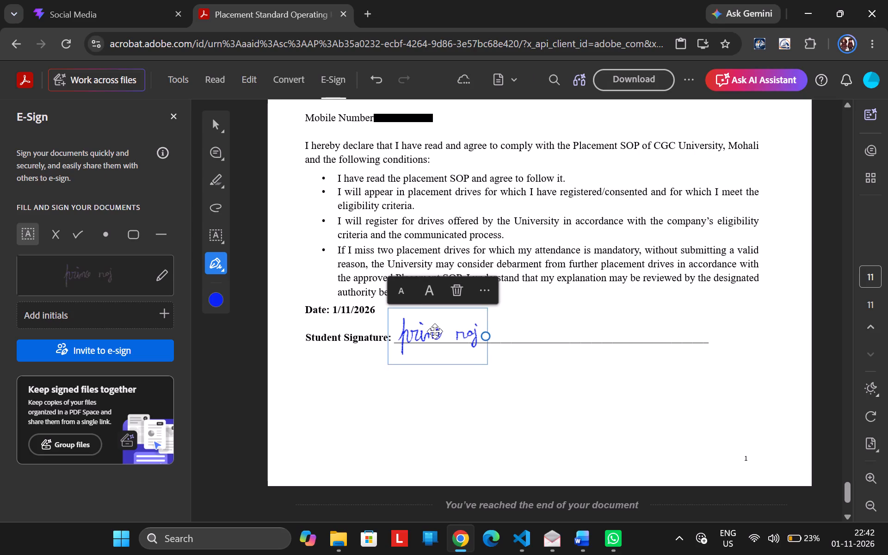
drag(435, 331, 435, 332)
click(539, 364)
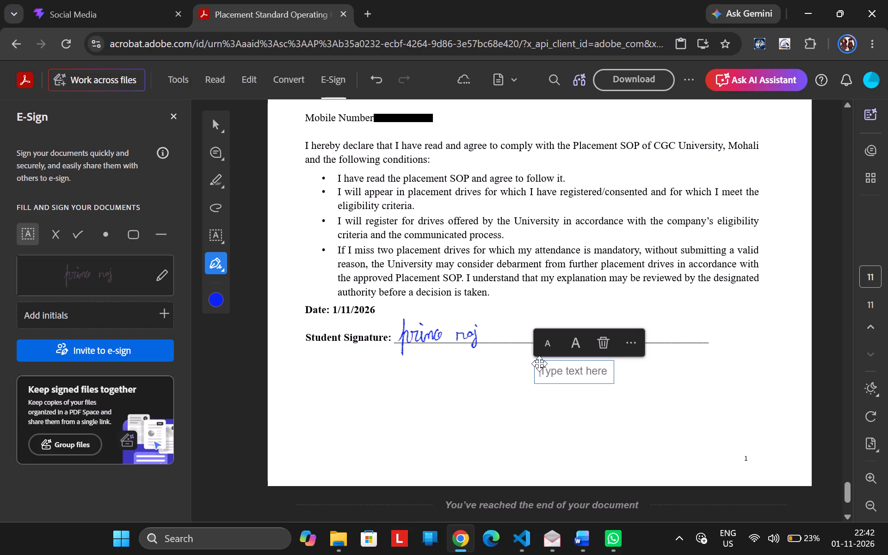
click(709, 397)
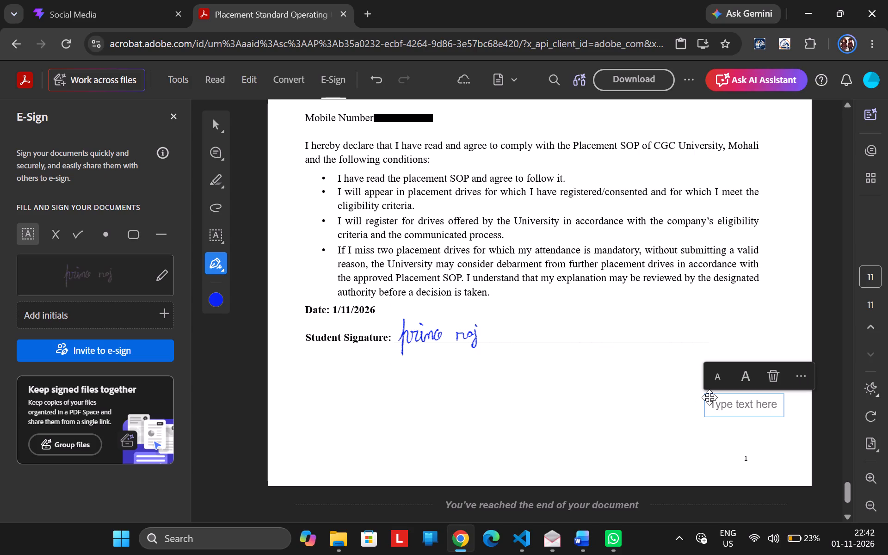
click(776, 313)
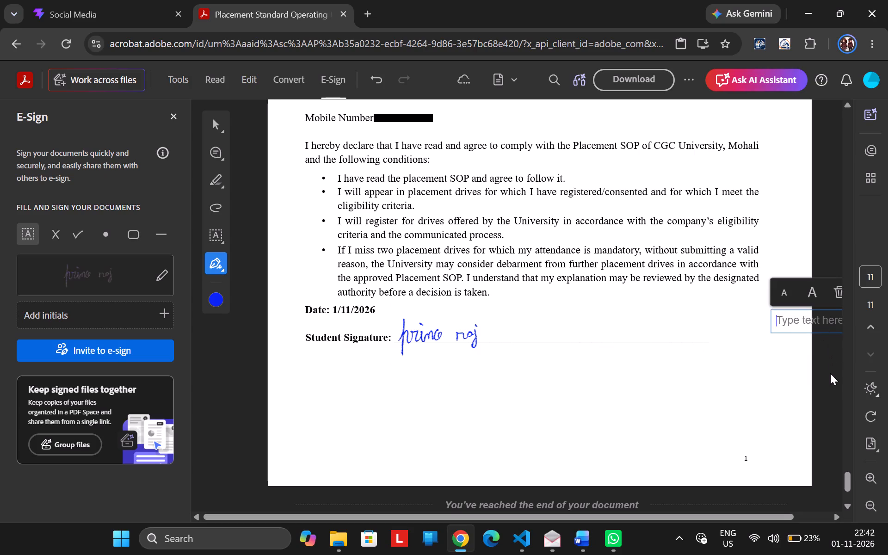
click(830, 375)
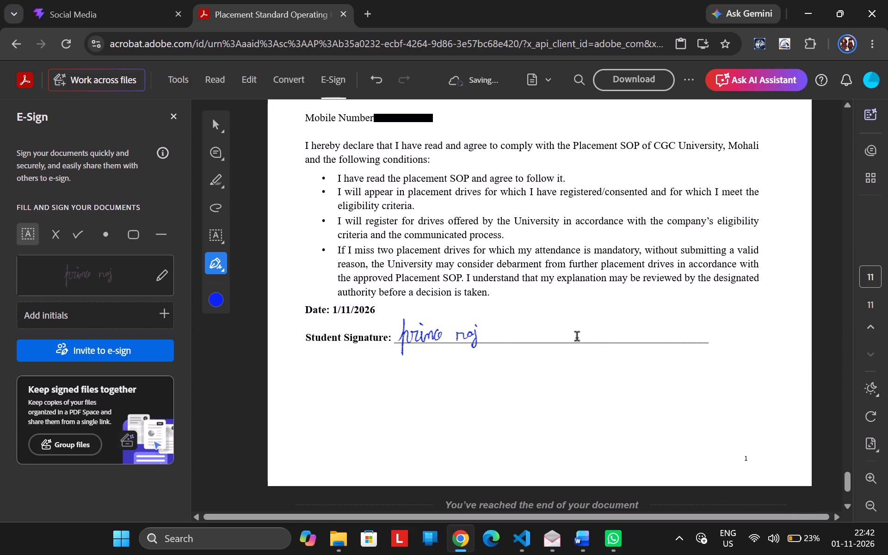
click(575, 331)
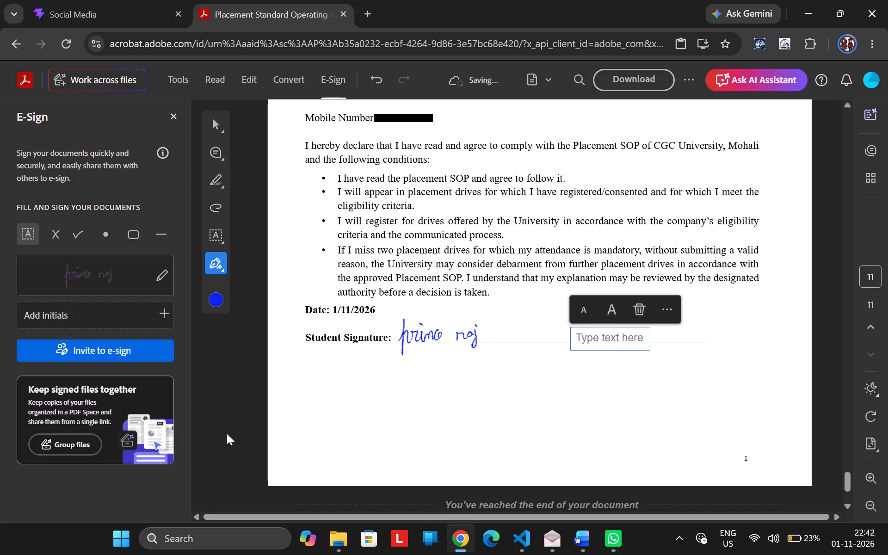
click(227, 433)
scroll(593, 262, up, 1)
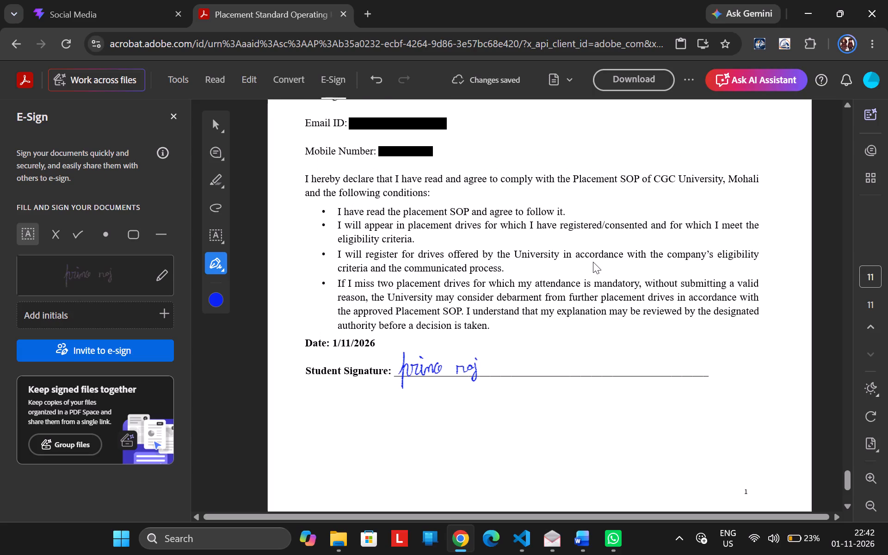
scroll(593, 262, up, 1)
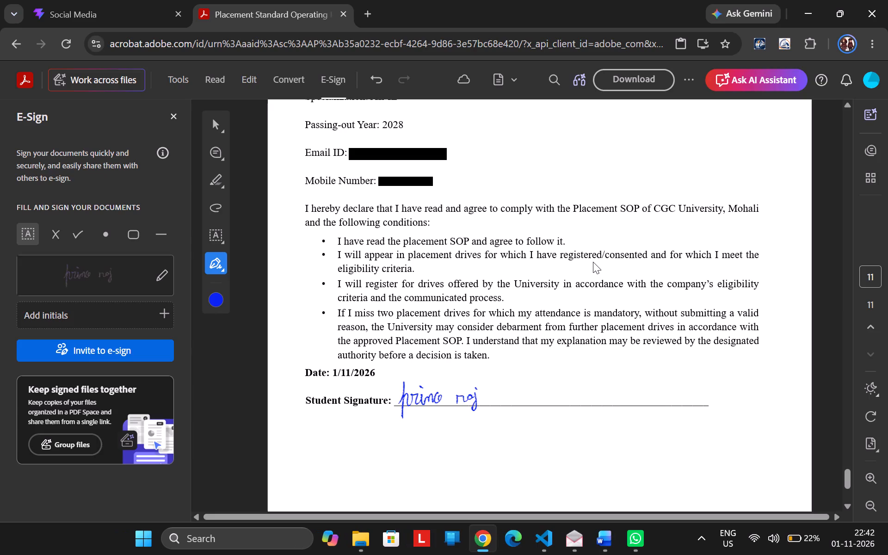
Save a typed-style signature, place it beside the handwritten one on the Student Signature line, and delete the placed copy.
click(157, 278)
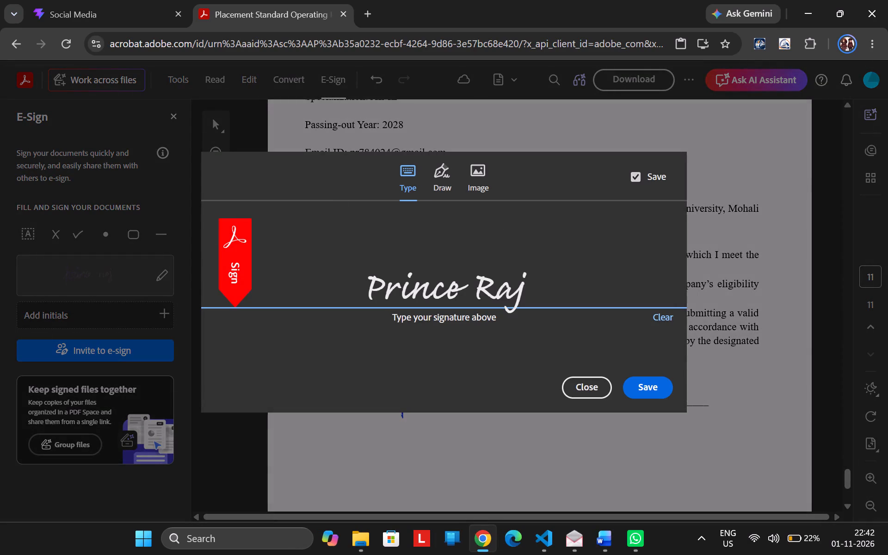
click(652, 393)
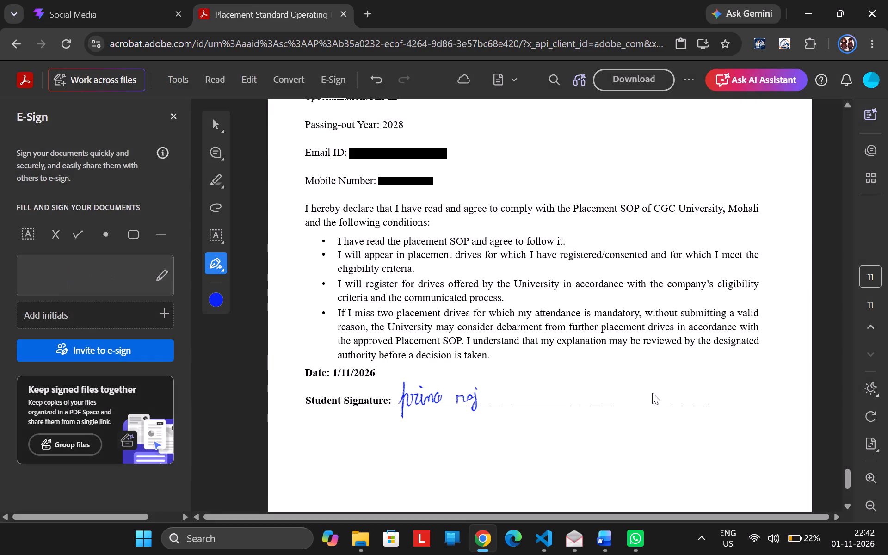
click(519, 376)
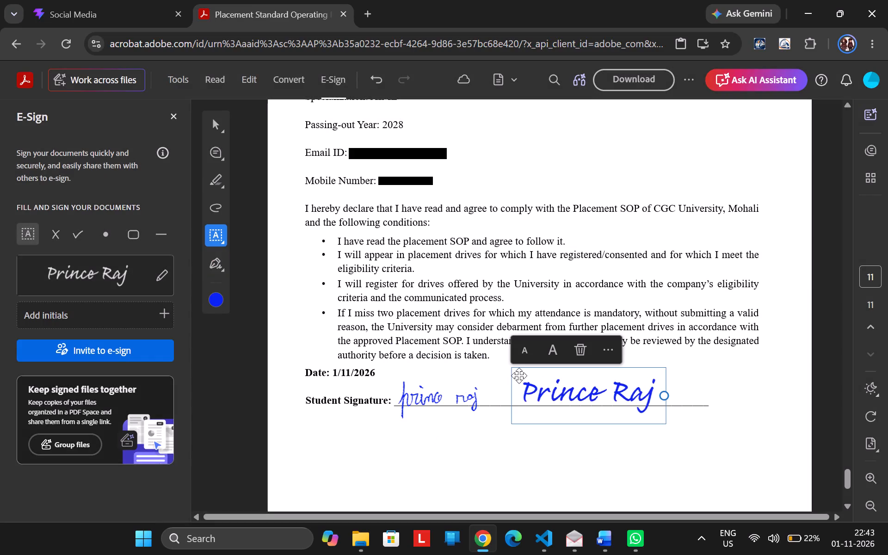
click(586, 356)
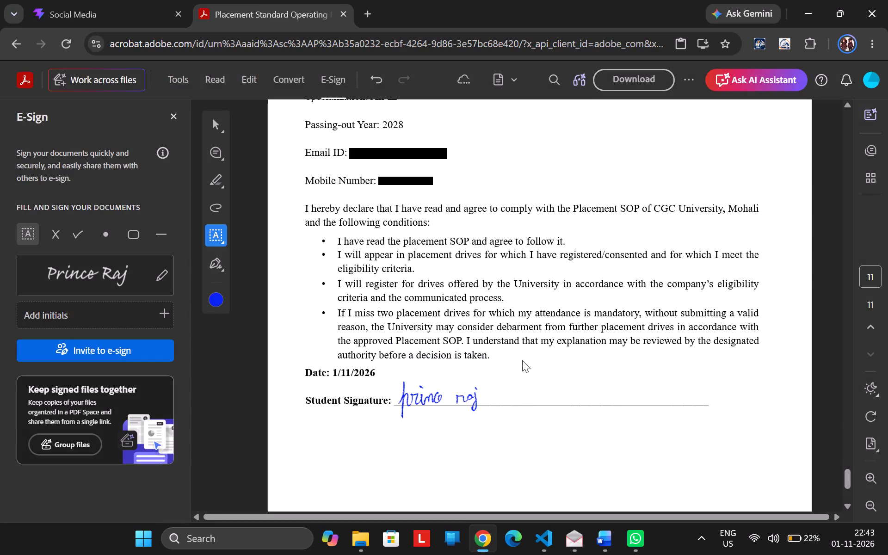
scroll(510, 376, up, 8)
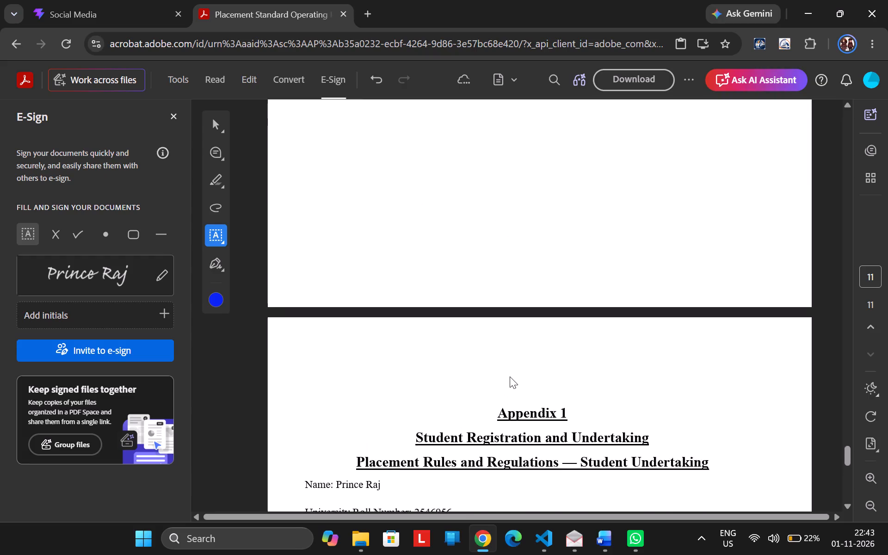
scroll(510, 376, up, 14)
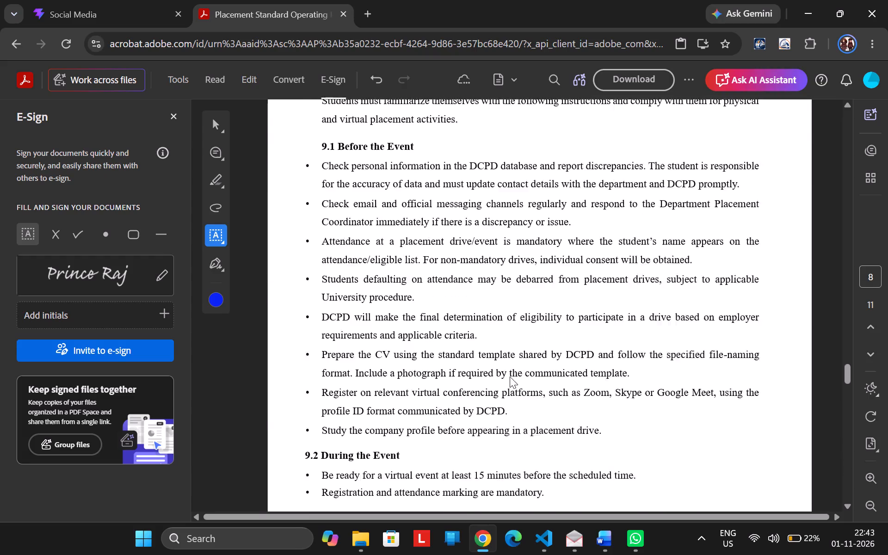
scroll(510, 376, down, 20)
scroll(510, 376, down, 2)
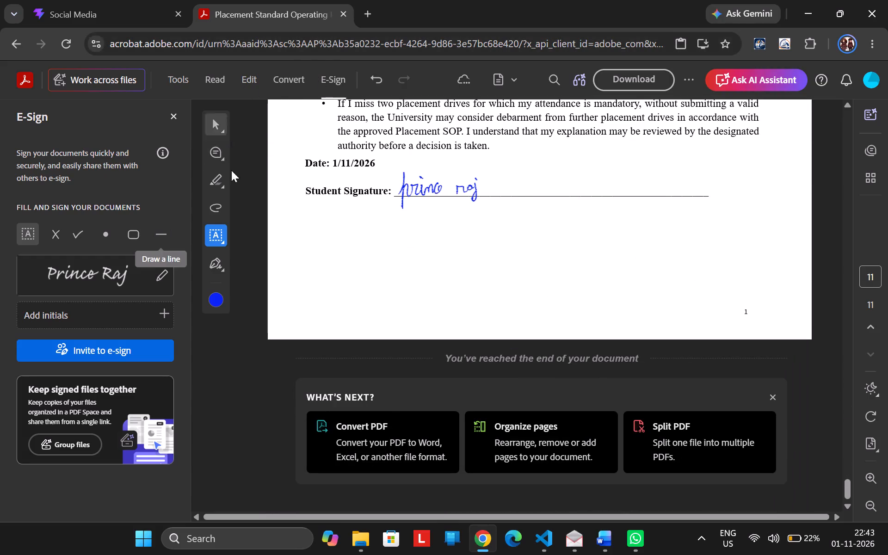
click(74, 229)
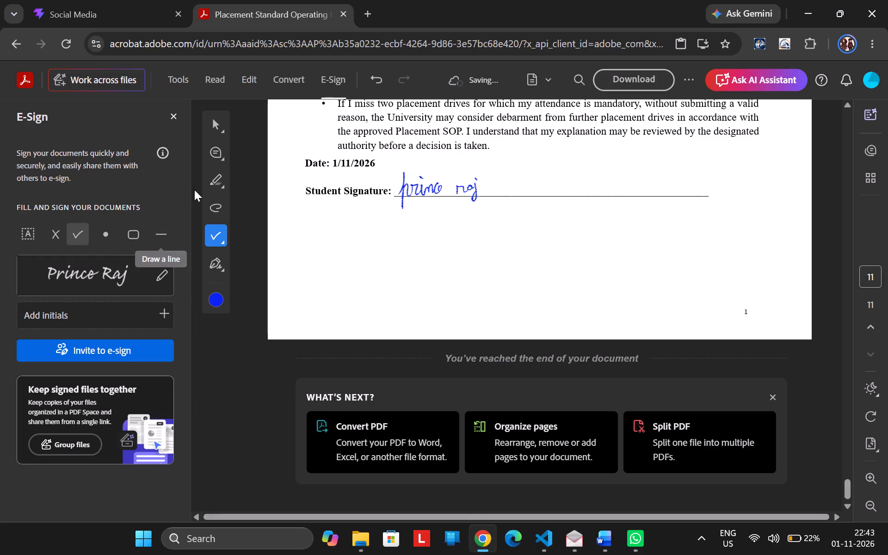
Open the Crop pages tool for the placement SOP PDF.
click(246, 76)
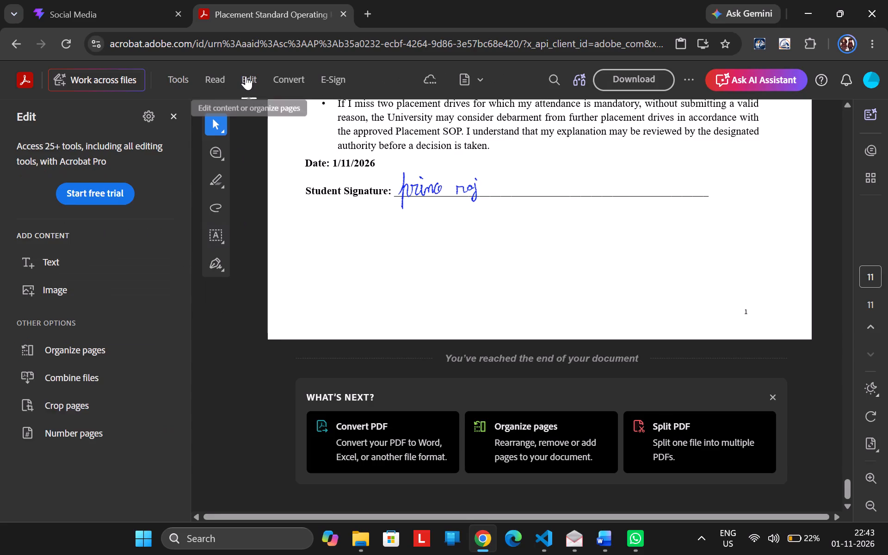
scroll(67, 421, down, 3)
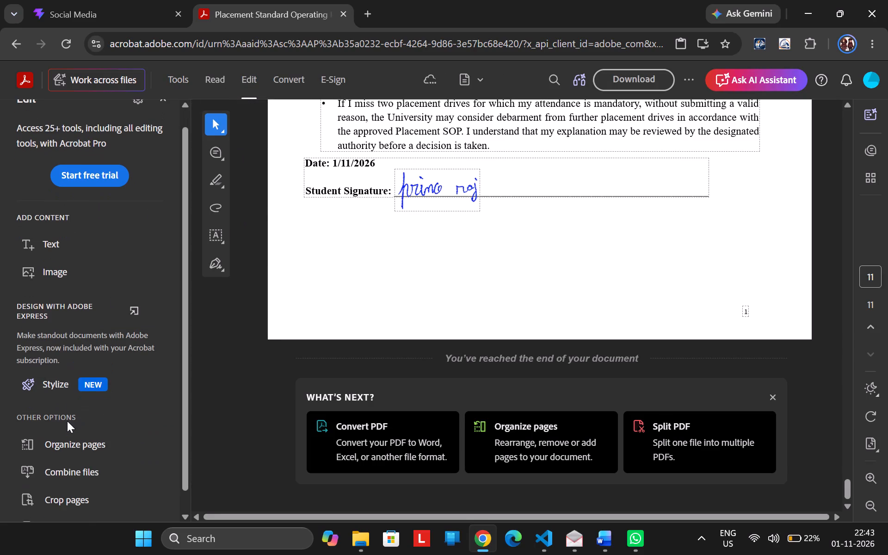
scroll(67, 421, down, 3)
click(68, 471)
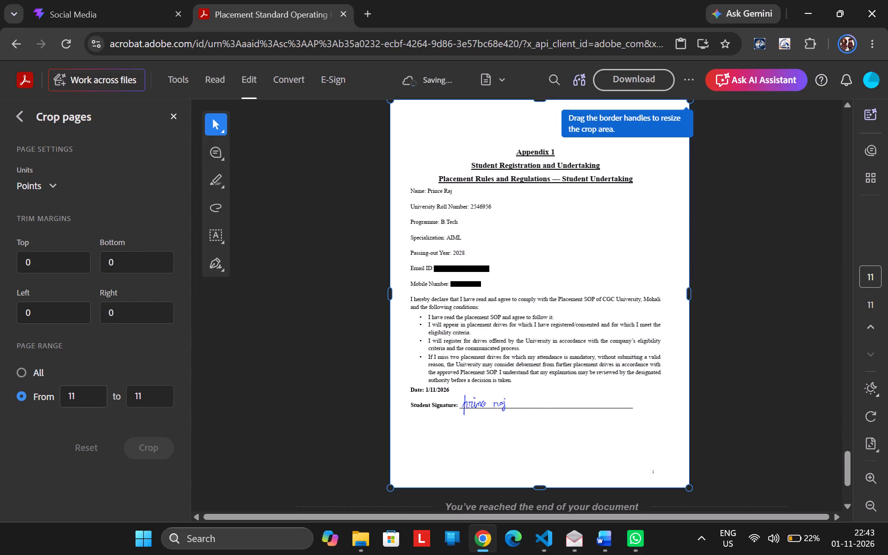
Look through the document's last pages, from page 8 to the signed Appendix 1 page.
scroll(451, 338, up, 5)
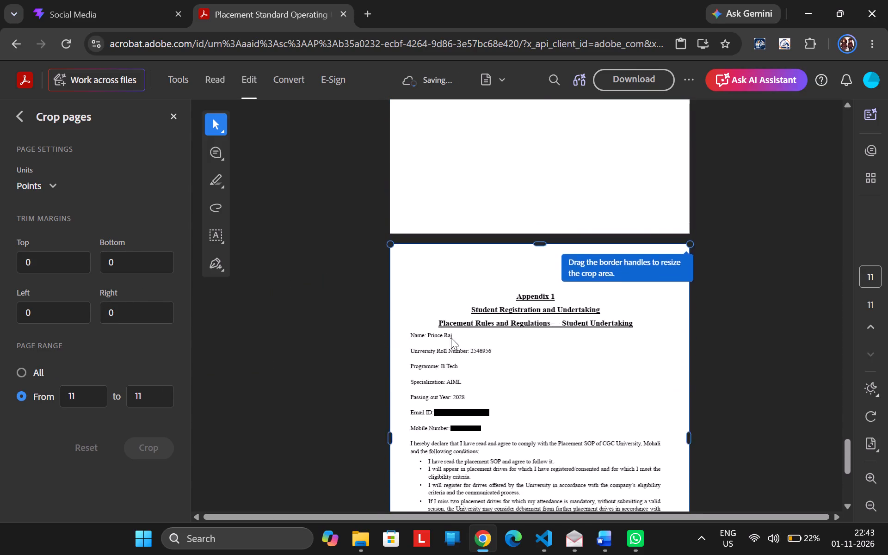
scroll(451, 338, up, 6)
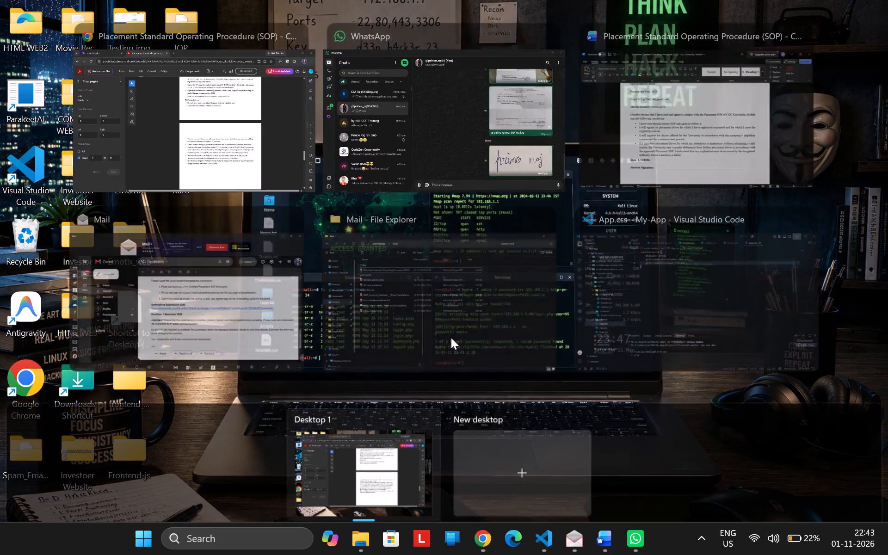
click(241, 161)
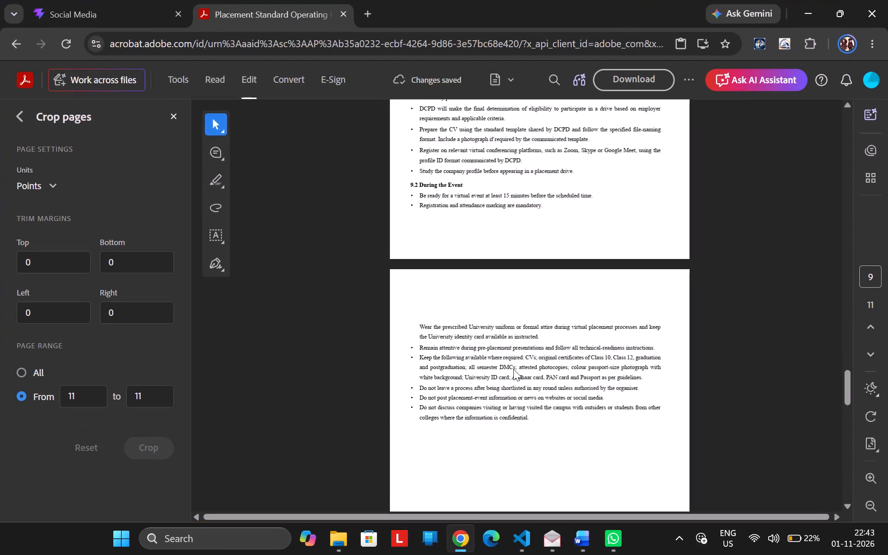
scroll(512, 388, down, 7)
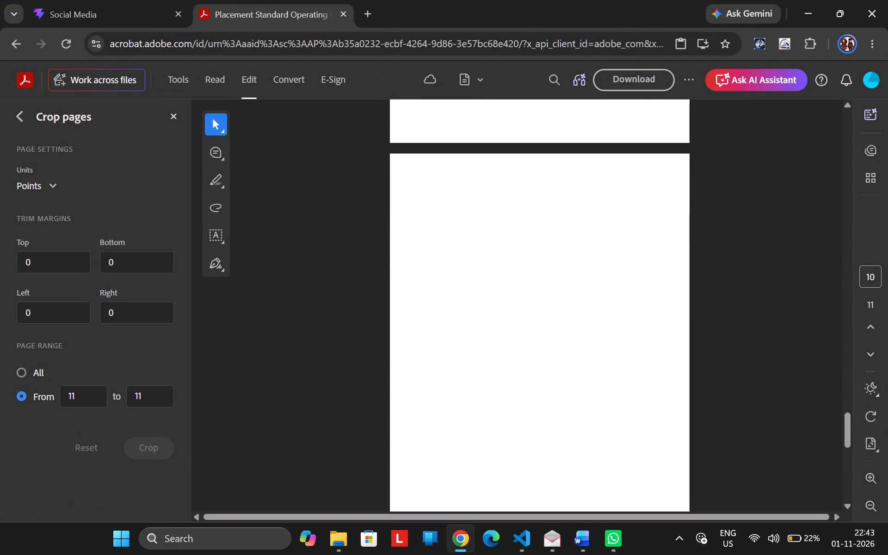
scroll(509, 302, up, 15)
scroll(509, 302, down, 18)
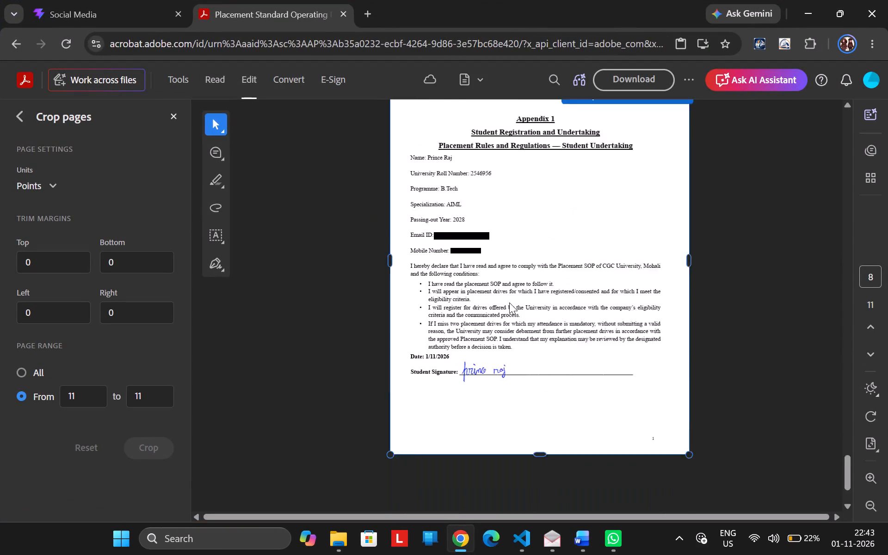
scroll(509, 302, down, 10)
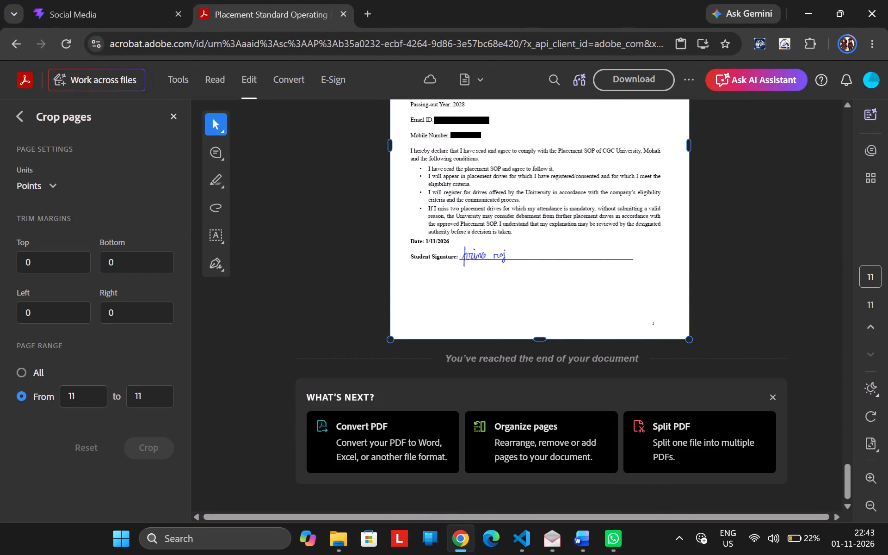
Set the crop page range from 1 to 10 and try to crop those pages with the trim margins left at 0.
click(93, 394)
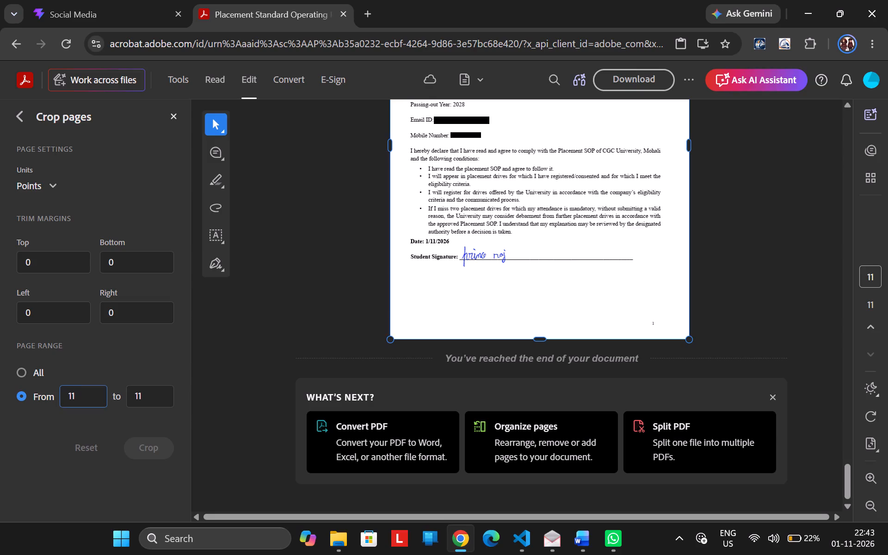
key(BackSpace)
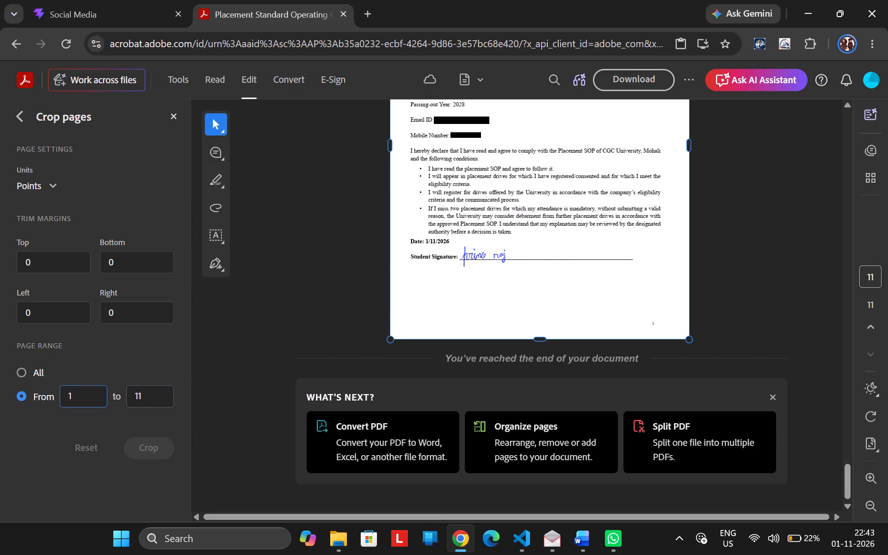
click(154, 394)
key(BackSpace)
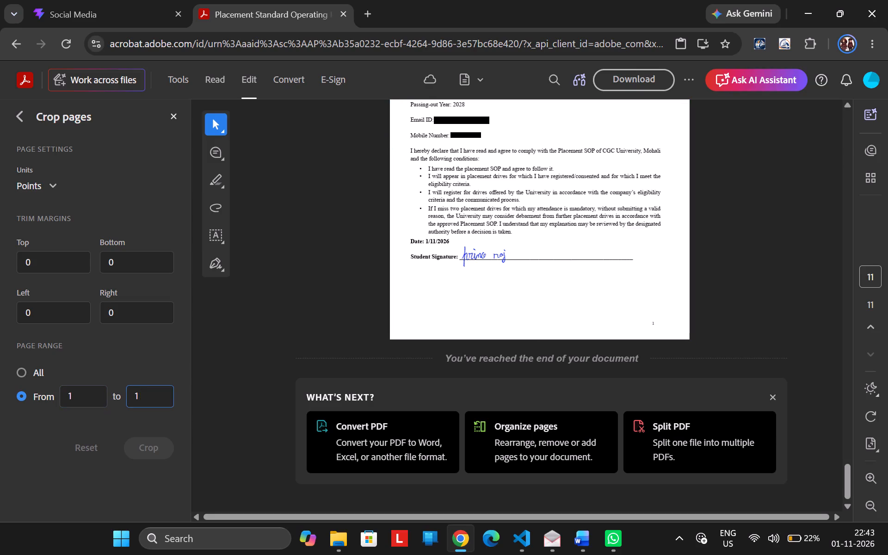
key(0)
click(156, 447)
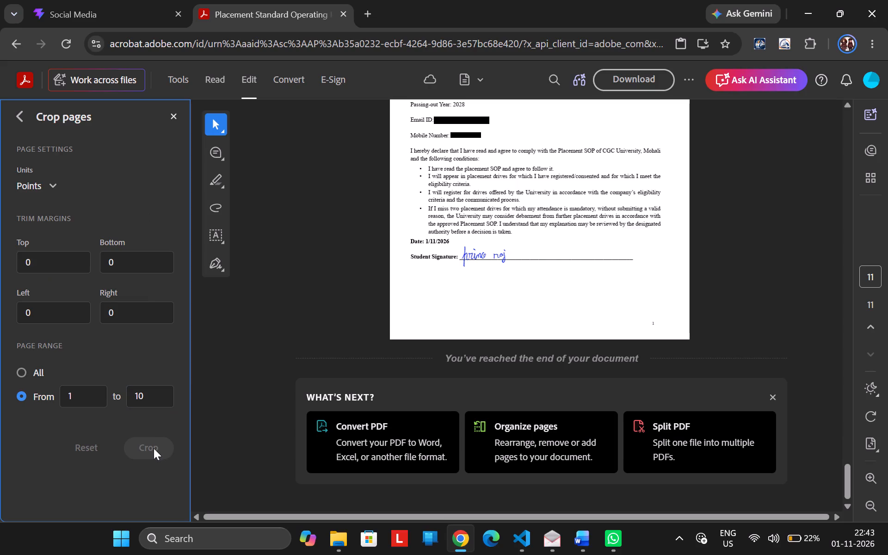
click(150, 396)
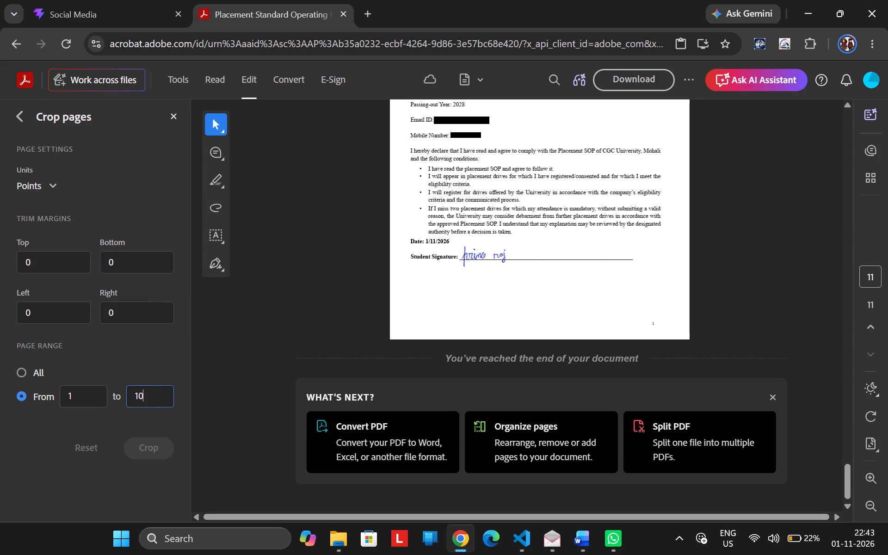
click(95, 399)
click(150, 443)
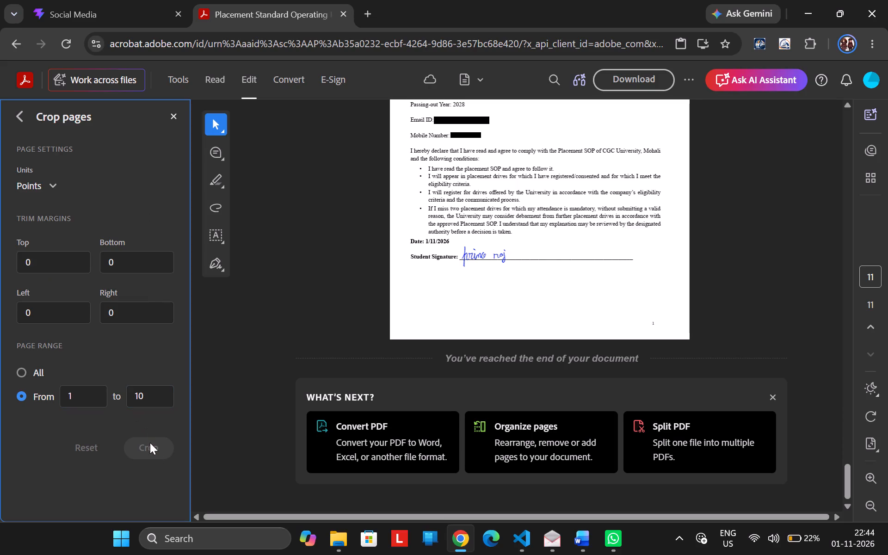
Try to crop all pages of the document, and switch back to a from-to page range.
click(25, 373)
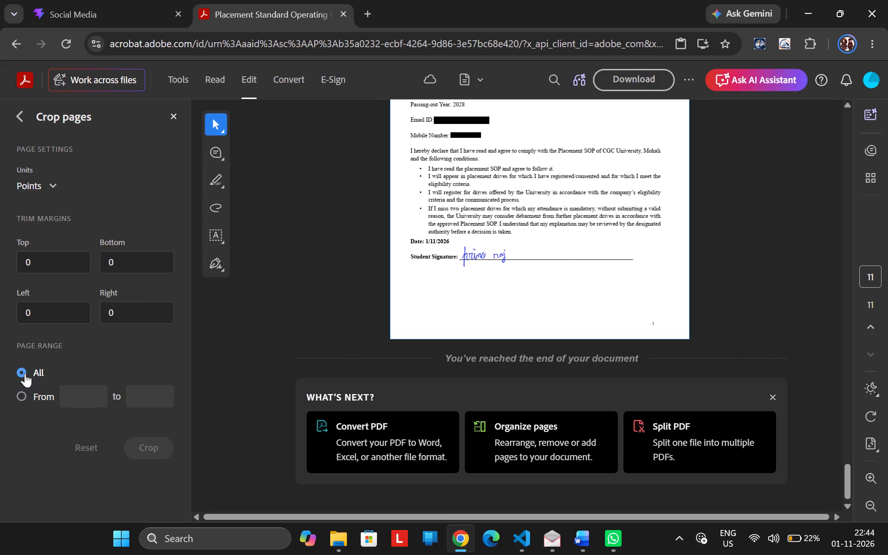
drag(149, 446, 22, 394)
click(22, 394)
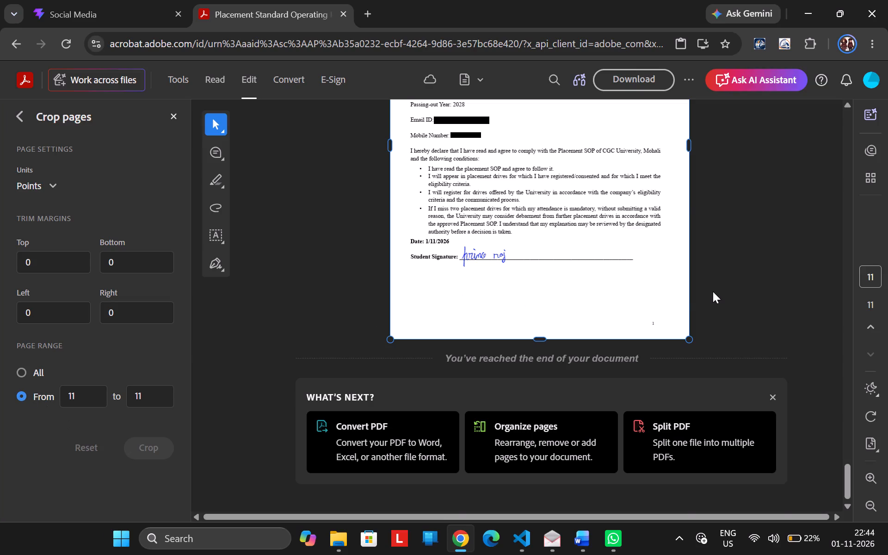
Examine blank page 10, the Appendix 1 page and the available crop units.
scroll(713, 291, up, 7)
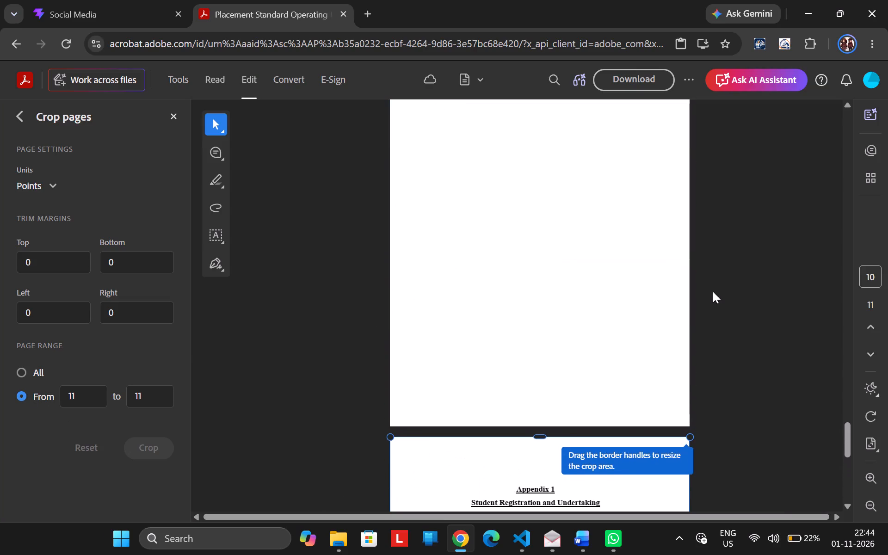
scroll(713, 291, down, 1)
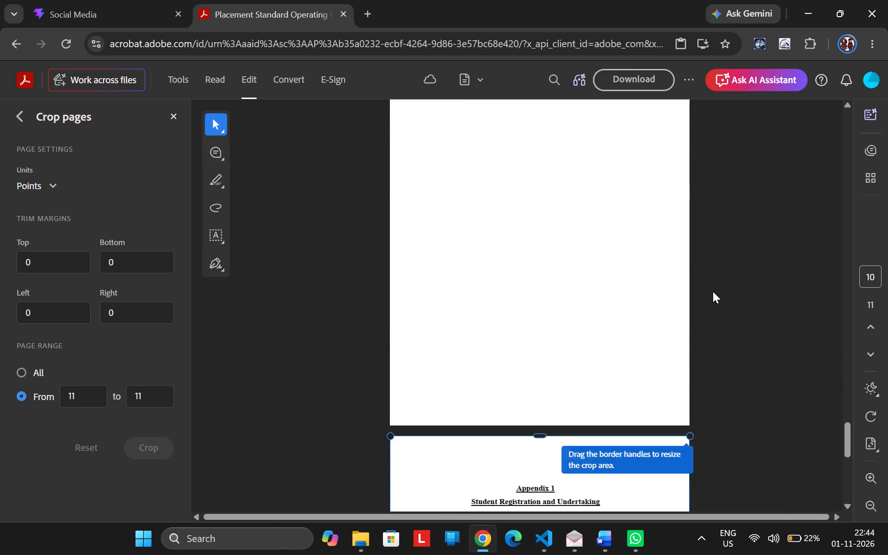
scroll(713, 291, down, 1)
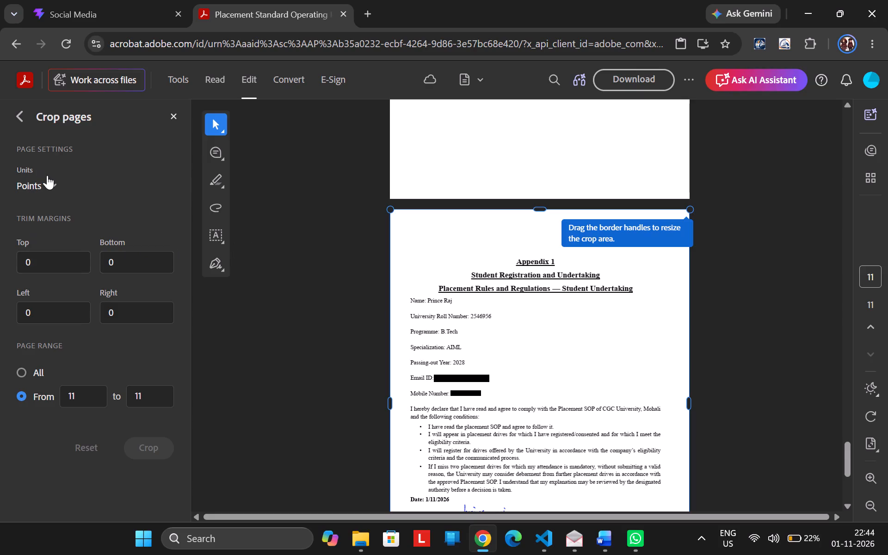
click(51, 183)
click(51, 183)
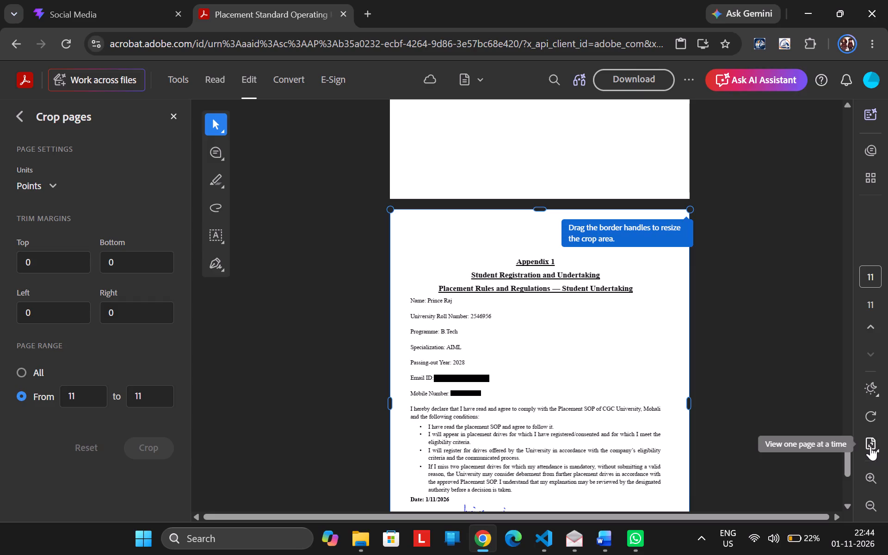
scroll(870, 446, down, 7)
scroll(731, 276, down, 3)
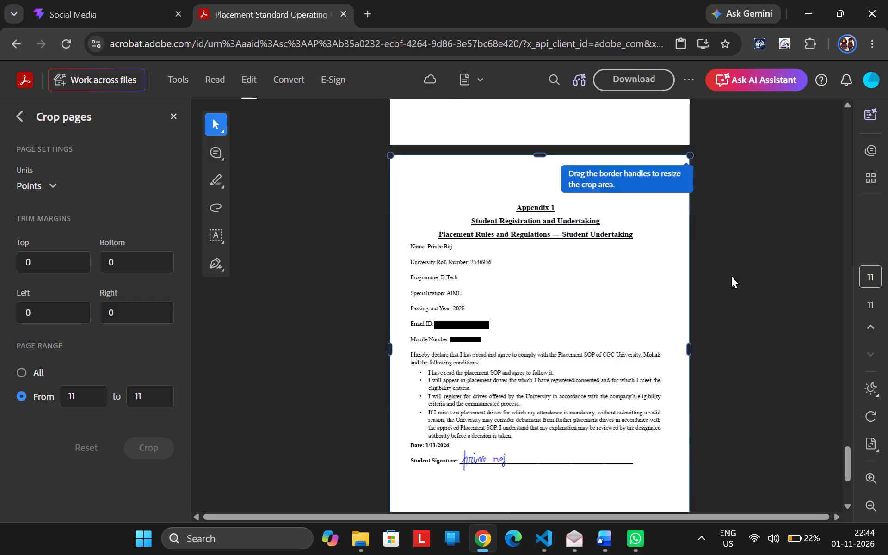
scroll(731, 276, down, 4)
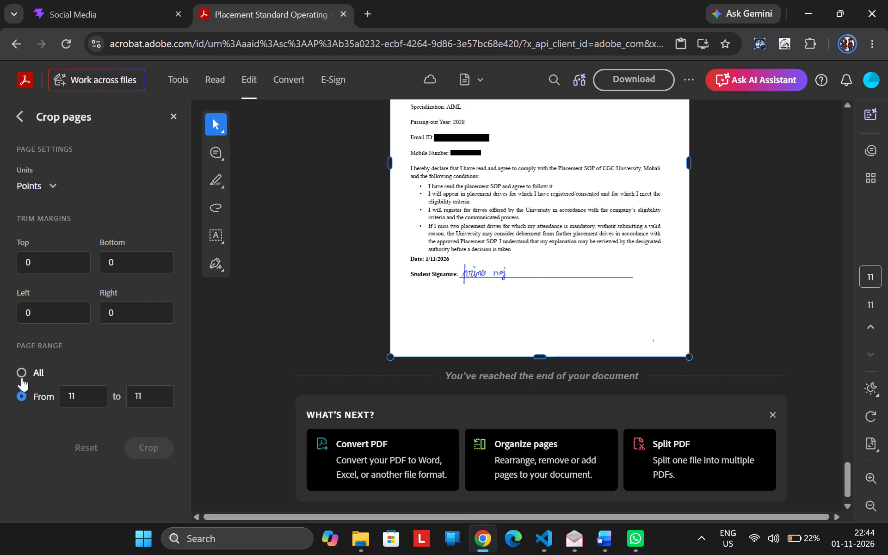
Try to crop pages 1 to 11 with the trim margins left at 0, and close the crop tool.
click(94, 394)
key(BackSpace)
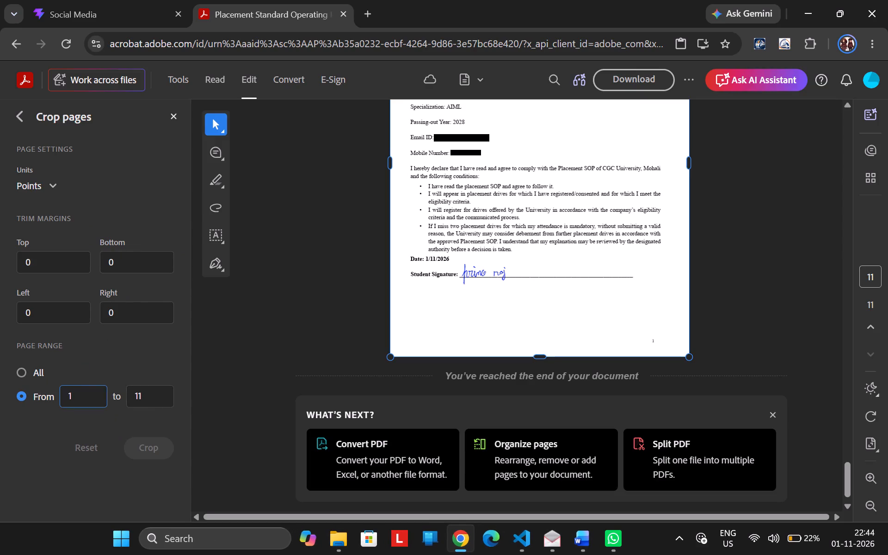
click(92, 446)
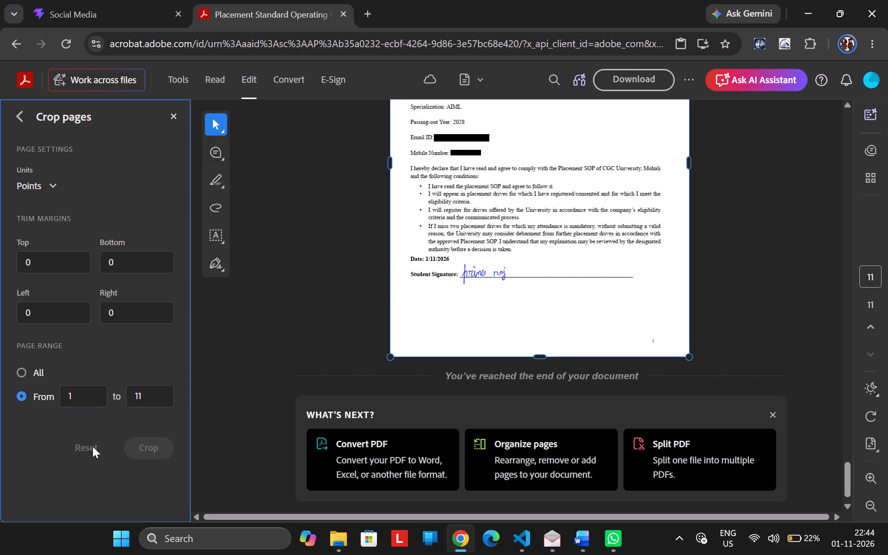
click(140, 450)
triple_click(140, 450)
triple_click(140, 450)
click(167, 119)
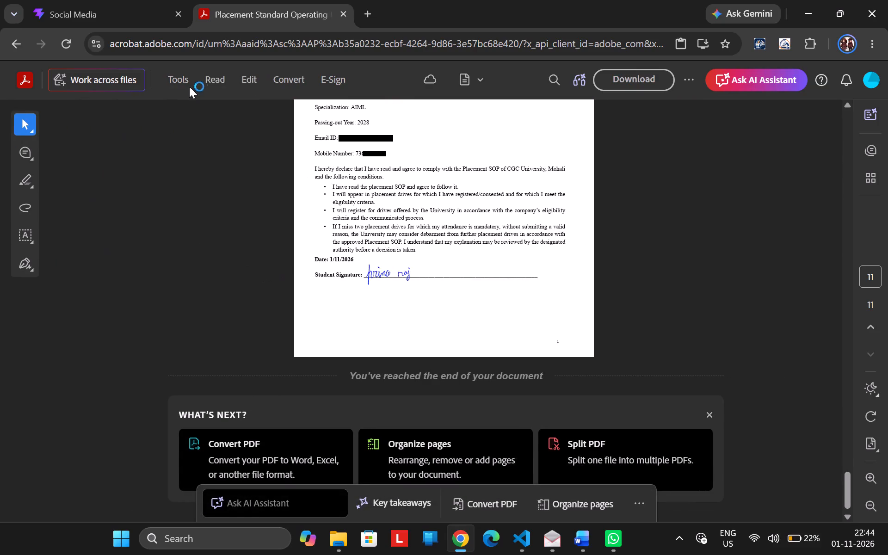
Open the tool for deleting pages from the placement SOP PDF.
click(240, 80)
click(183, 83)
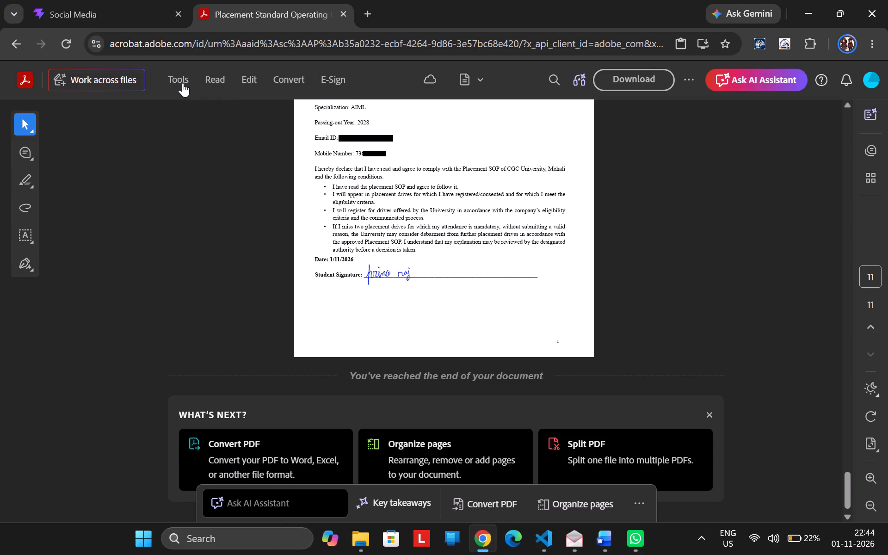
click(183, 83)
click(183, 83)
scroll(398, 264, down, 7)
scroll(398, 264, up, 5)
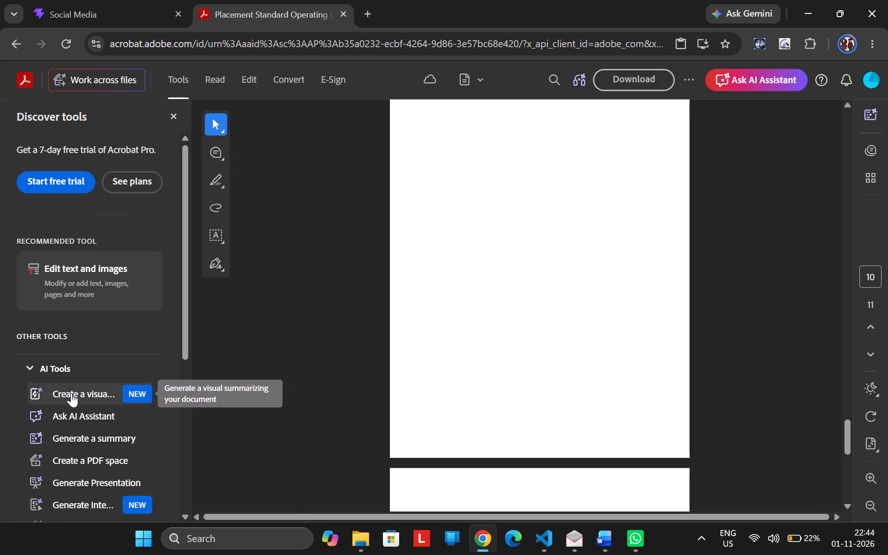
scroll(71, 393, down, 7)
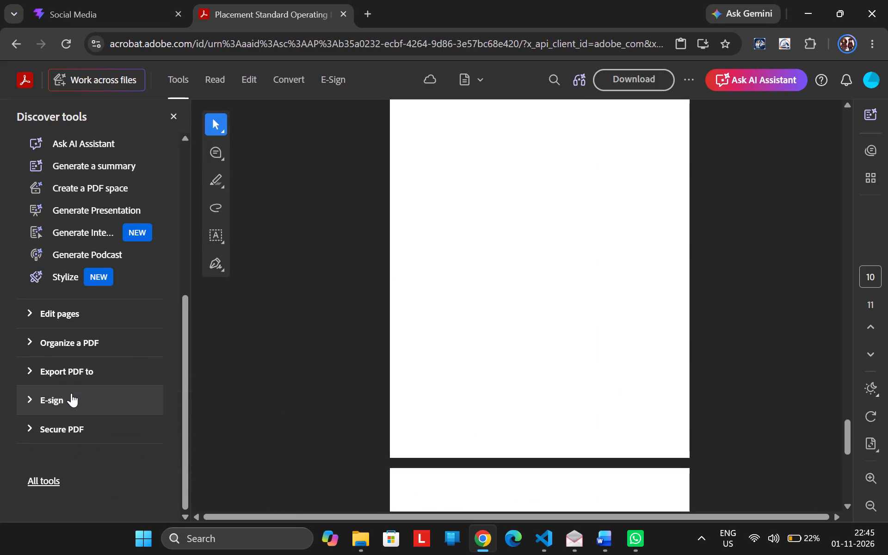
click(21, 315)
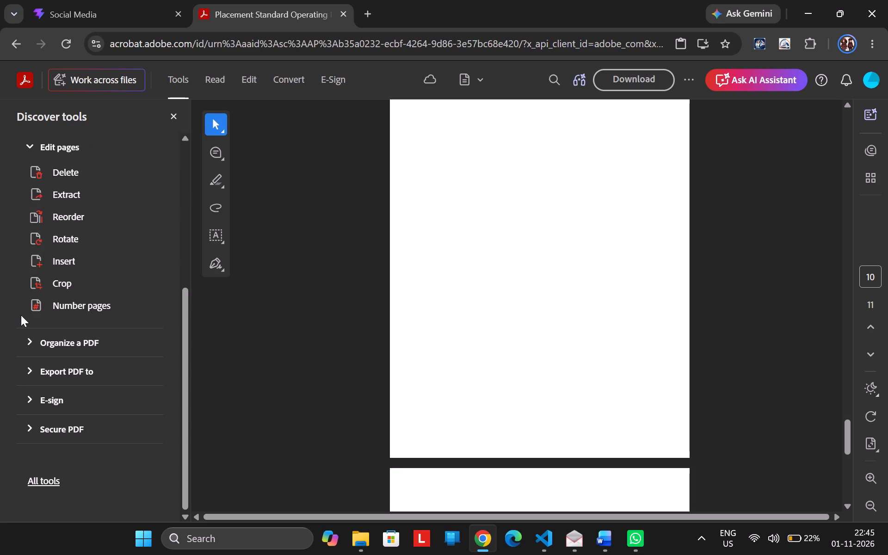
click(80, 175)
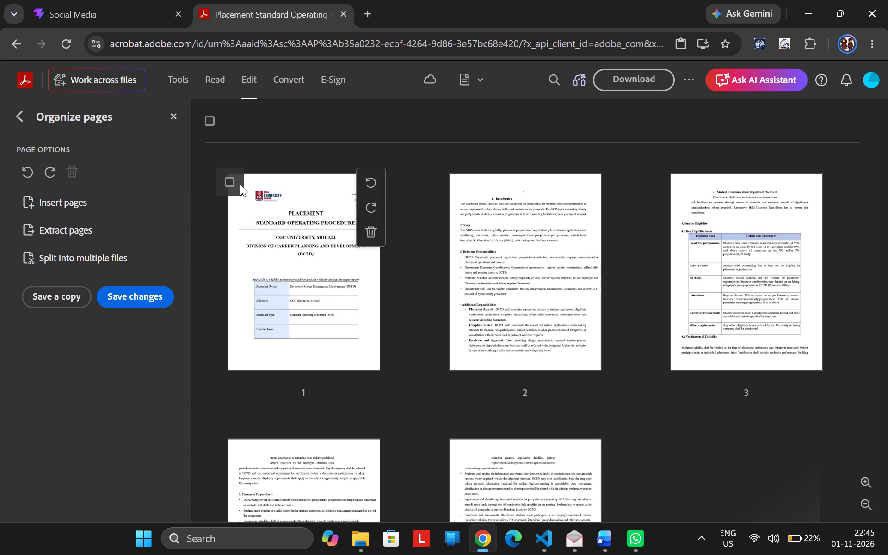
Delete pages 1 to 10, keeping only the signed Appendix 1 undertaking page, and save the changes to the PDF.
click(228, 178)
click(454, 185)
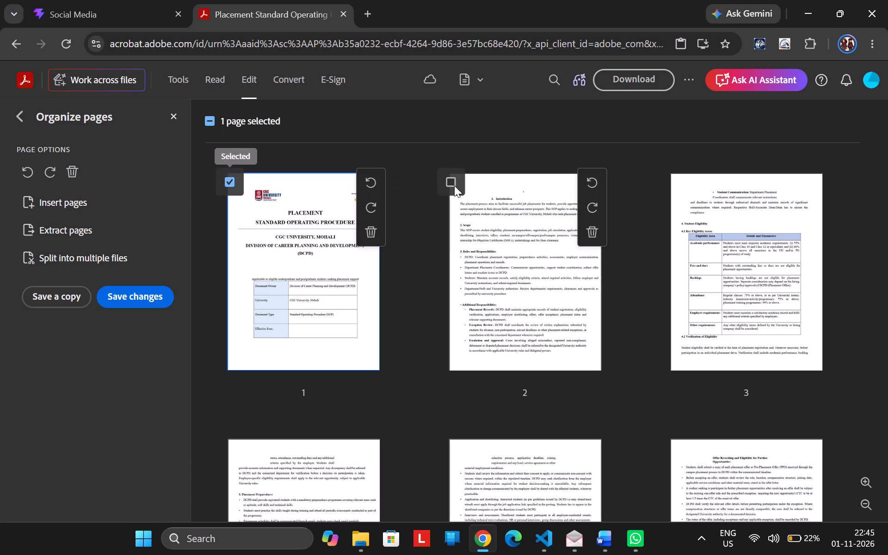
click(669, 185)
scroll(669, 185, down, 1)
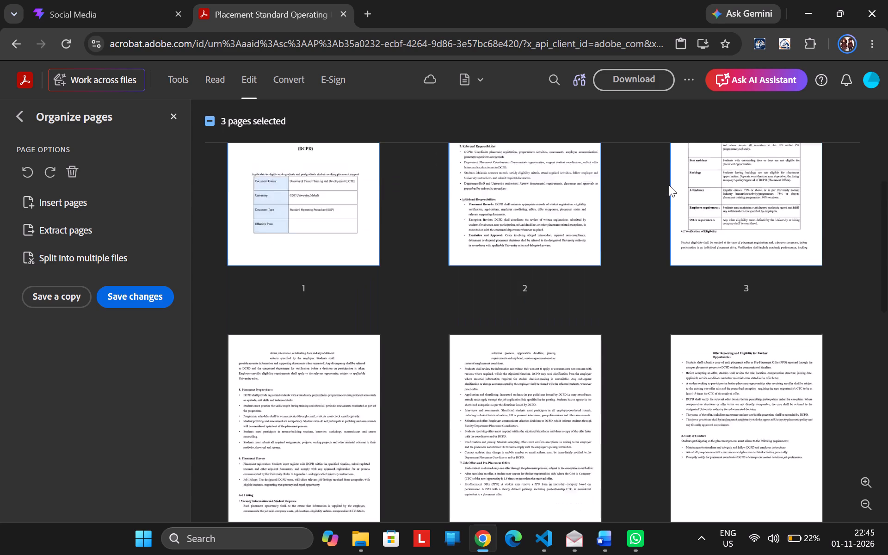
scroll(669, 185, down, 1)
click(227, 271)
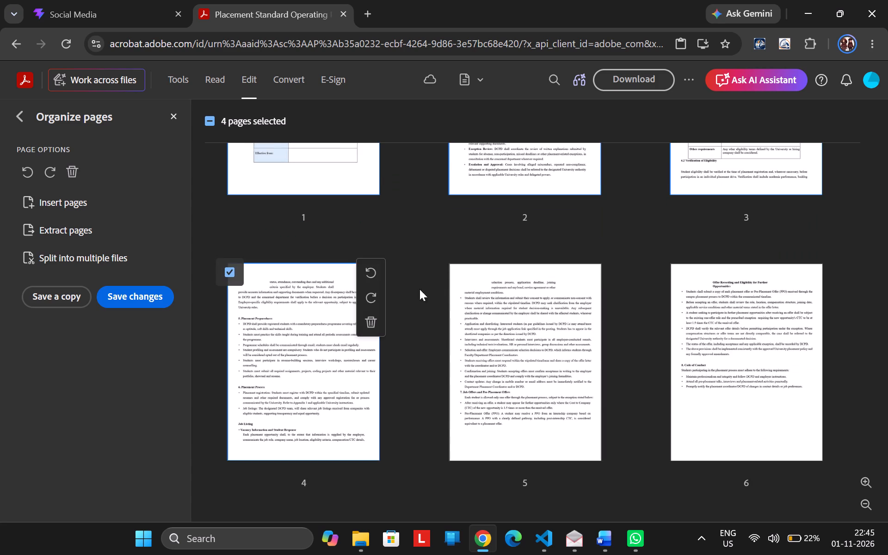
click(453, 273)
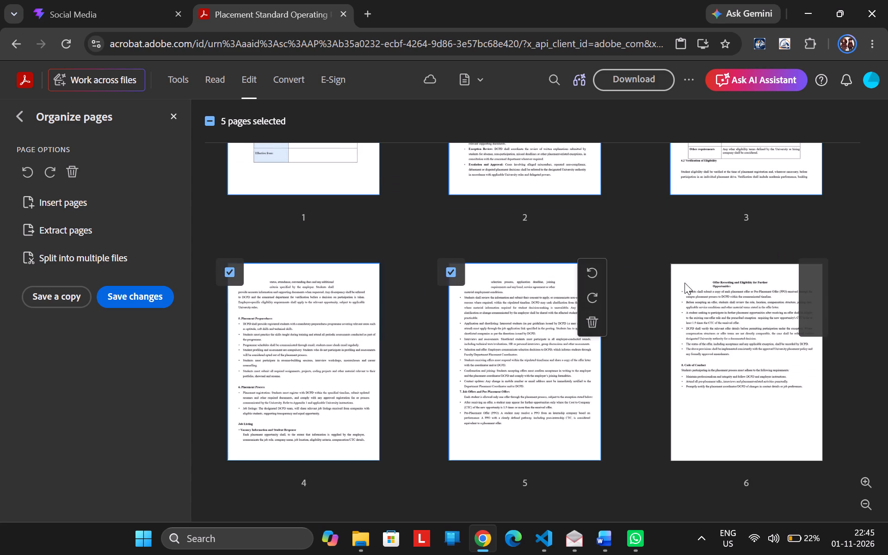
click(675, 273)
scroll(675, 273, up, 7)
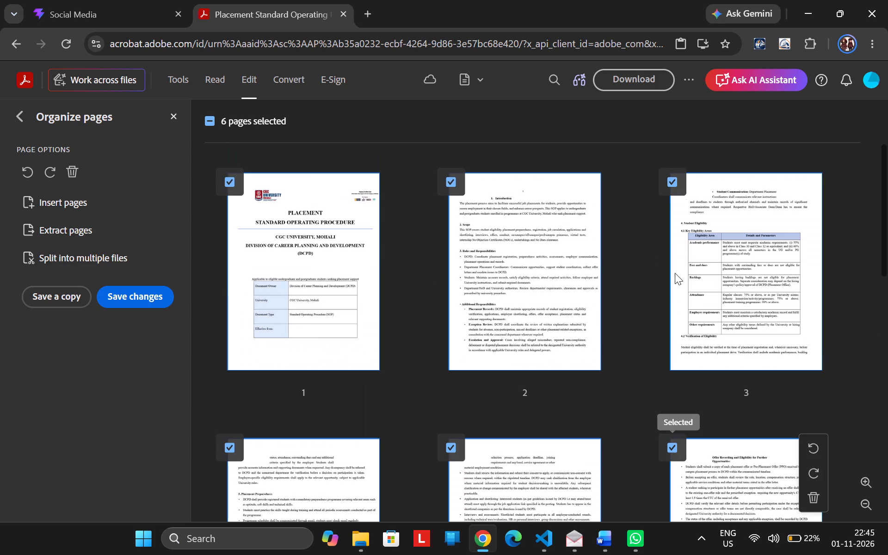
scroll(675, 273, down, 7)
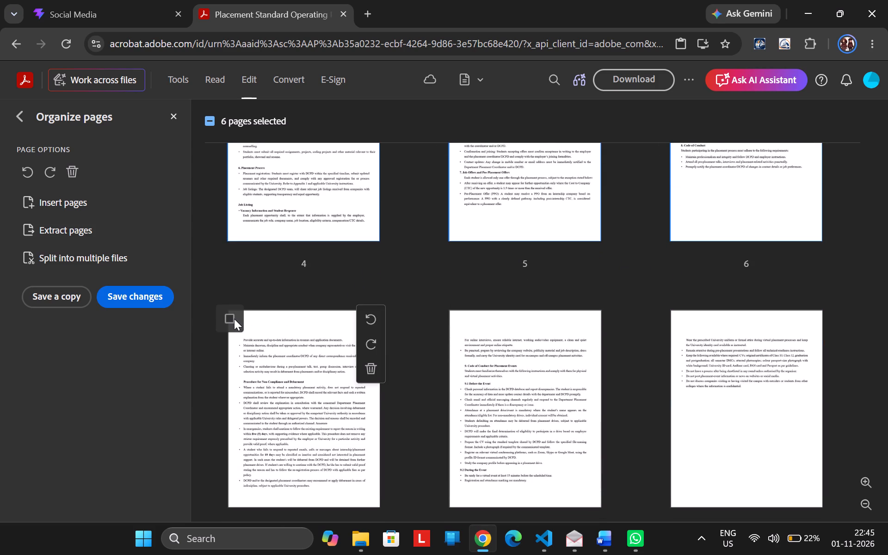
click(232, 321)
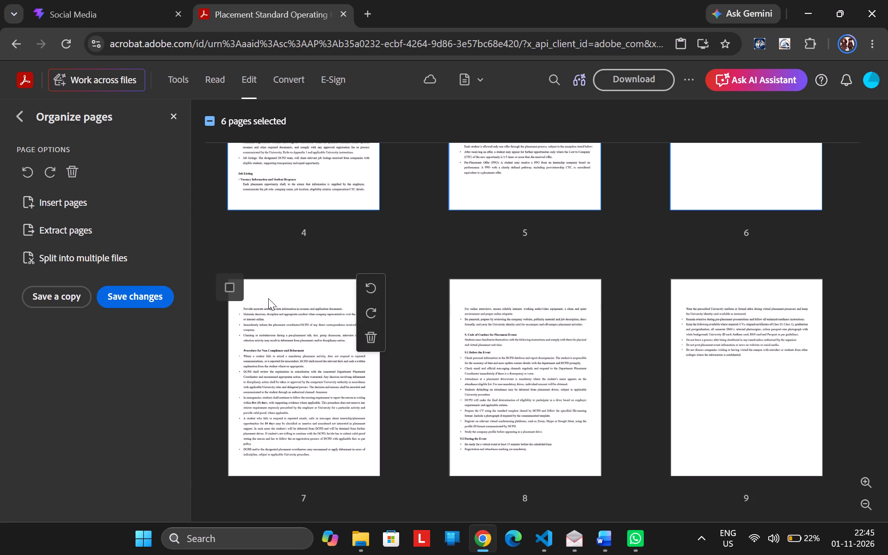
click(229, 289)
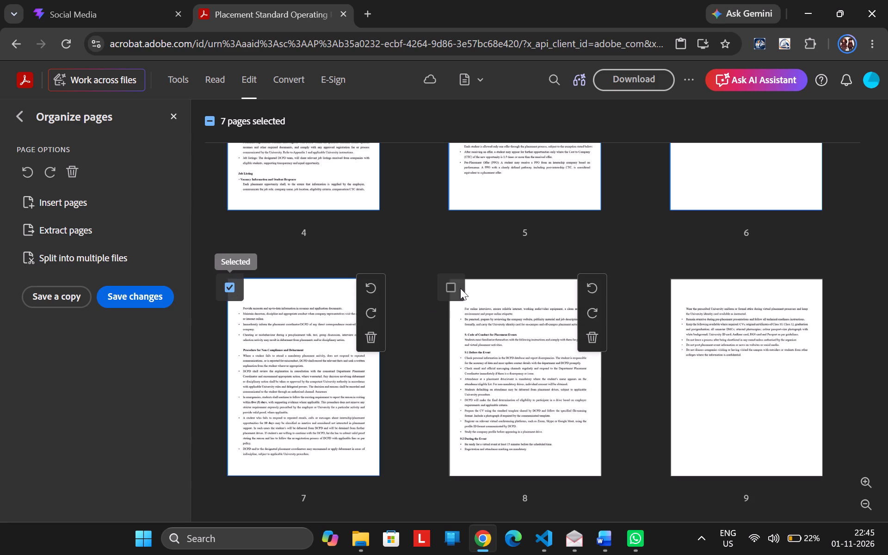
click(460, 288)
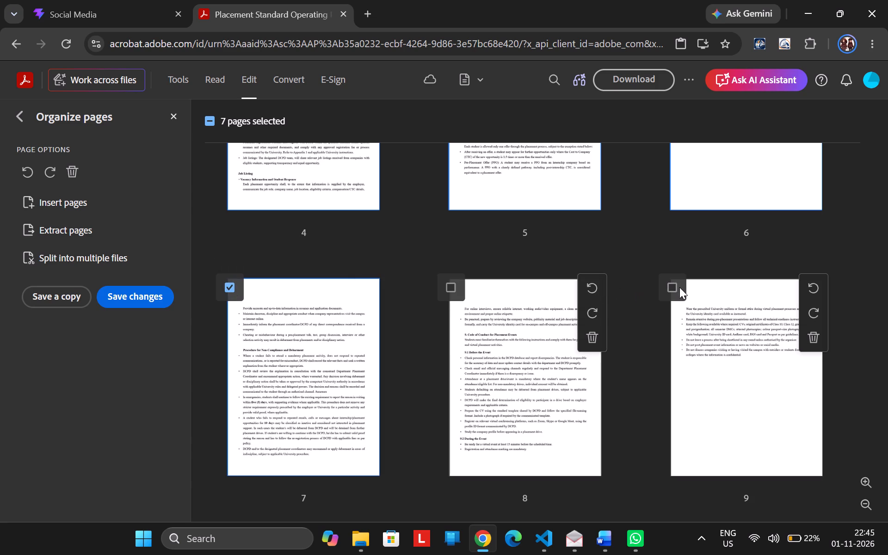
click(674, 287)
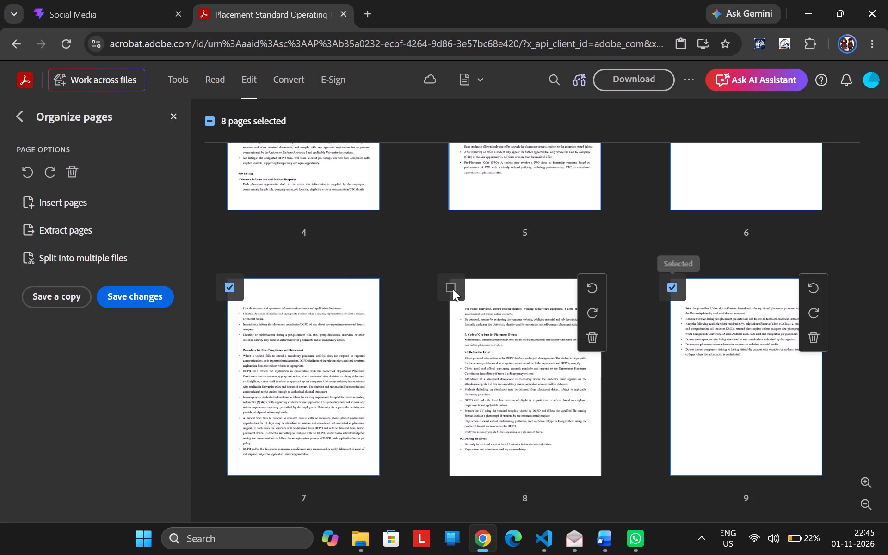
click(451, 289)
scroll(451, 289, down, 5)
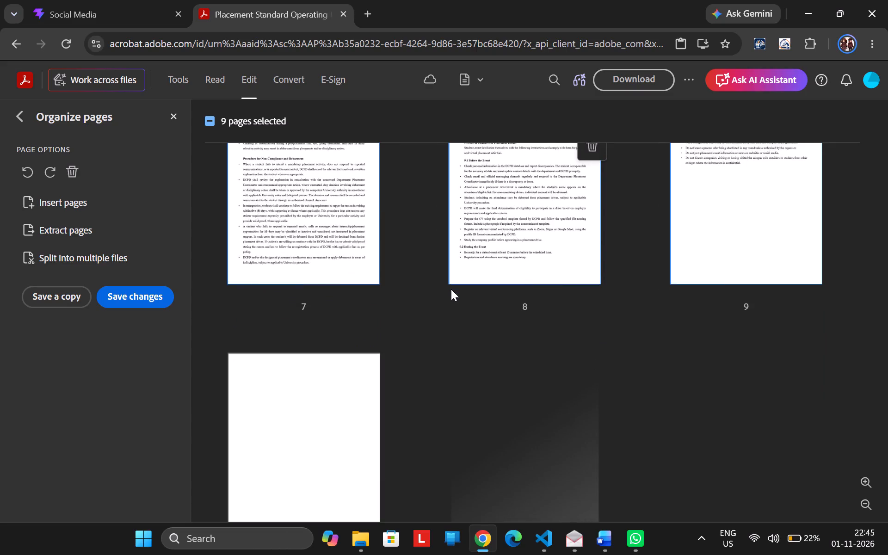
scroll(451, 289, down, 2)
click(227, 271)
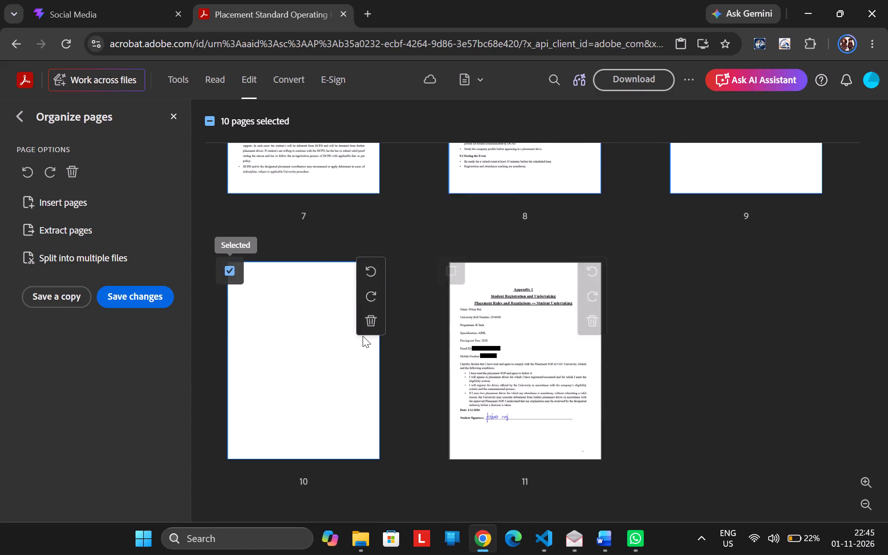
click(69, 168)
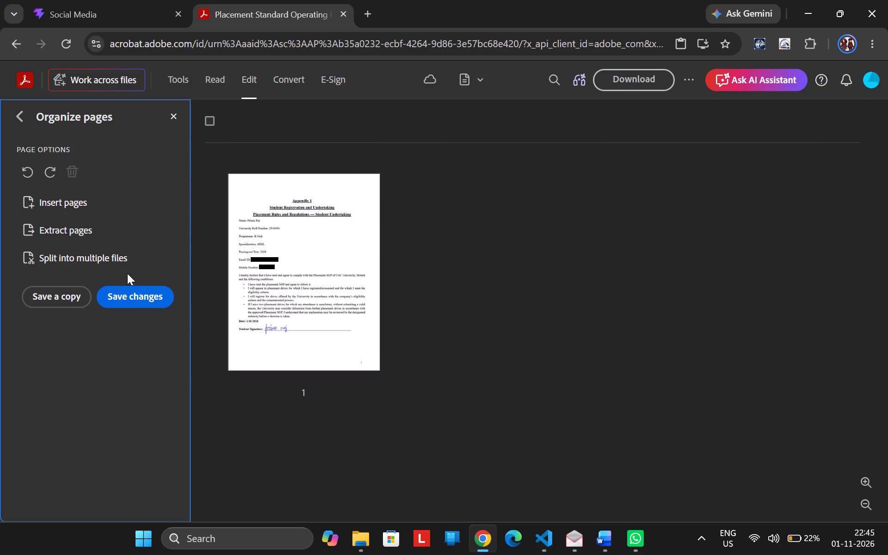
click(139, 294)
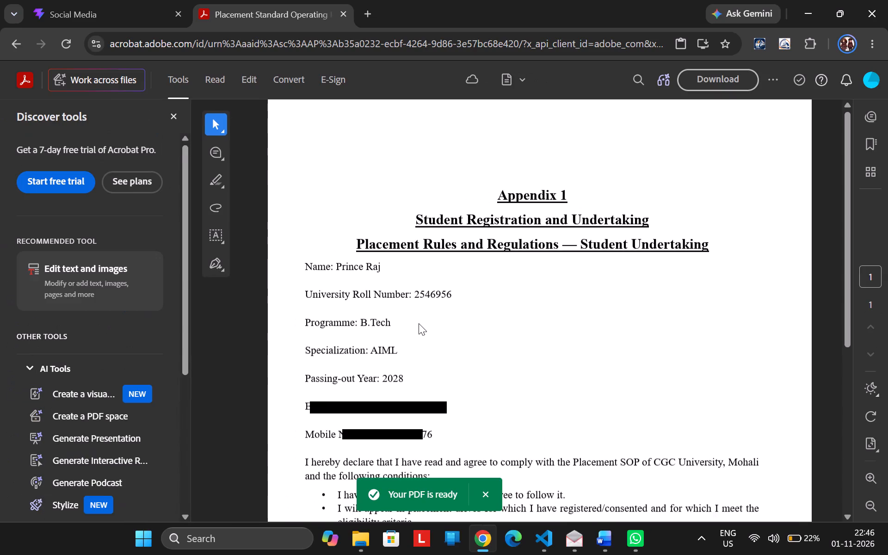
Download the one-page signed Appendix 1 undertaking PDF to the computer.
scroll(419, 323, down, 6)
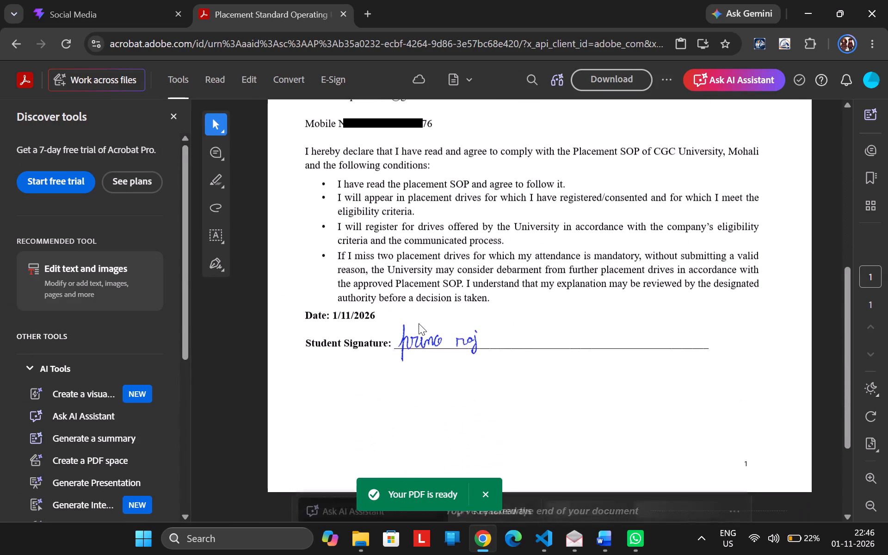
scroll(419, 323, up, 7)
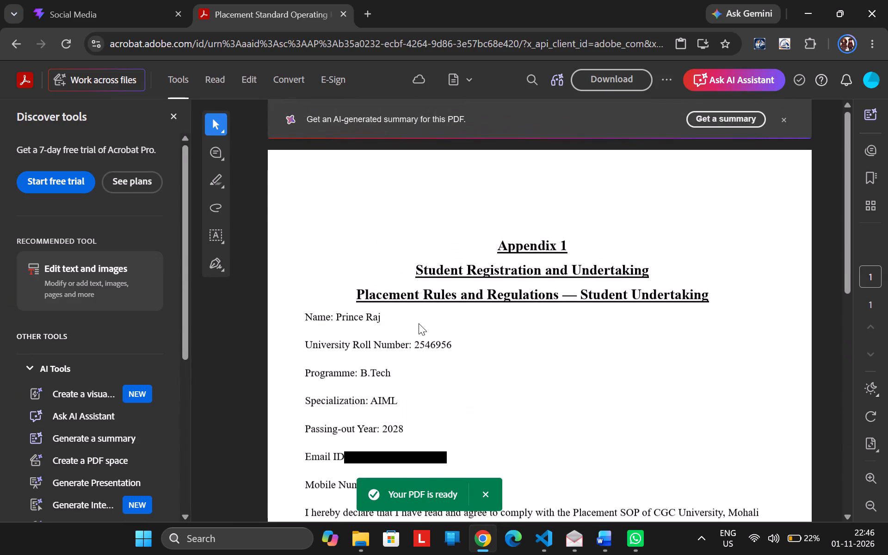
scroll(419, 323, up, 1)
scroll(419, 323, down, 7)
click(205, 125)
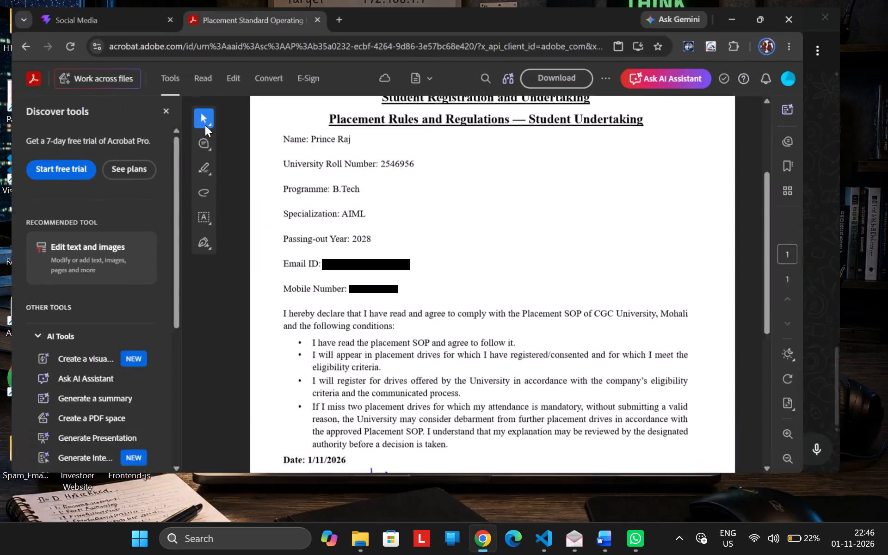
click(635, 71)
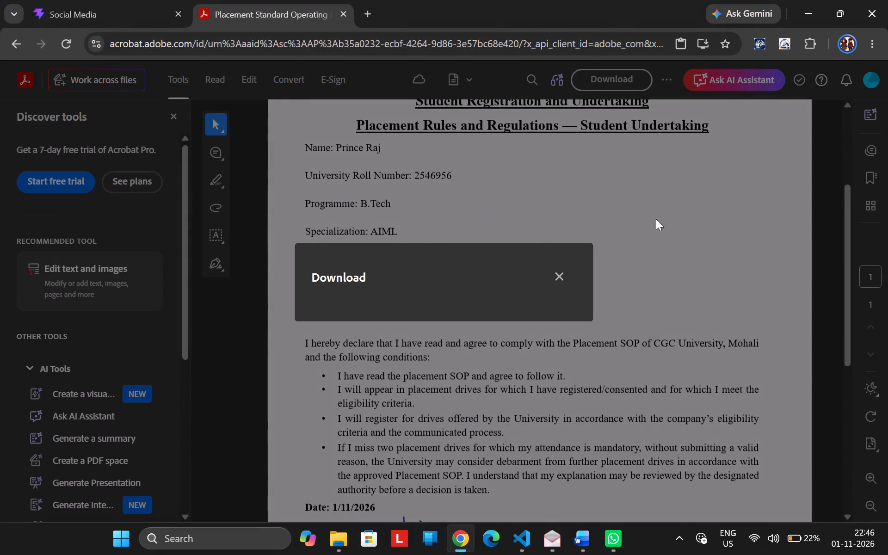
click(519, 438)
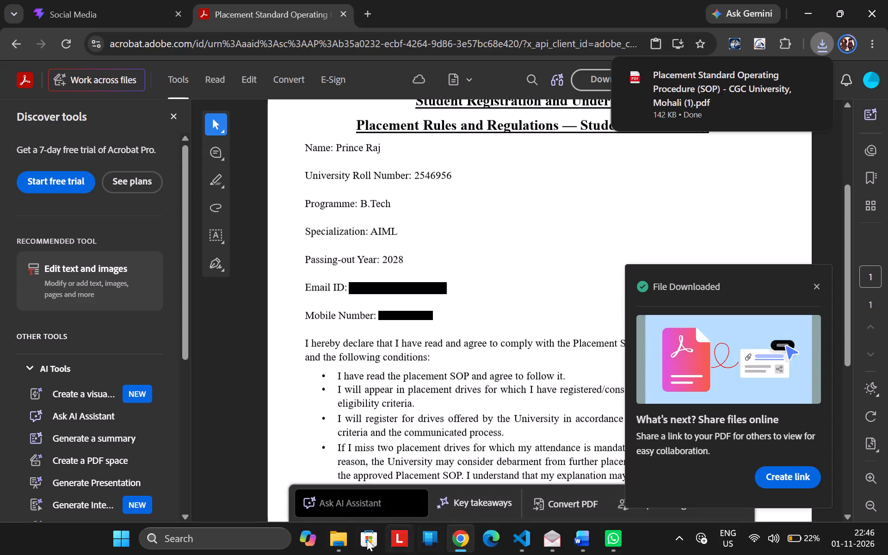
Switch to File Explorer and permanently delete the Placement Standard Operating Procedure PDF modified at 22:37 from the Downloads folder.
click(345, 542)
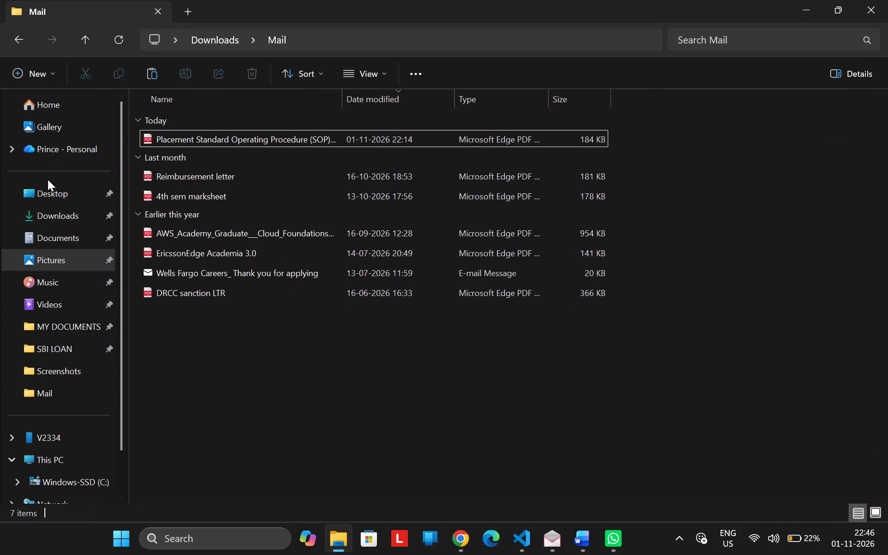
click(43, 206)
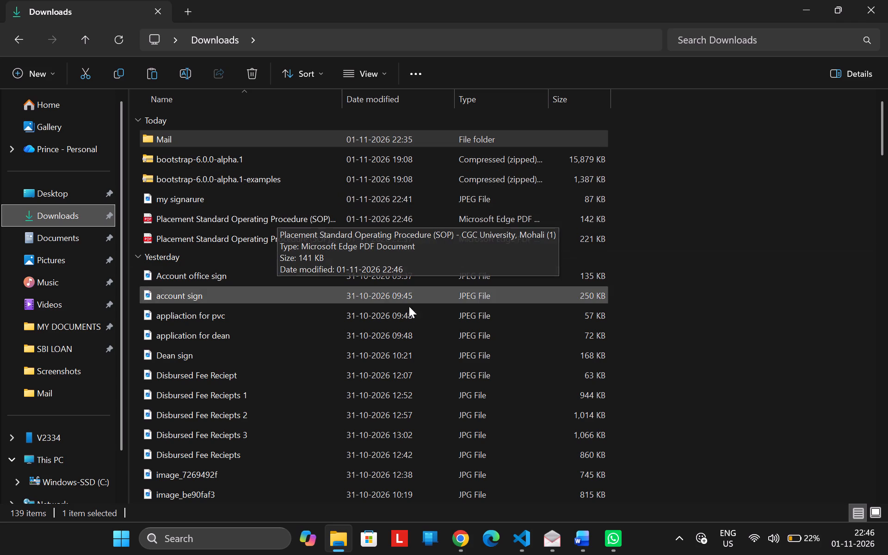
click(257, 237)
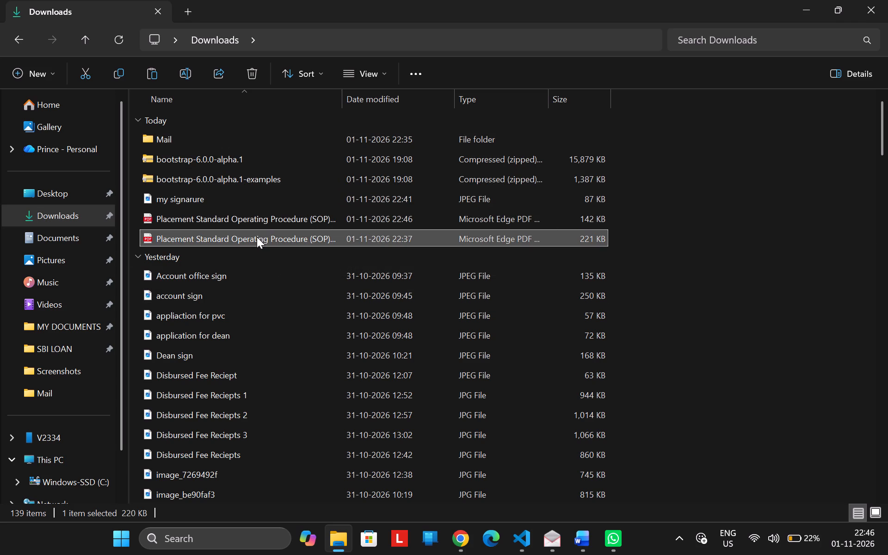
key(shift+Delete)
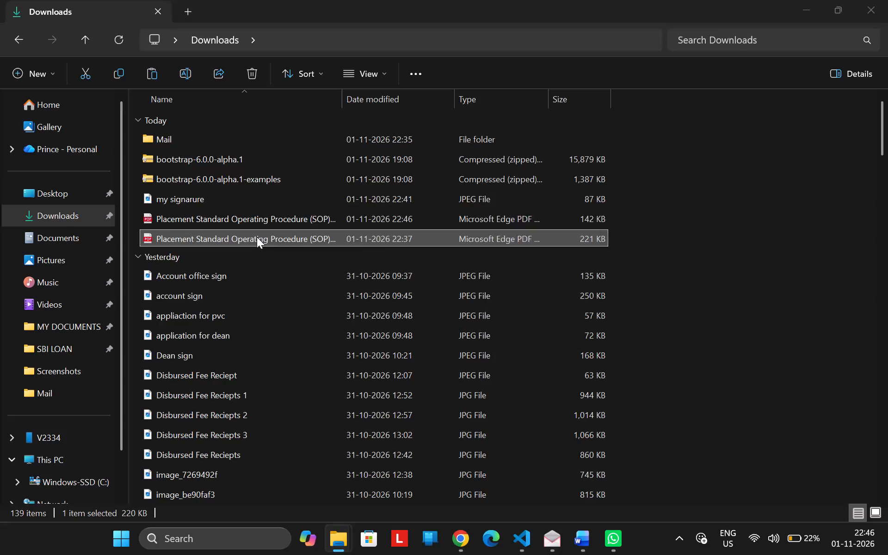
key(Return)
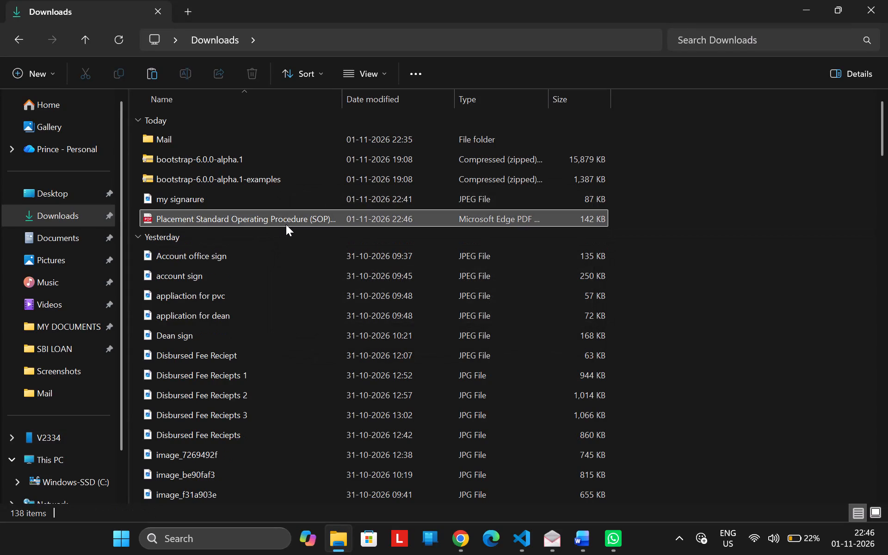
Rename the downloaded Placement Standard Operating Procedure PDF in Downloads as Self UnderTaking and copy the file.
click(286, 224)
click(286, 224)
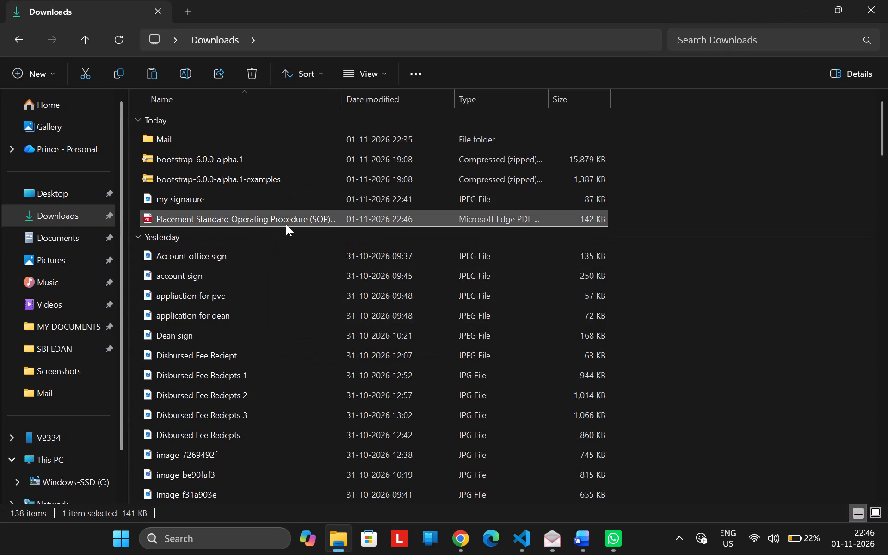
key(BackSpace)
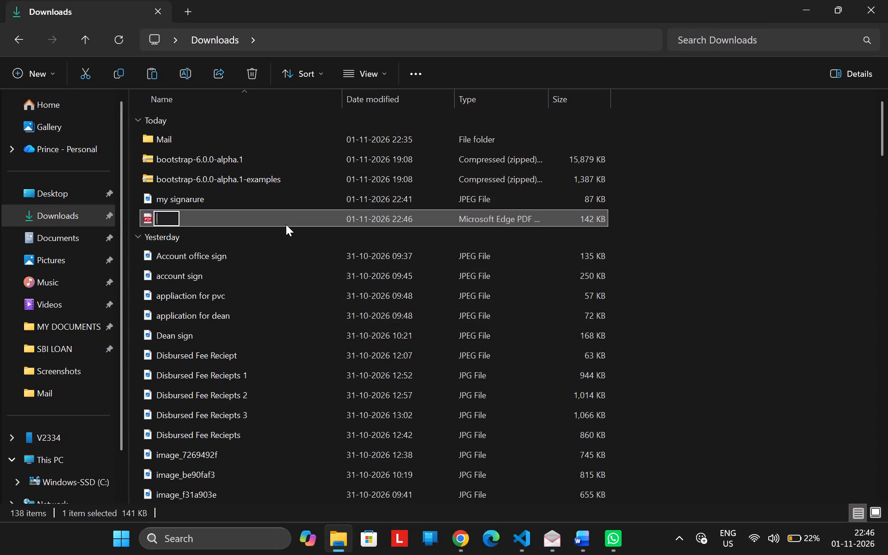
text(UnderTa)
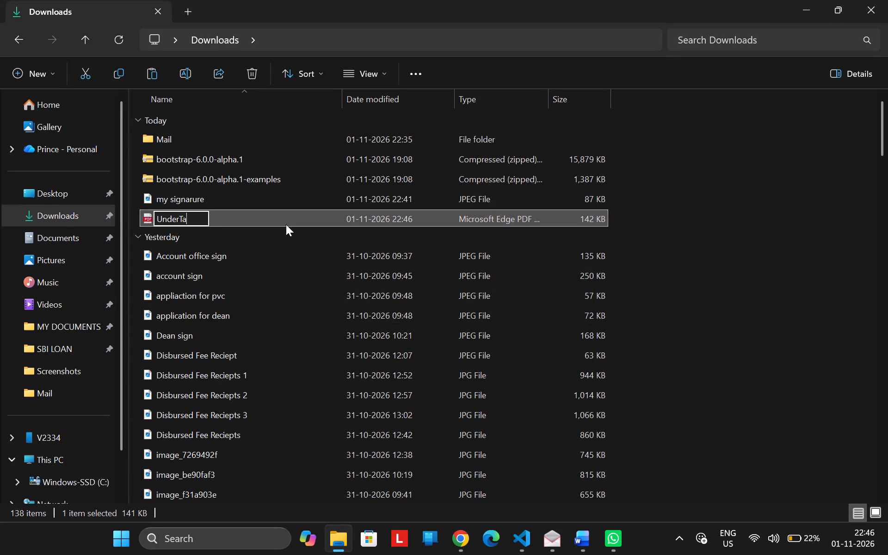
text(king)
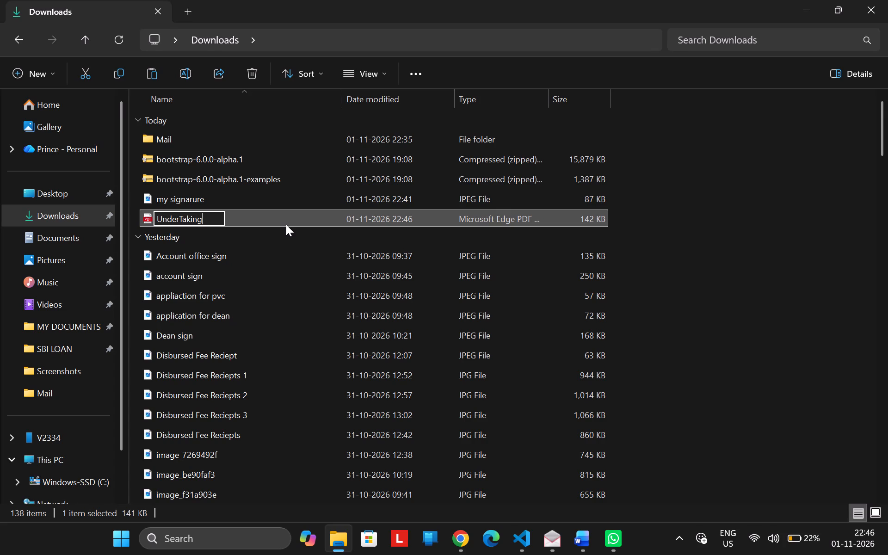
key(Left)
key(Left)
key(Left)
key(Left)
key(Left)
key(Left)
key(Left)
key(Left)
key(Left)
key(Left)
key(Left)
text(Self)
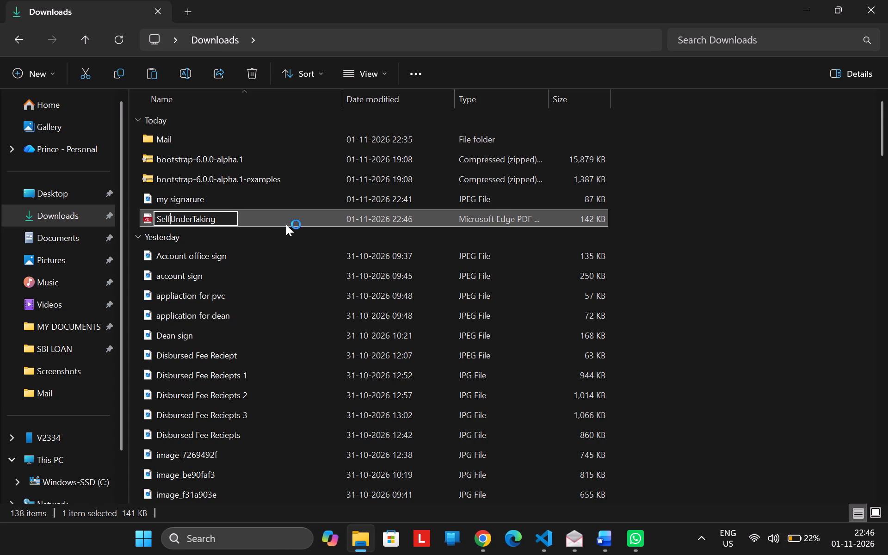
key(space)
key(Return)
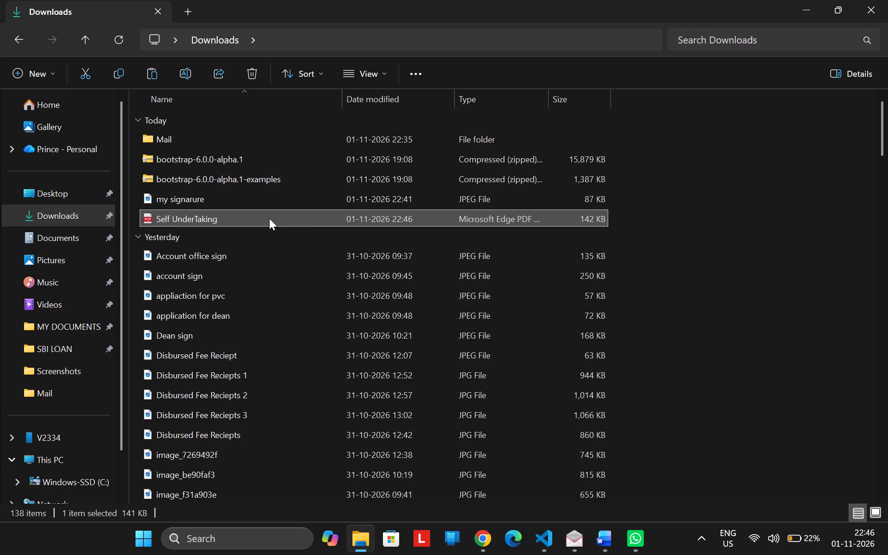
key(ctrl+c)
Switch to the Mail app and copy the Undertaking Submission Link from the placement reminder email, leaving the page that opens.
click(580, 541)
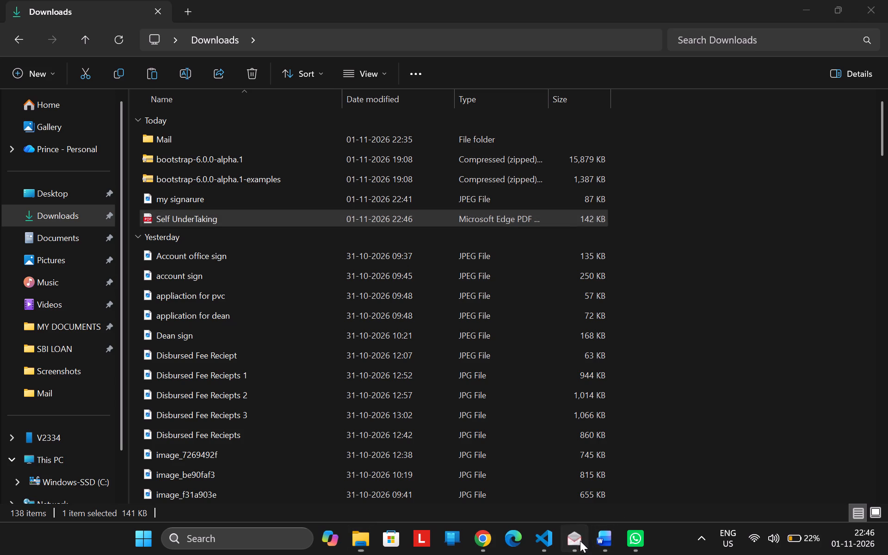
click(481, 284)
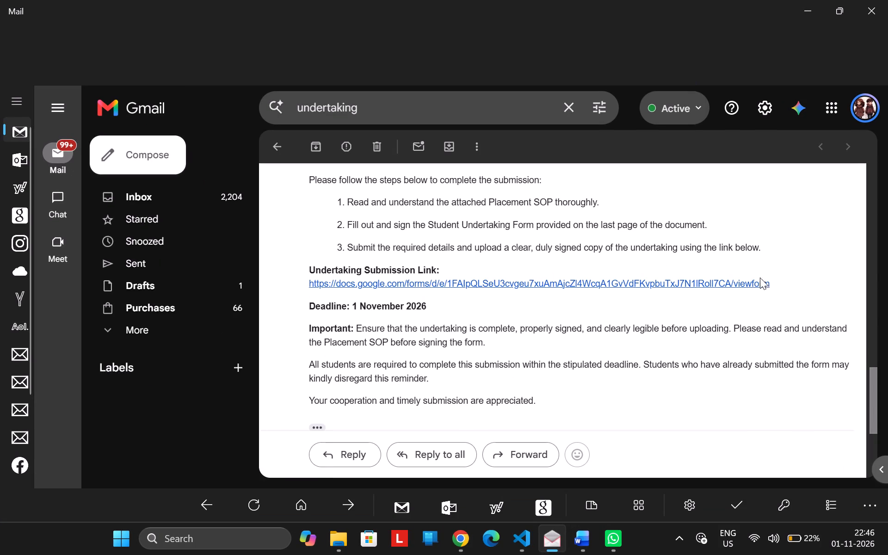
drag(777, 278, 306, 283)
key(ctrl+c)
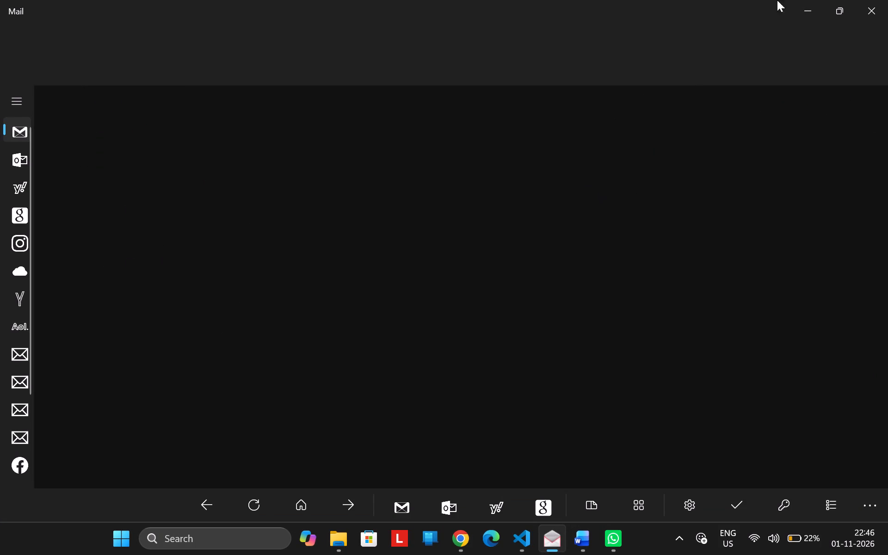
click(210, 506)
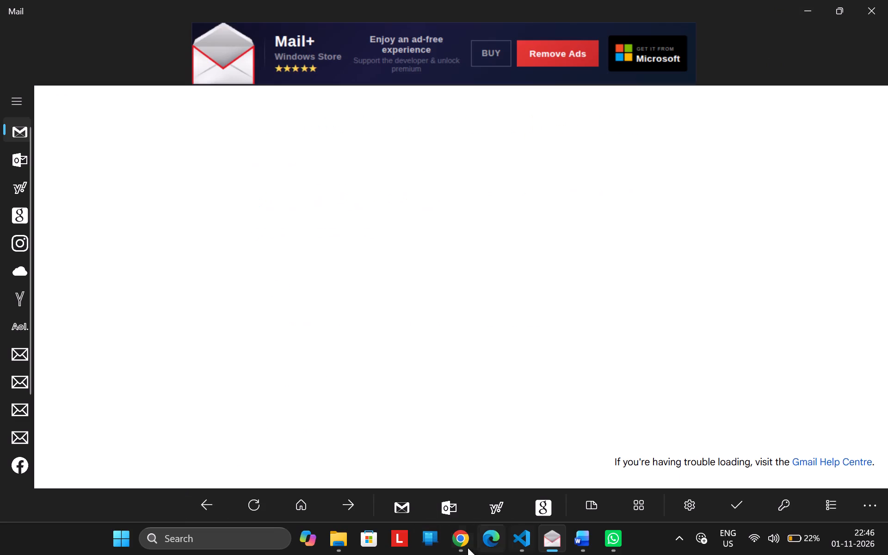
Switch from Mail to the Chrome browser.
click(452, 545)
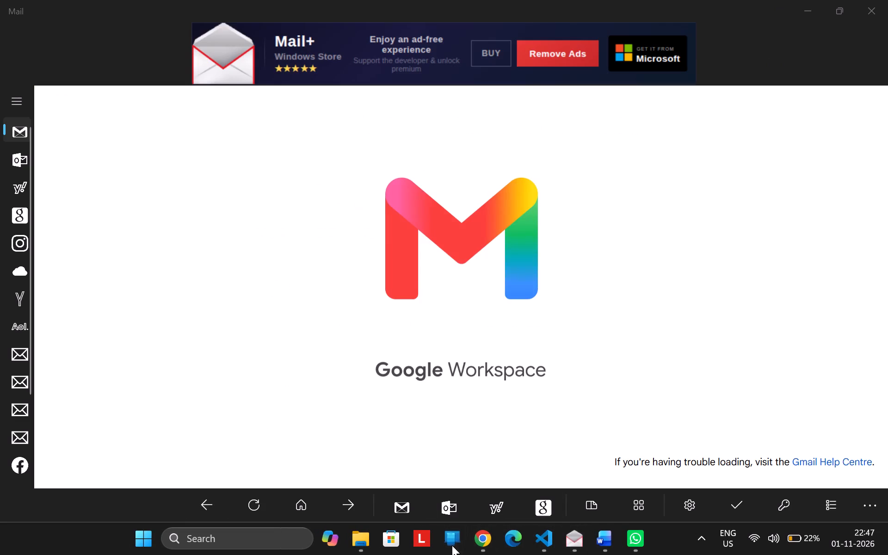
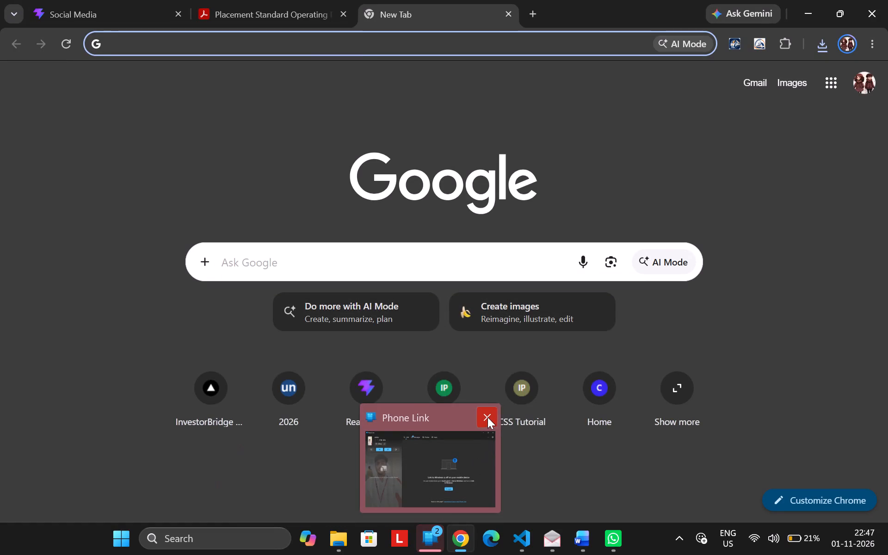
Close the Phone Link window and open the copied undertaking submission link in the new Chrome tab.
click(487, 417)
click(275, 275)
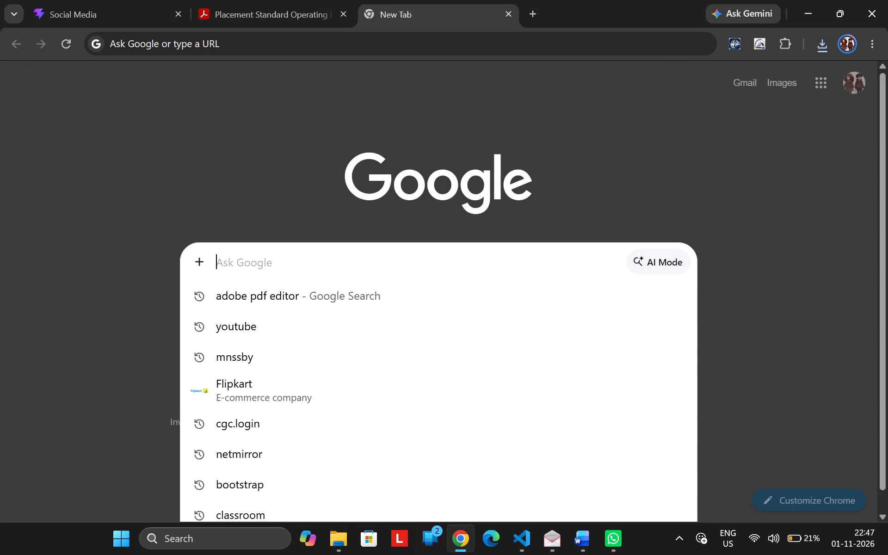
key(ctrl+v)
key(Return)
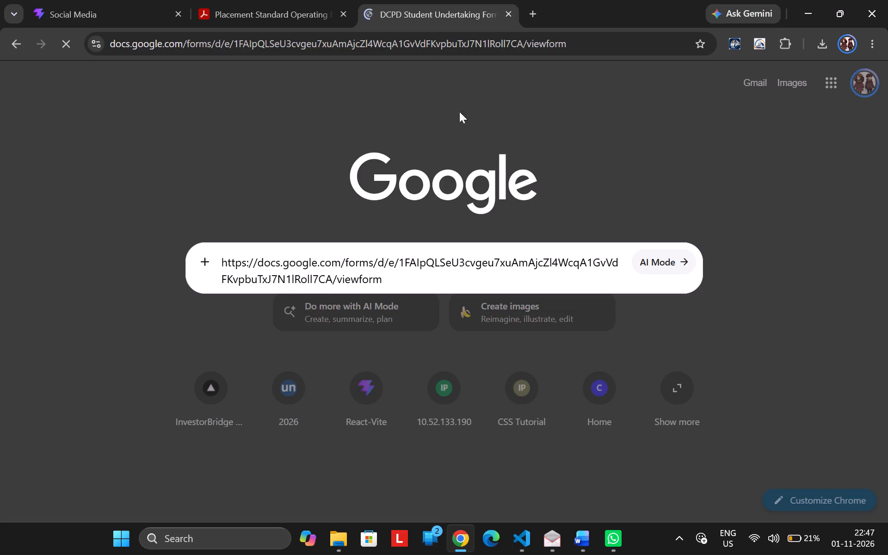
Choose to record the account email with the response on the DCPD Student Undertaking Form Tracker.
click(238, 301)
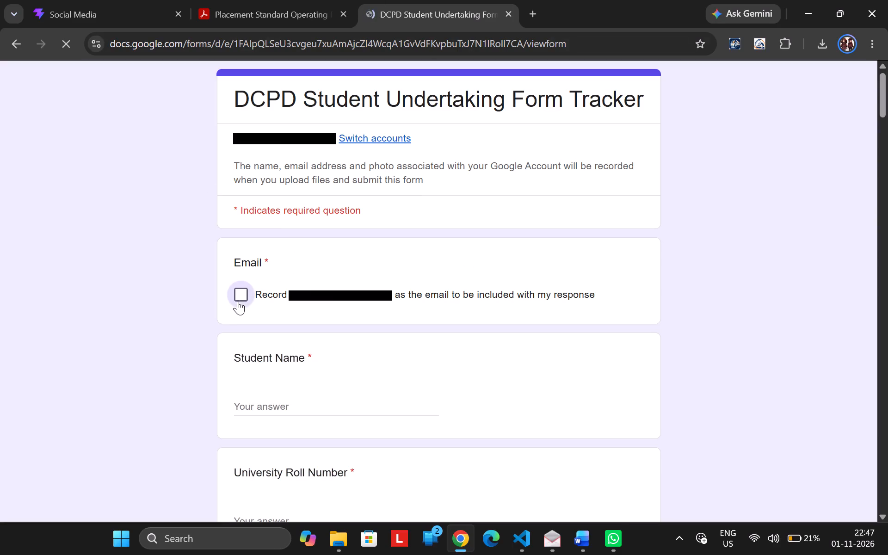
click(267, 413)
click(244, 401)
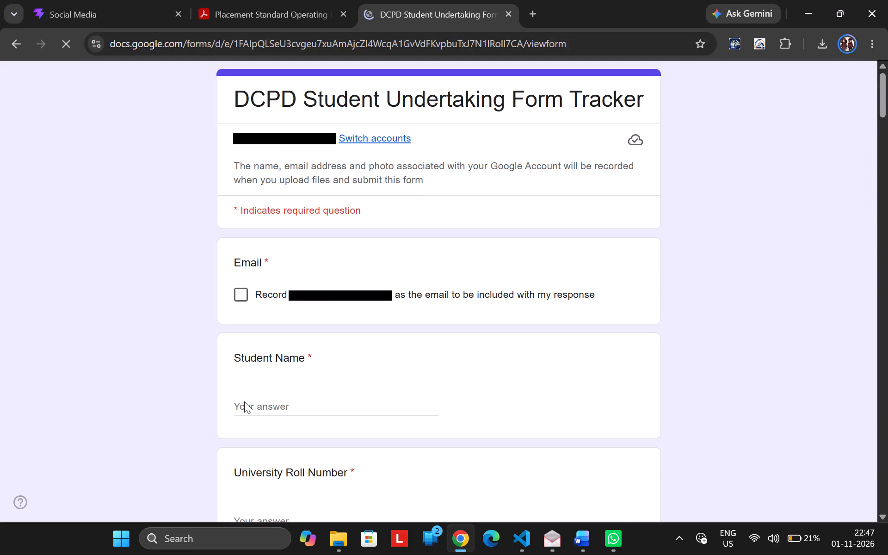
click(240, 291)
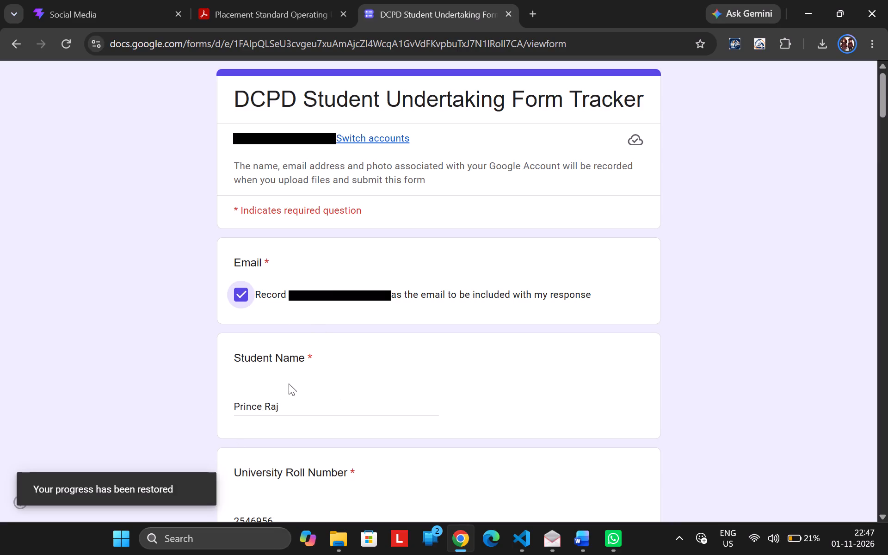
click(269, 405)
Check the restored student details and college selection, and continue to the Technical Profile Links section.
scroll(269, 405, down, 7)
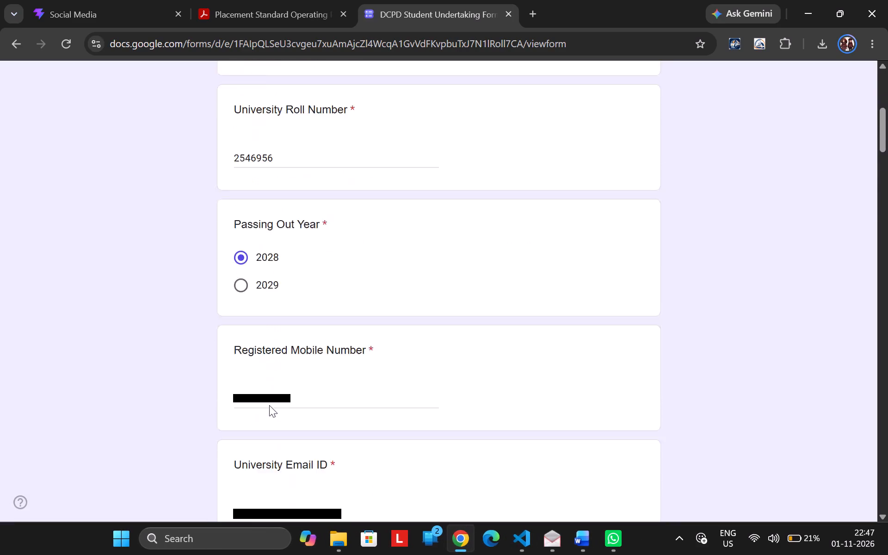
scroll(269, 405, down, 15)
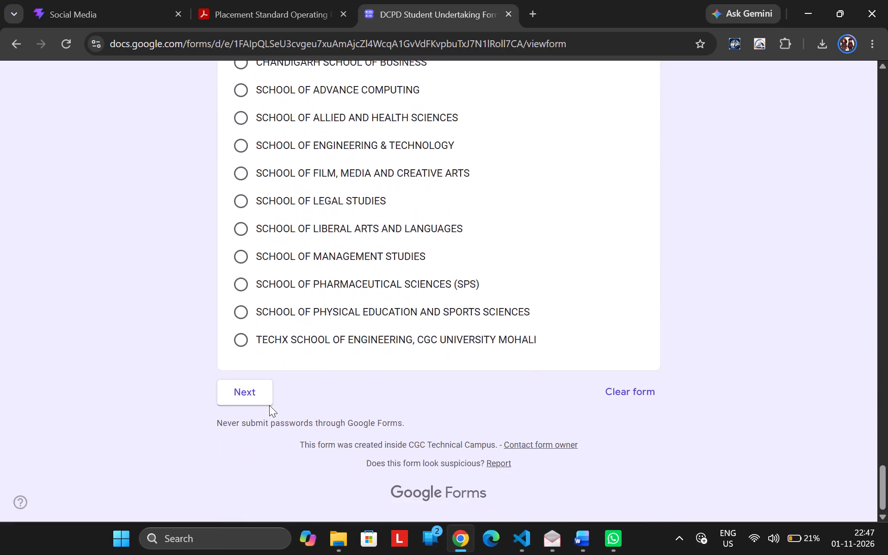
scroll(269, 405, down, 1)
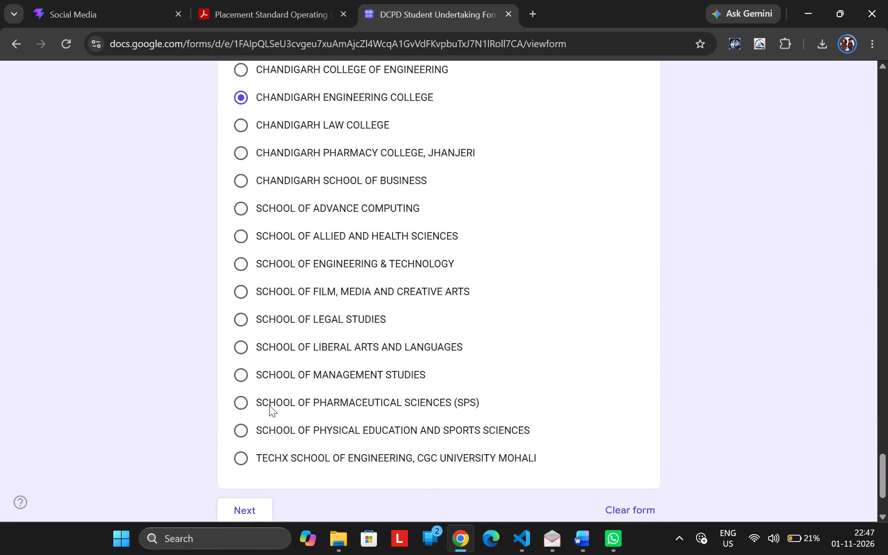
scroll(269, 405, down, 3)
click(245, 390)
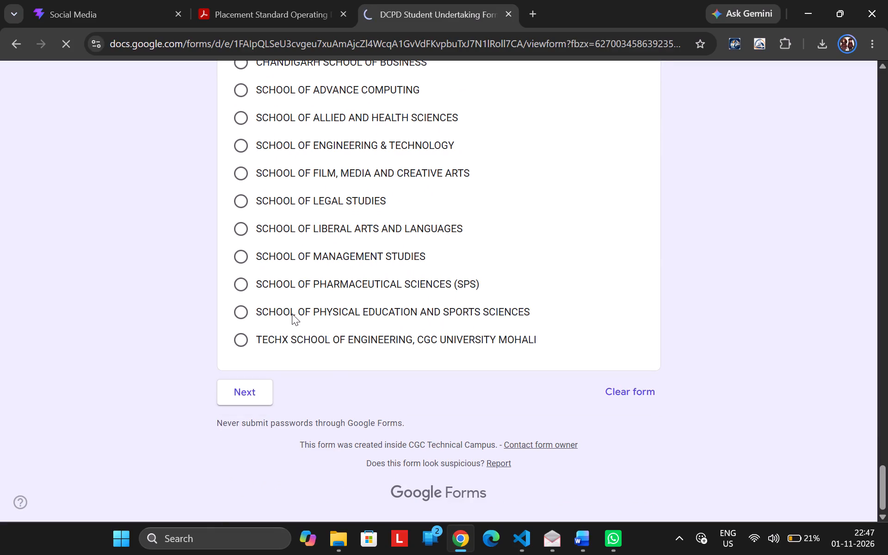
Check the restored HackerRank, GitHub and LeetCode links and continue to the Undertaking Form section.
scroll(292, 314, down, 3)
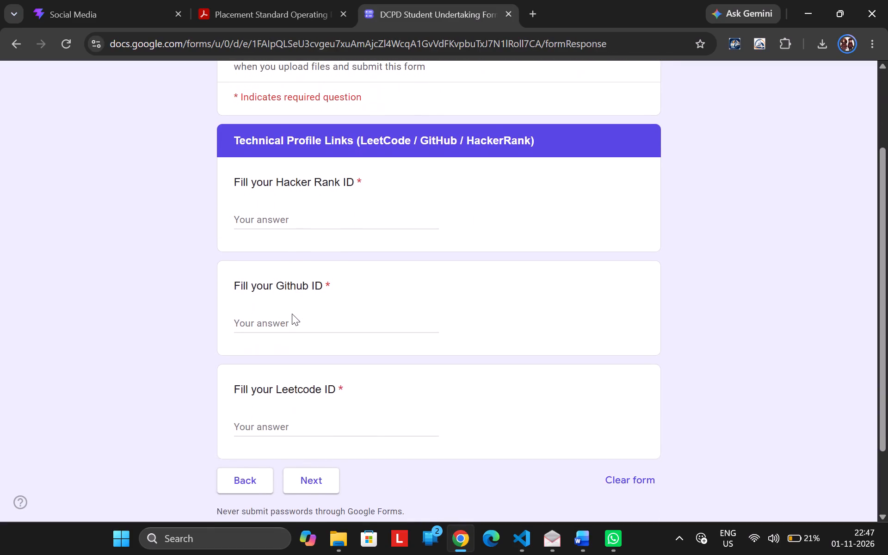
scroll(292, 314, down, 4)
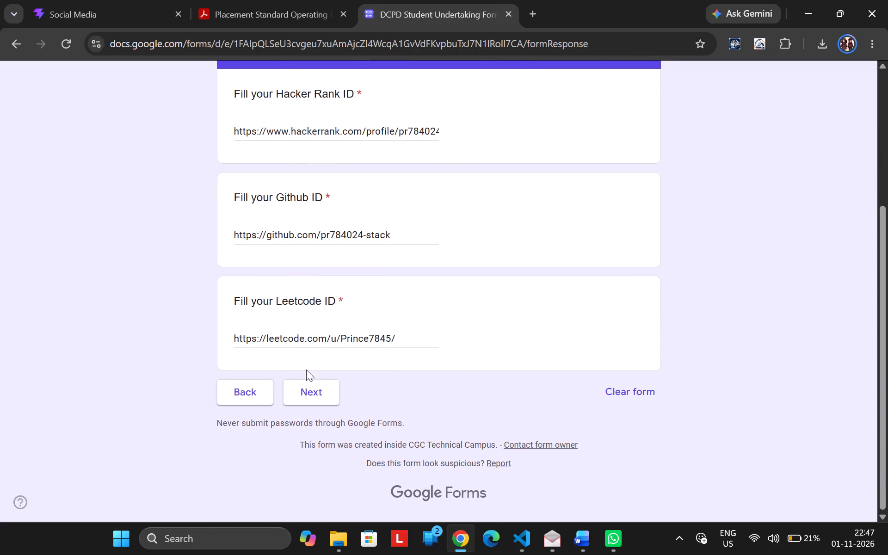
click(305, 389)
Upload the Self UnderTaking PDF from the Downloads folder as the Undertaking Form file, selecting it again when the upload dialog reappears empty.
scroll(305, 389, down, 1)
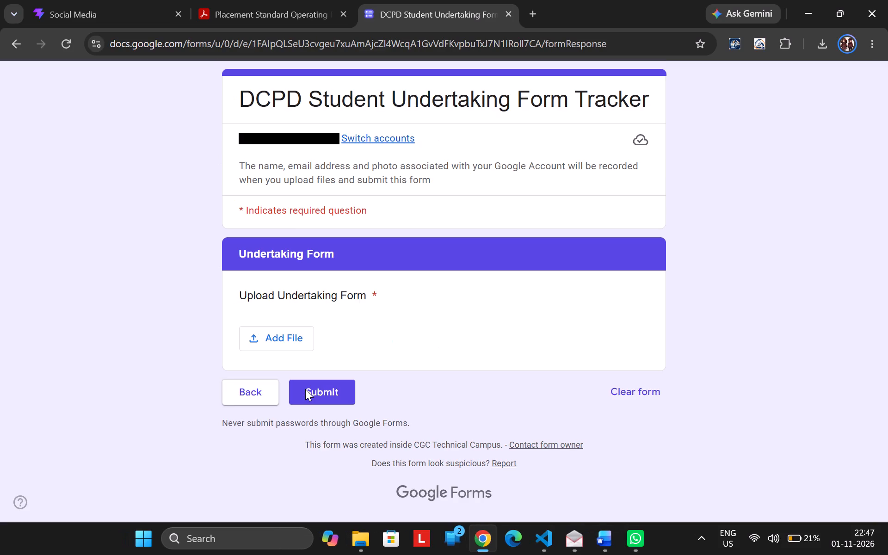
click(290, 342)
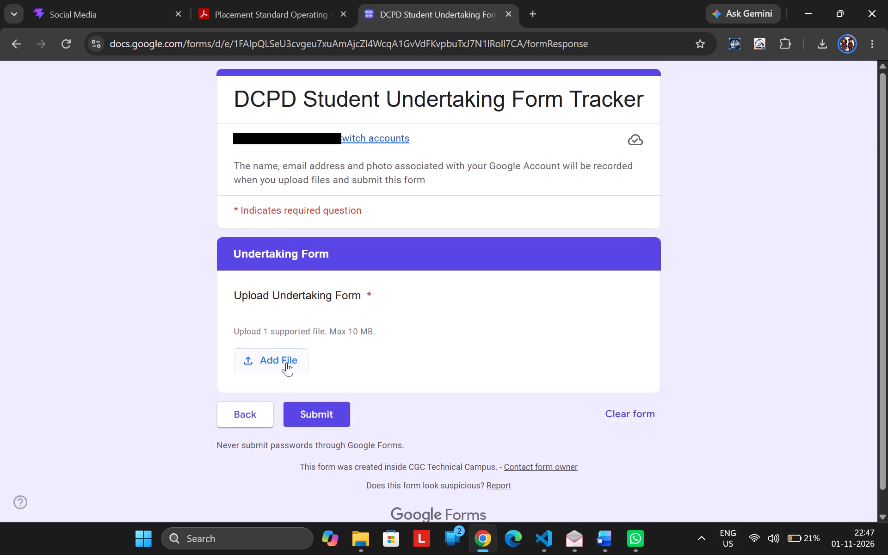
click(286, 362)
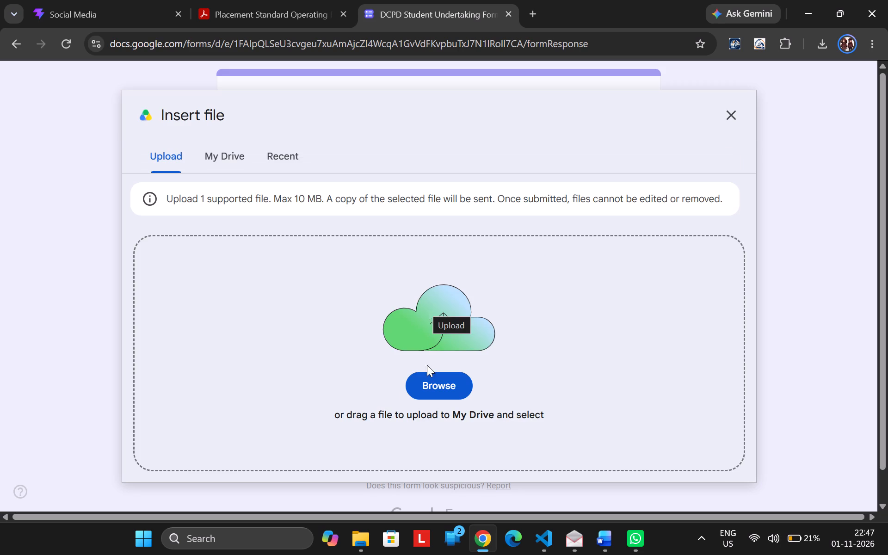
click(434, 384)
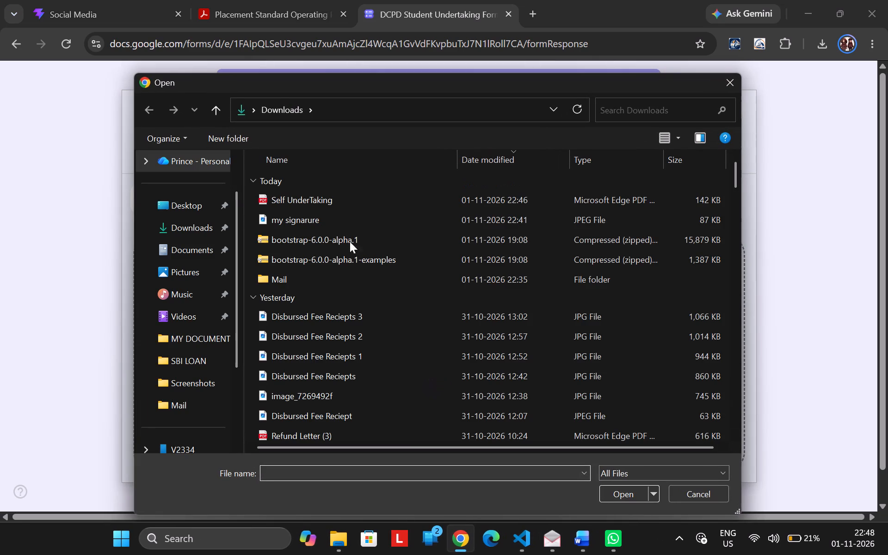
click(345, 196)
click(629, 489)
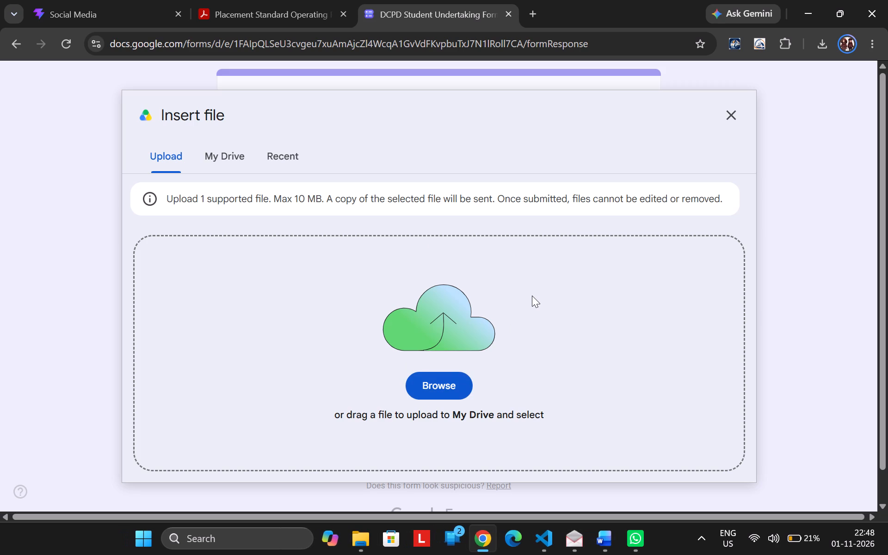
click(441, 375)
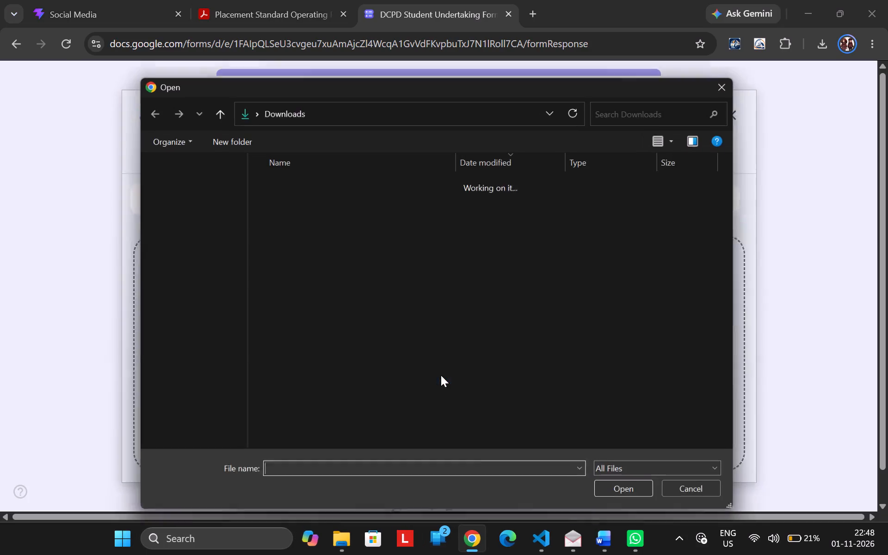
click(346, 197)
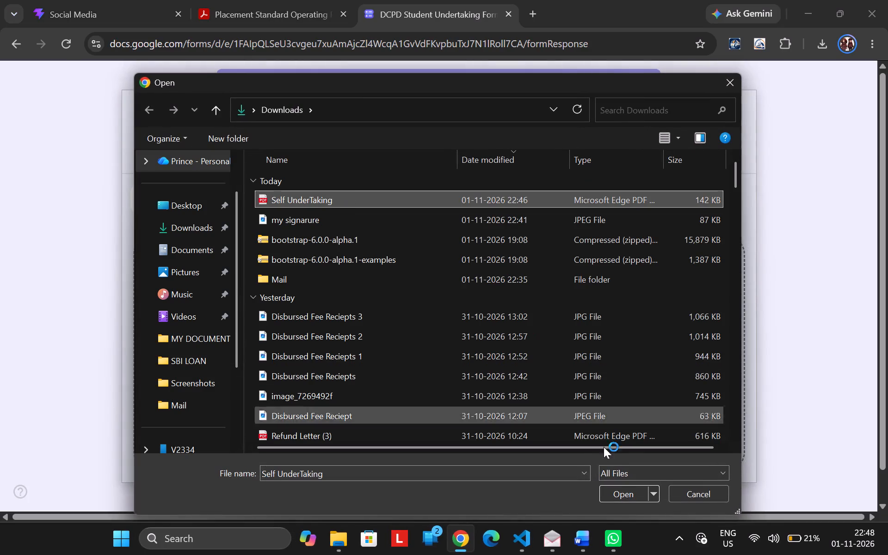
click(616, 489)
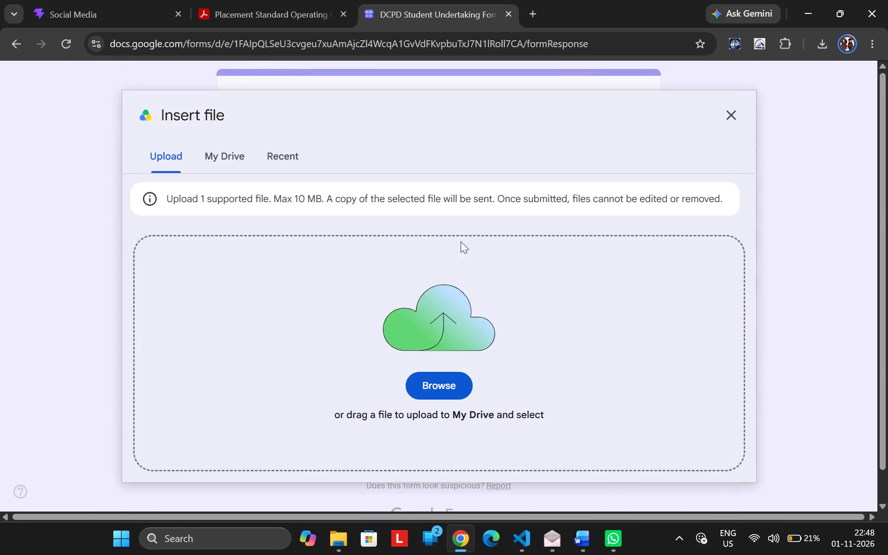
Submit the DCPD Student Undertaking Form Tracker response.
click(314, 416)
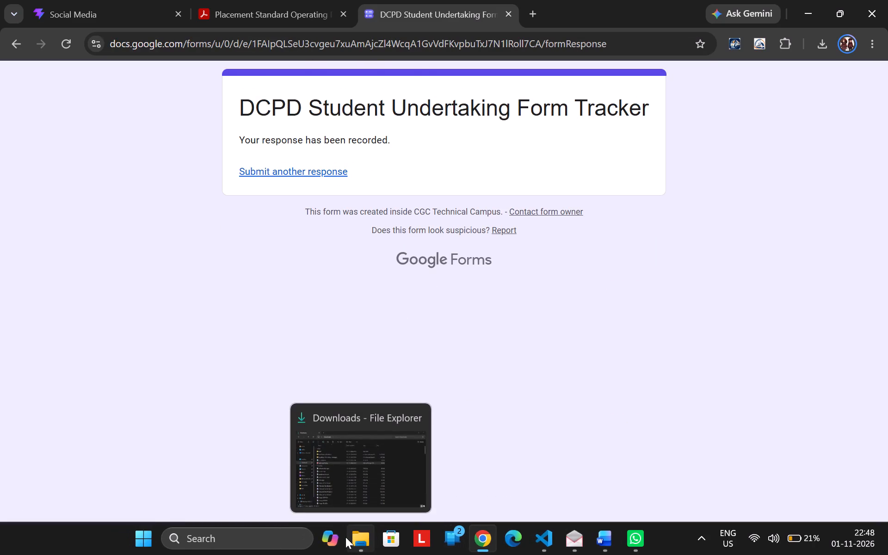
Switch to File Explorer, open the Self UnderTaking PDF from Downloads, and examine its student details, conditions, date and signature.
click(351, 537)
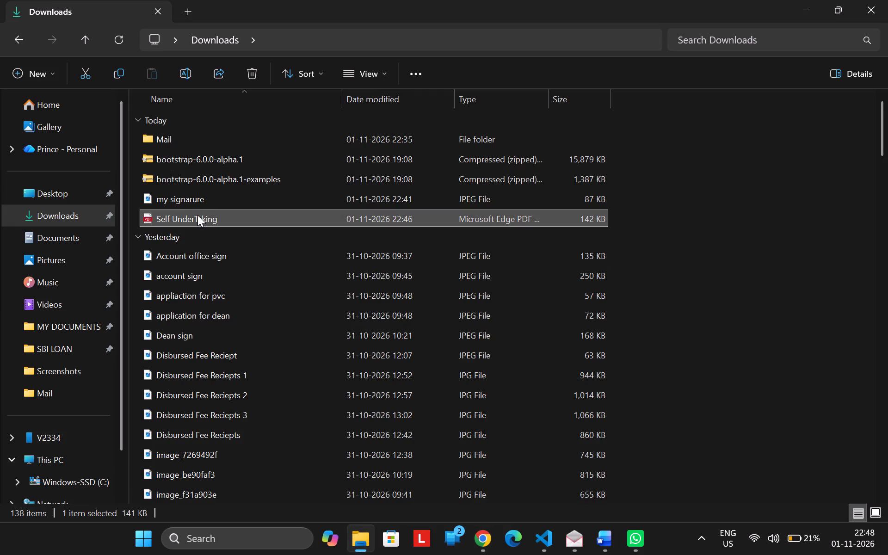
double_click(197, 215)
scroll(508, 241, down, 1)
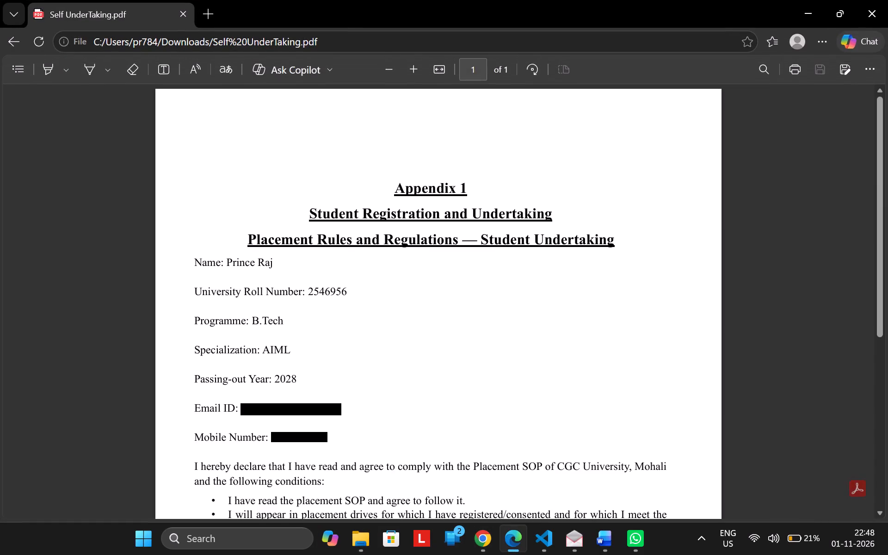
scroll(508, 241, down, 5)
scroll(508, 241, up, 5)
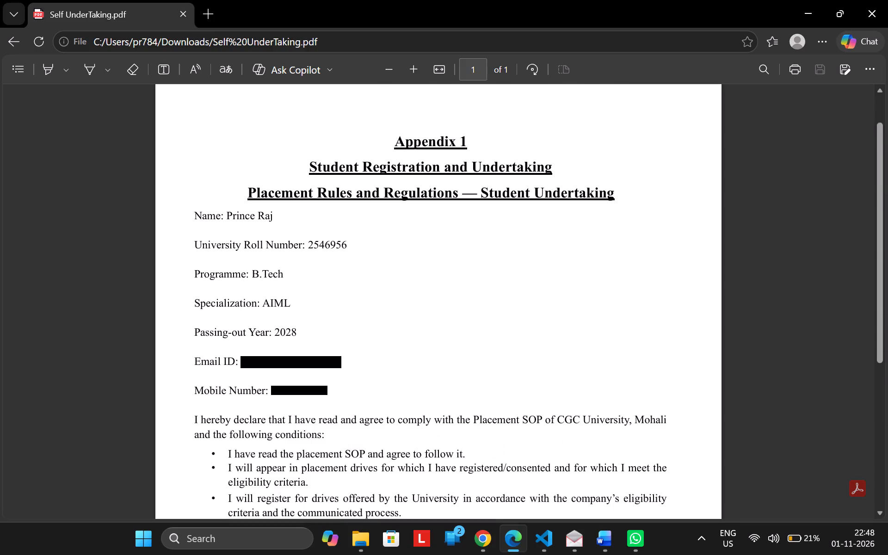
scroll(508, 241, down, 2)
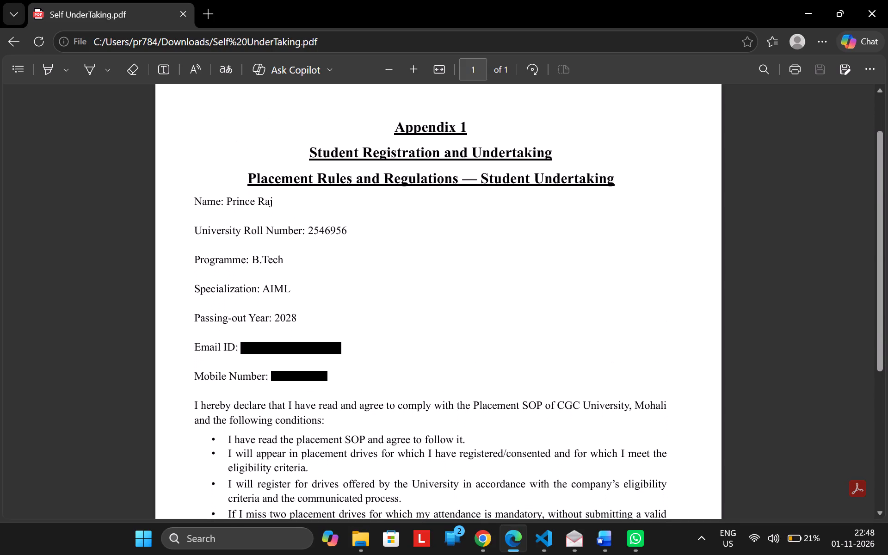
scroll(508, 241, down, 4)
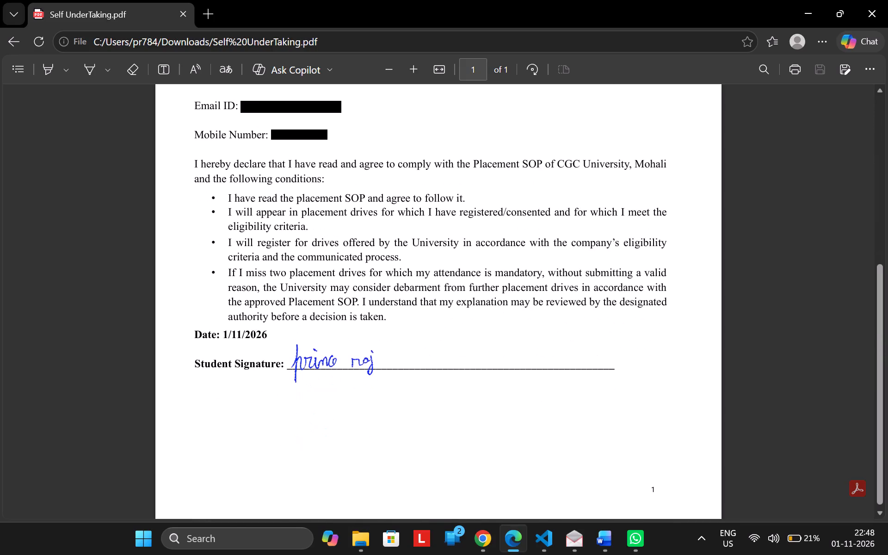
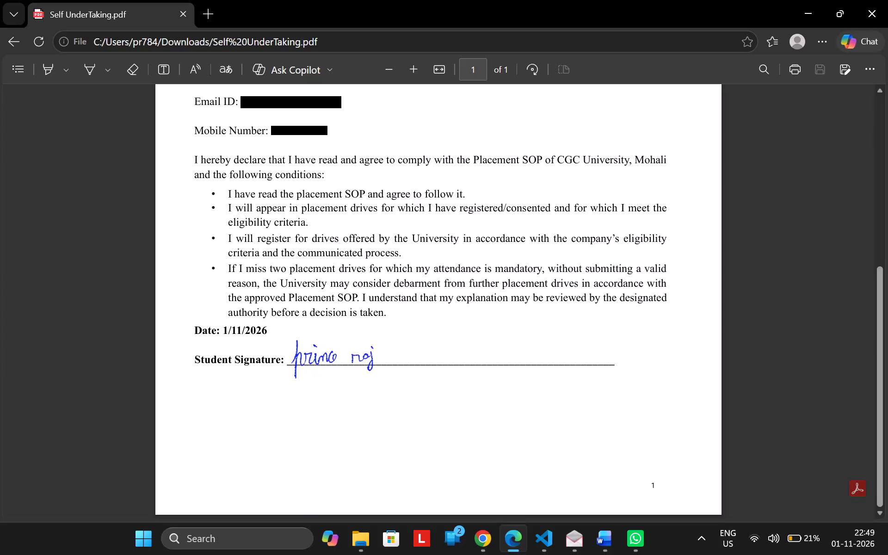
Review the Self UnderTaking PDF again from heading to signature, including the student details, conditions and date.
scroll(492, 213, up, 2)
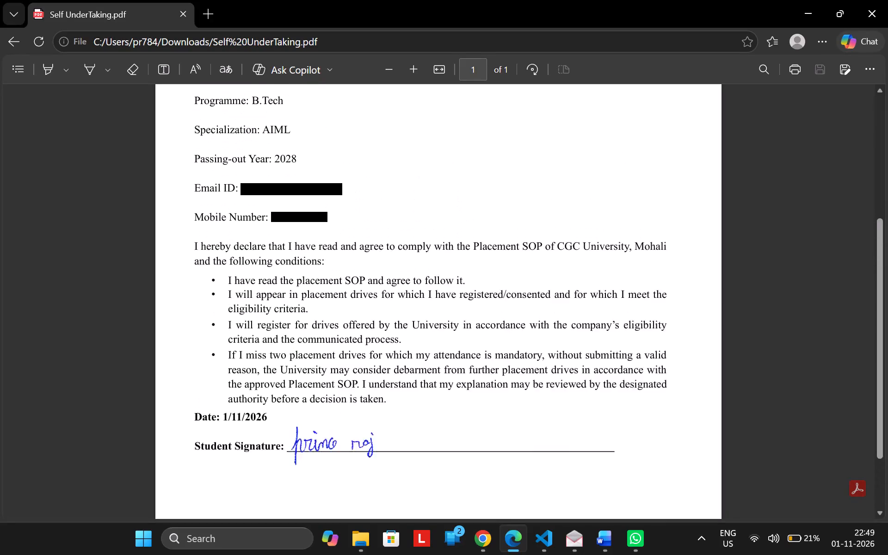
scroll(492, 213, up, 3)
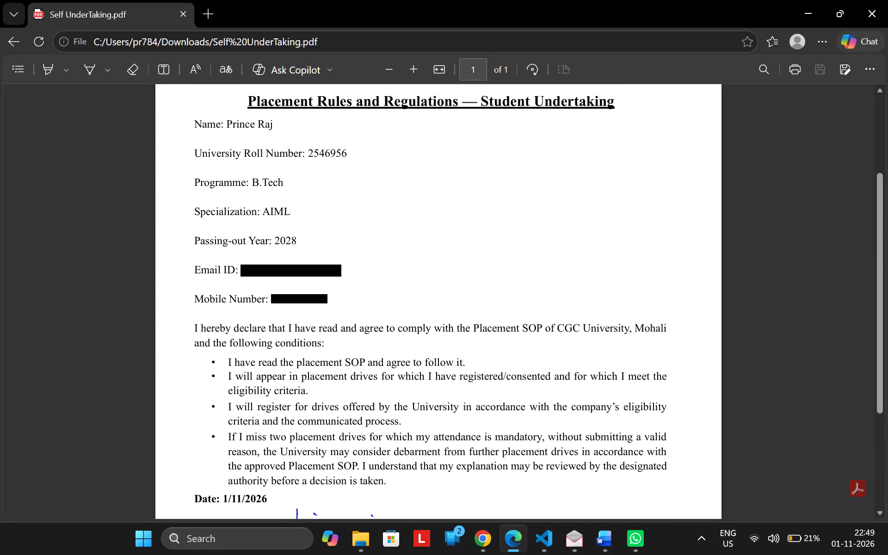
scroll(492, 213, up, 1)
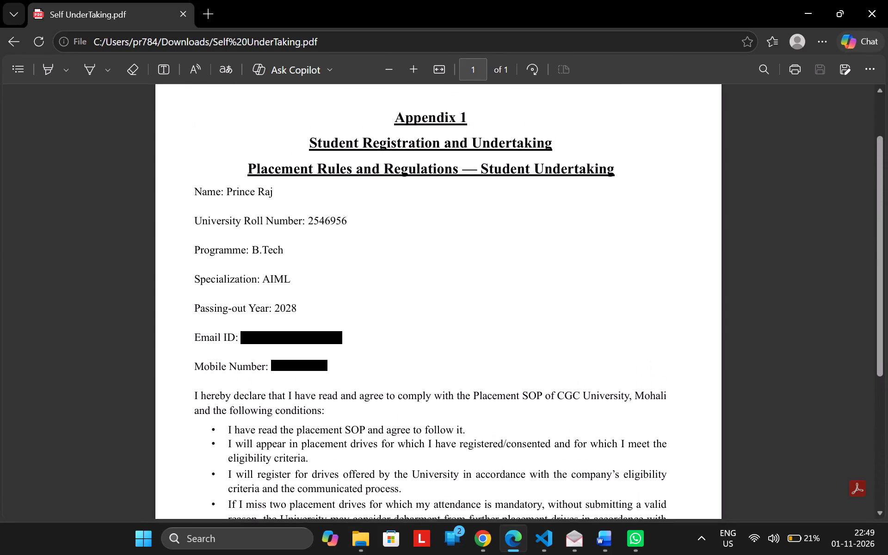
scroll(492, 213, up, 1)
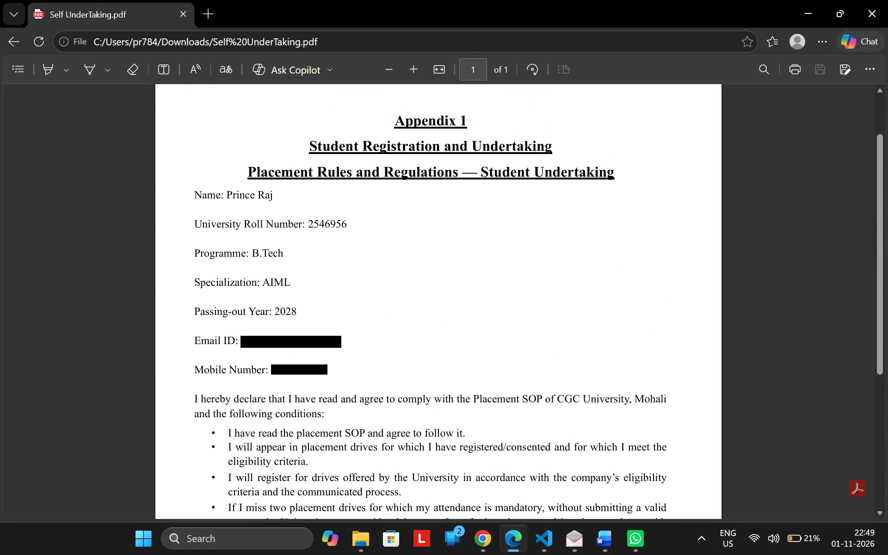
scroll(492, 213, down, 8)
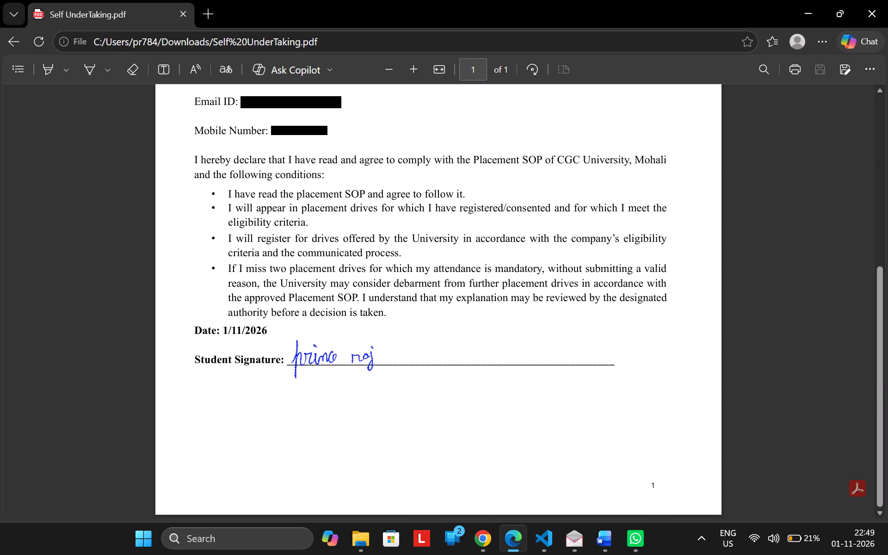
scroll(492, 213, up, 11)
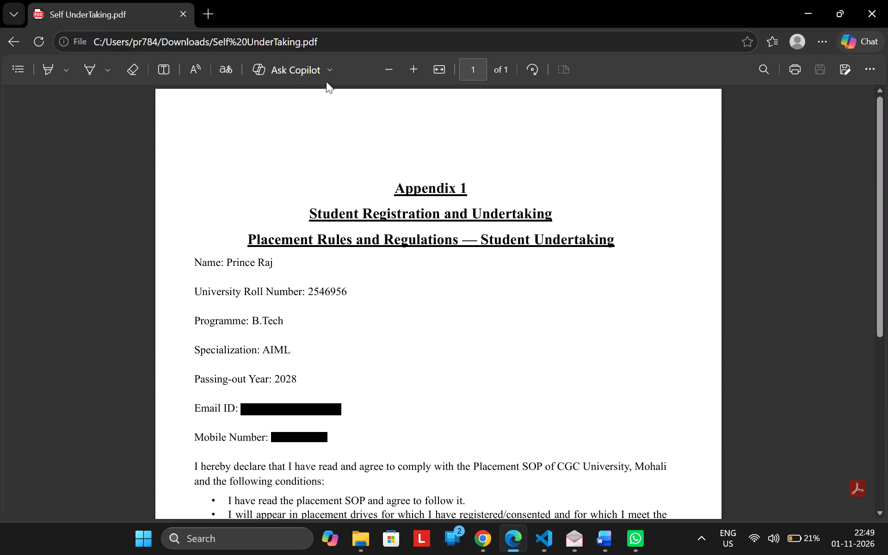
Close the Self UnderTaking PDF window, the Downloads folder window and the Chrome window with the submitted form.
click(862, 0)
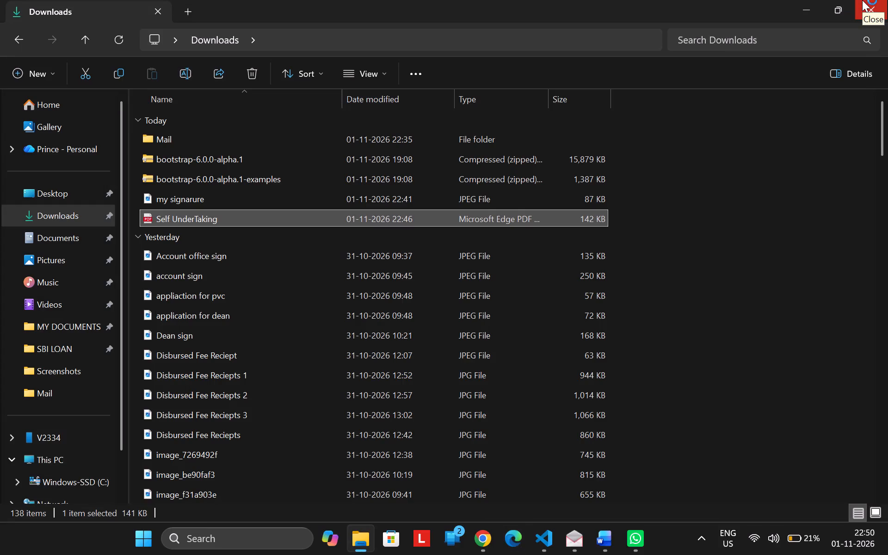
click(862, 0)
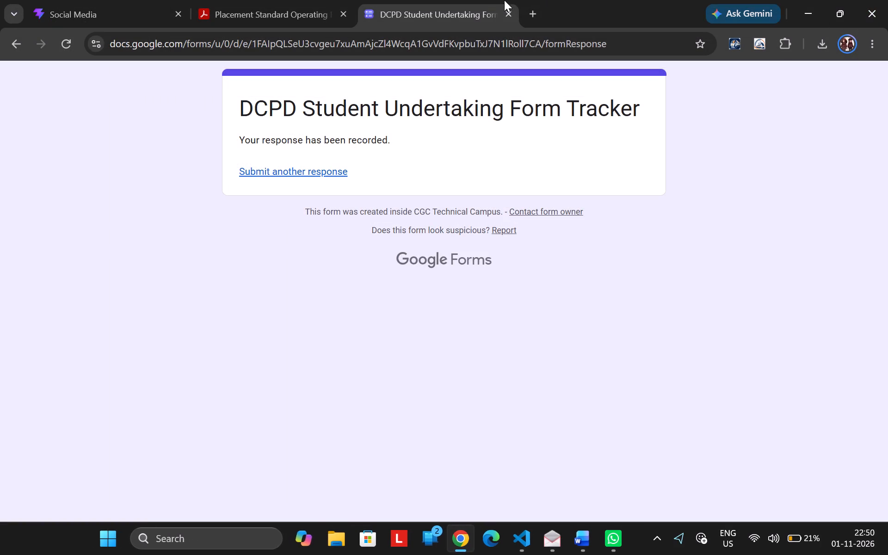
click(887, 0)
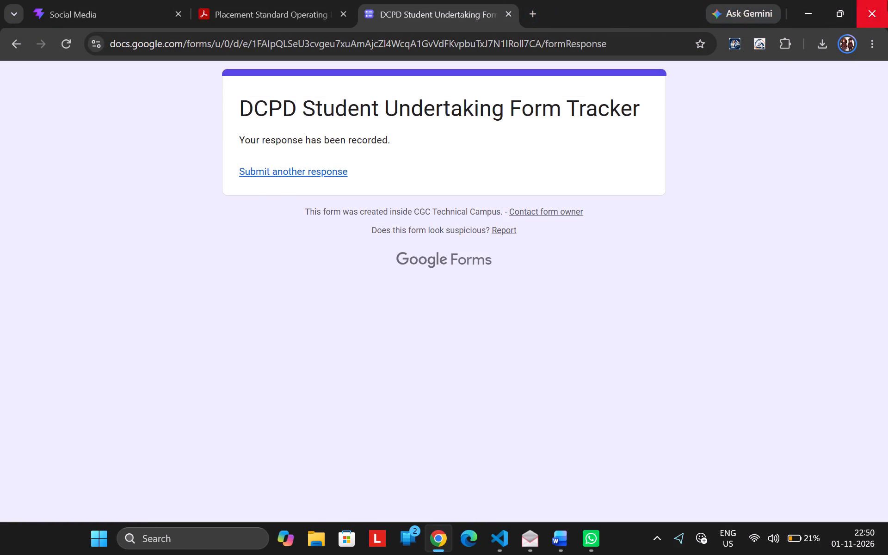